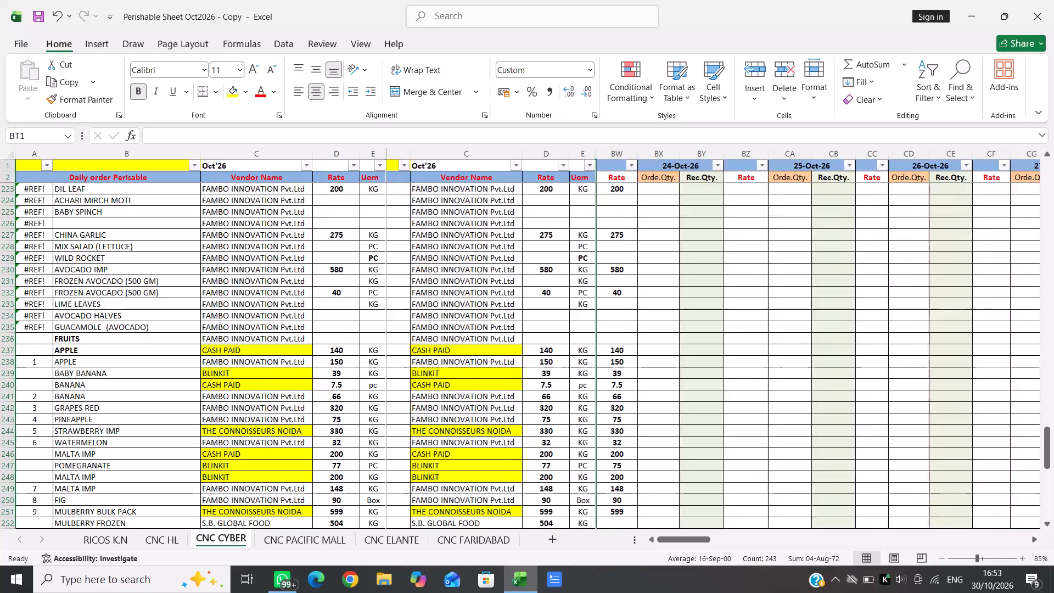
Look over the CNC CYBER sheet's perishable items, vendors and rates alongside the order columns from 24-Oct-26 onward.
{"action": "scroll", "coordinate": [604, 400], "scroll_direction": "up", "scroll_amount": 1}
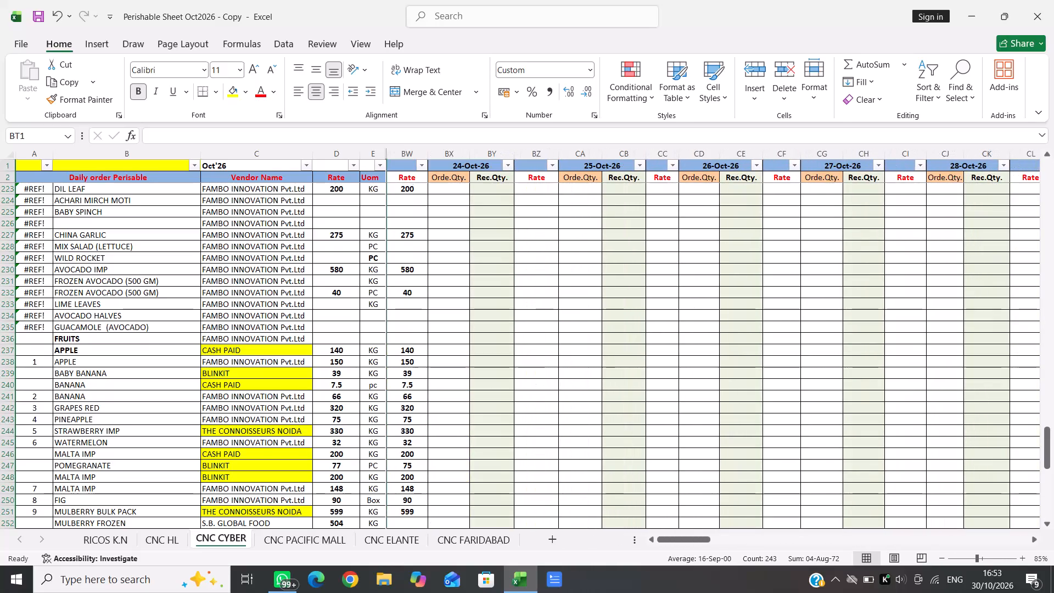
{"action": "scroll", "coordinate": [604, 400], "scroll_direction": "up", "scroll_amount": 6}
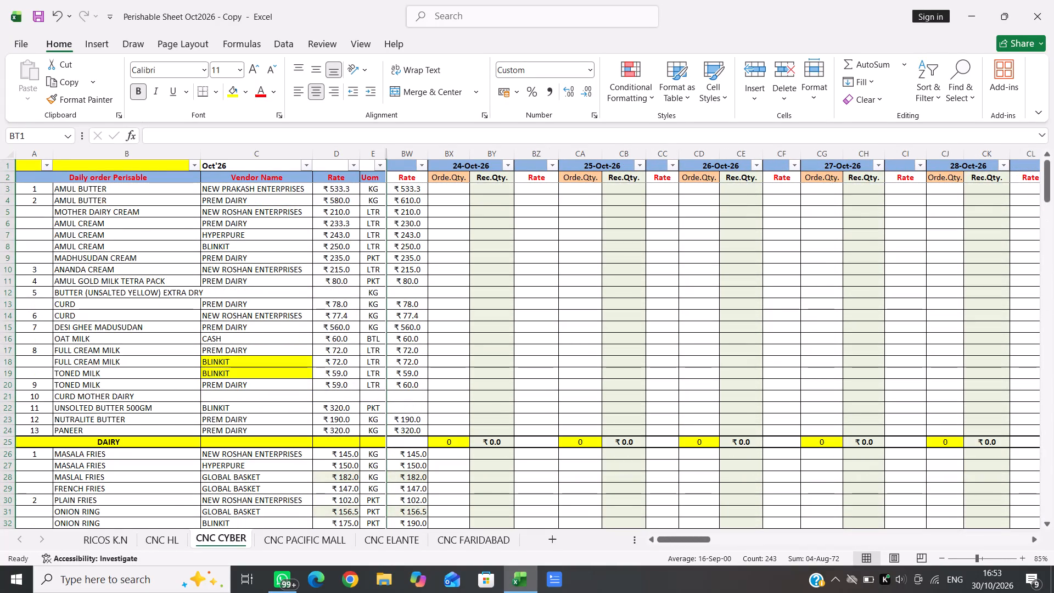
{"action": "scroll", "coordinate": [604, 400], "scroll_direction": "down", "scroll_amount": 3}
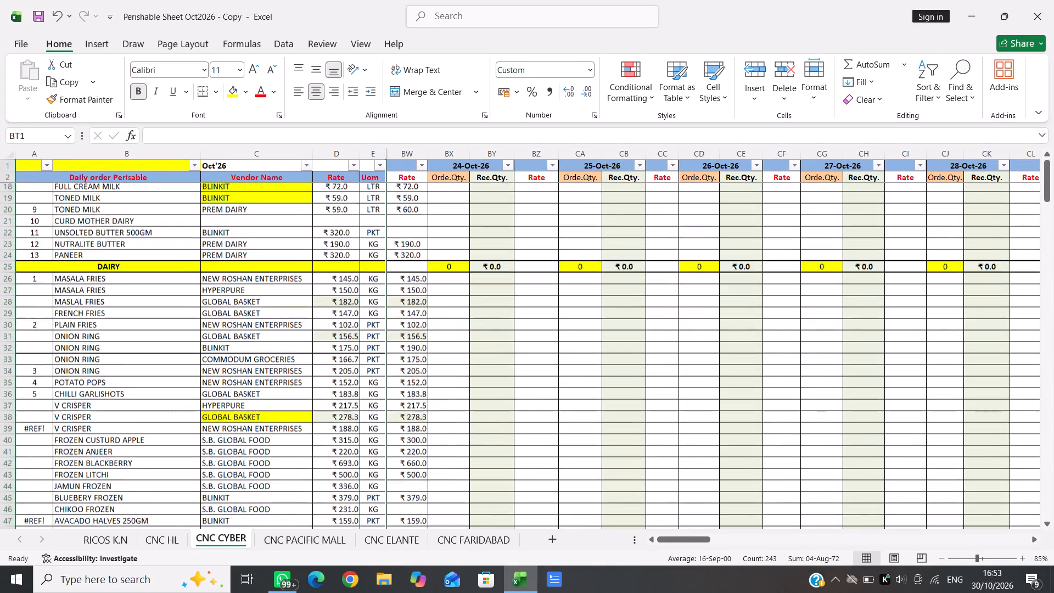
{"action": "scroll", "coordinate": [604, 400], "scroll_direction": "down", "scroll_amount": 11}
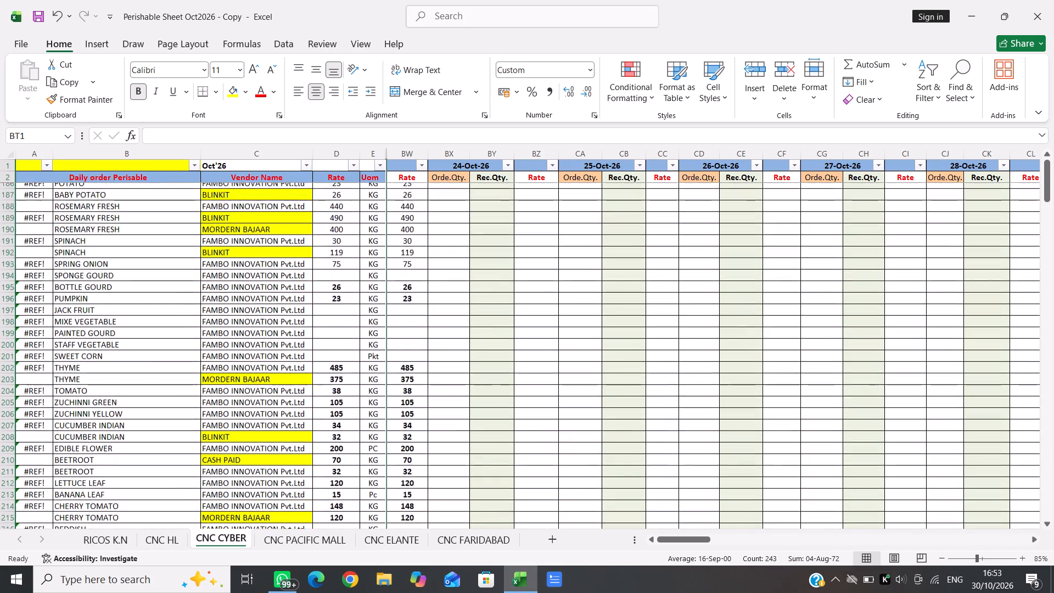
{"action": "scroll", "coordinate": [604, 400], "scroll_direction": "down", "scroll_amount": 3}
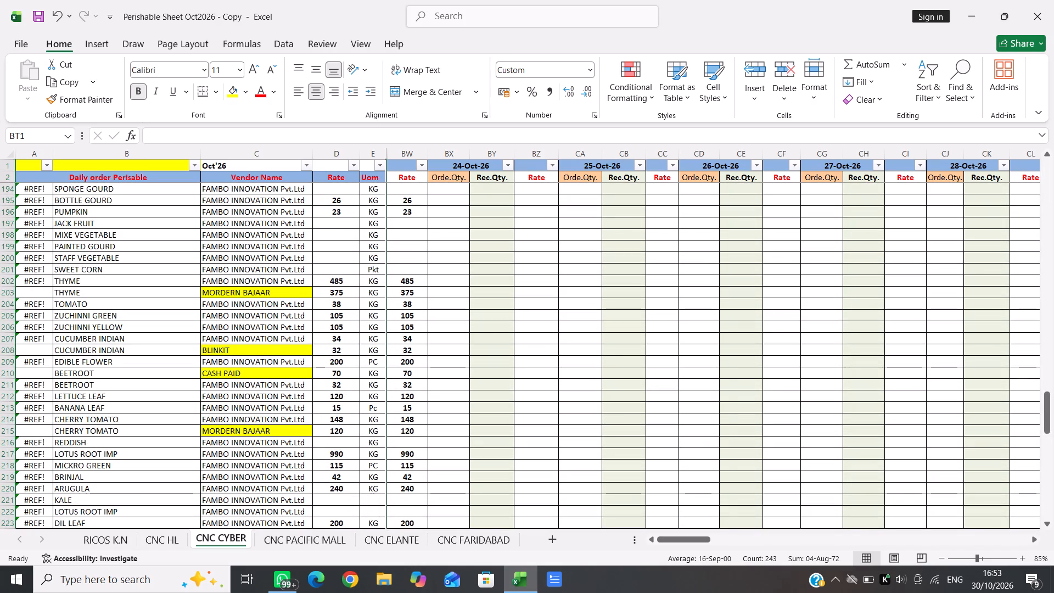
{"action": "scroll", "coordinate": [604, 400], "scroll_direction": "up", "scroll_amount": 4}
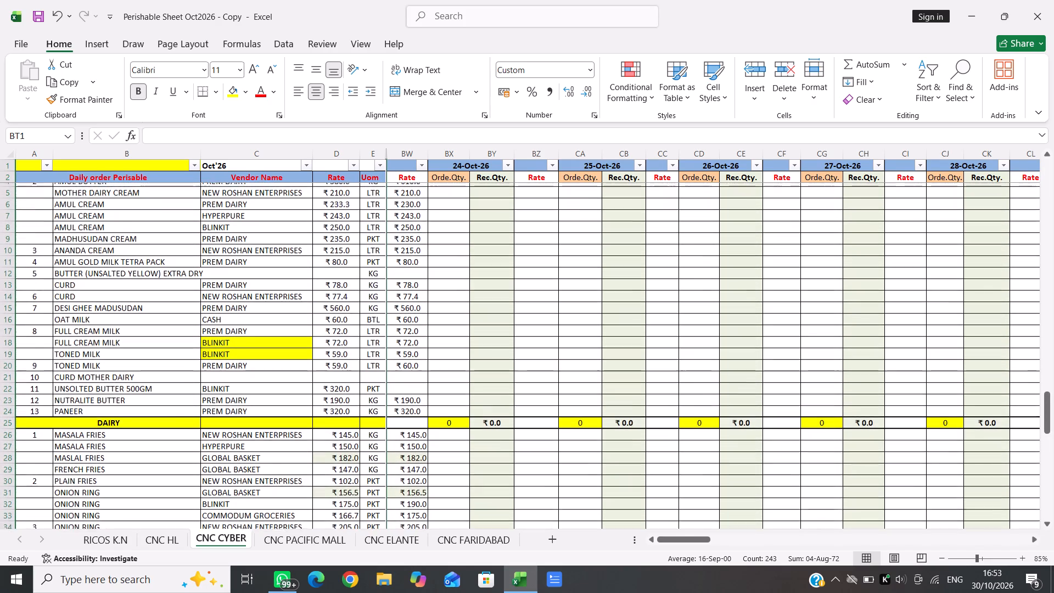
{"action": "scroll", "coordinate": [604, 400], "scroll_direction": "up", "scroll_amount": 5}
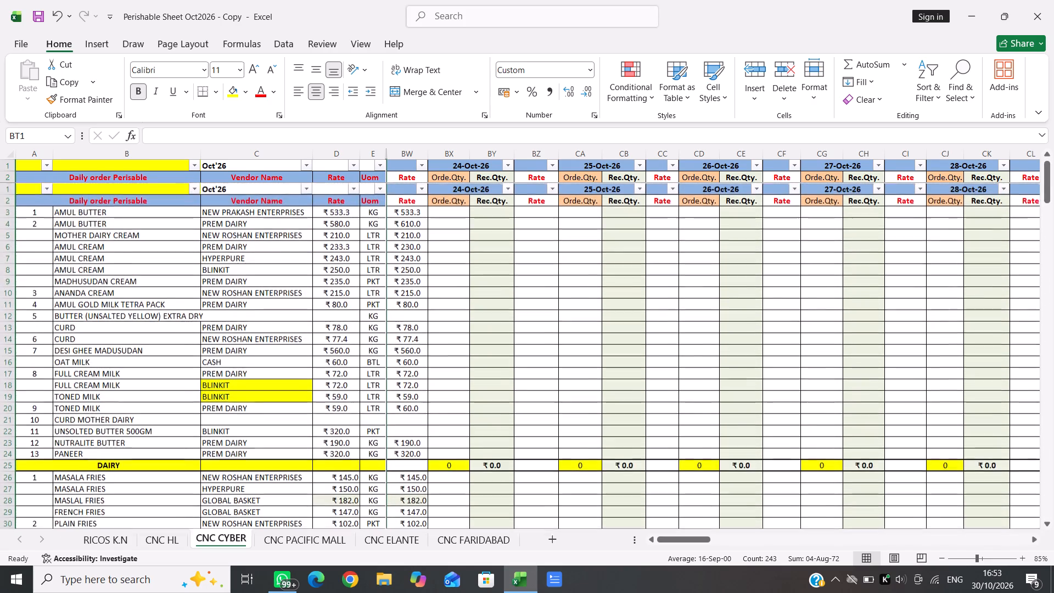
{"action": "left_click", "coordinate": [463, 260]}
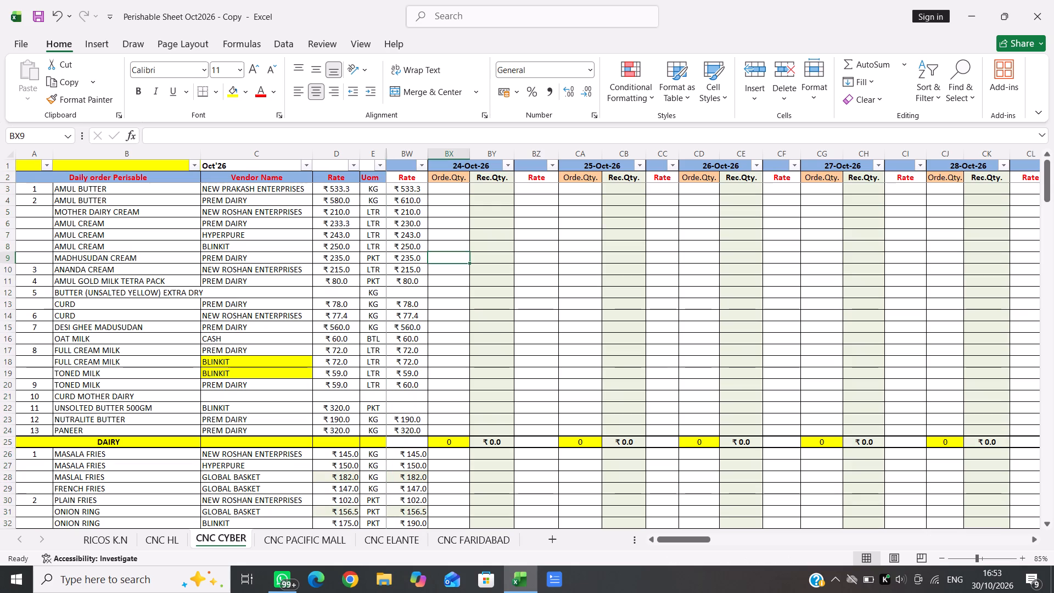
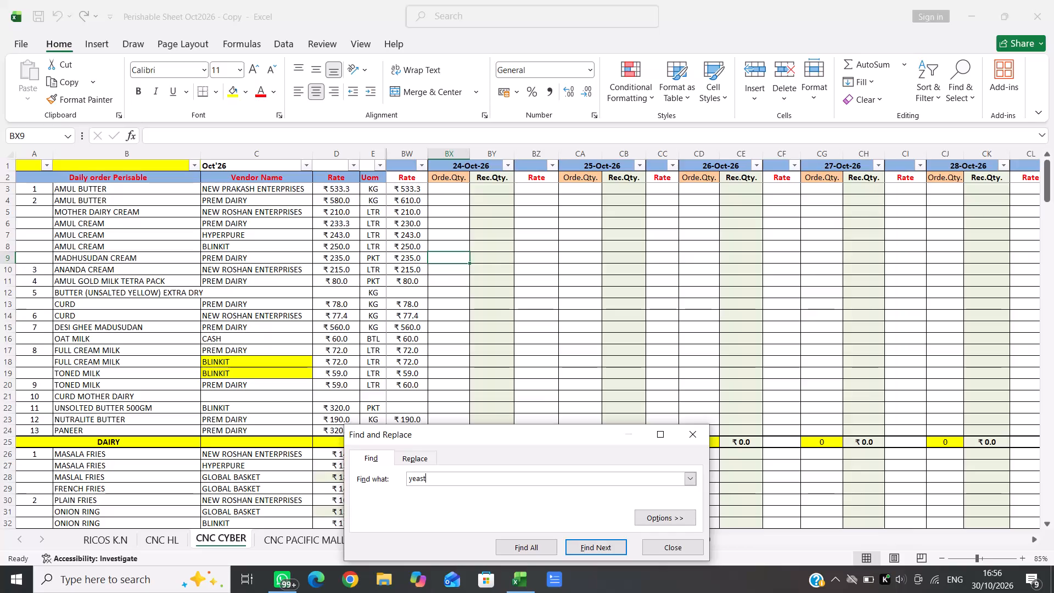
Search the CNC CYBER sheet for yeast and go to the fresh yeast row's order quantity cell for 24-Oct-26.
{"action": "key", "text": "Return"}
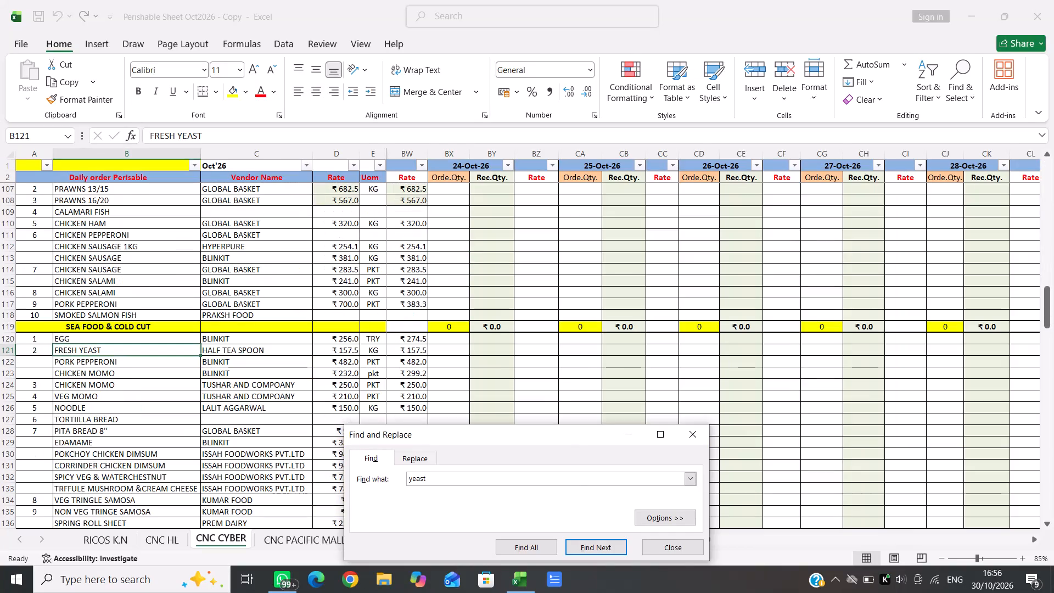
{"action": "left_click", "coordinate": [688, 427]}
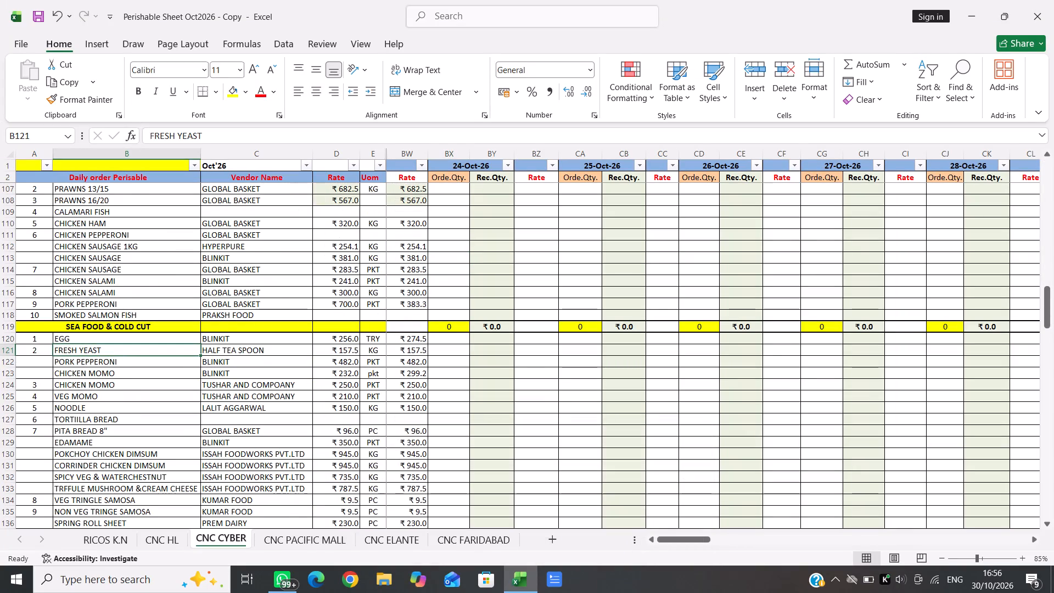
{"action": "key", "text": "Right"}
{"action": "key", "text": "Right"}
{"action": "key", "text": "Right"}
{"action": "key", "text": "Right"}
{"action": "key", "text": "Right"}
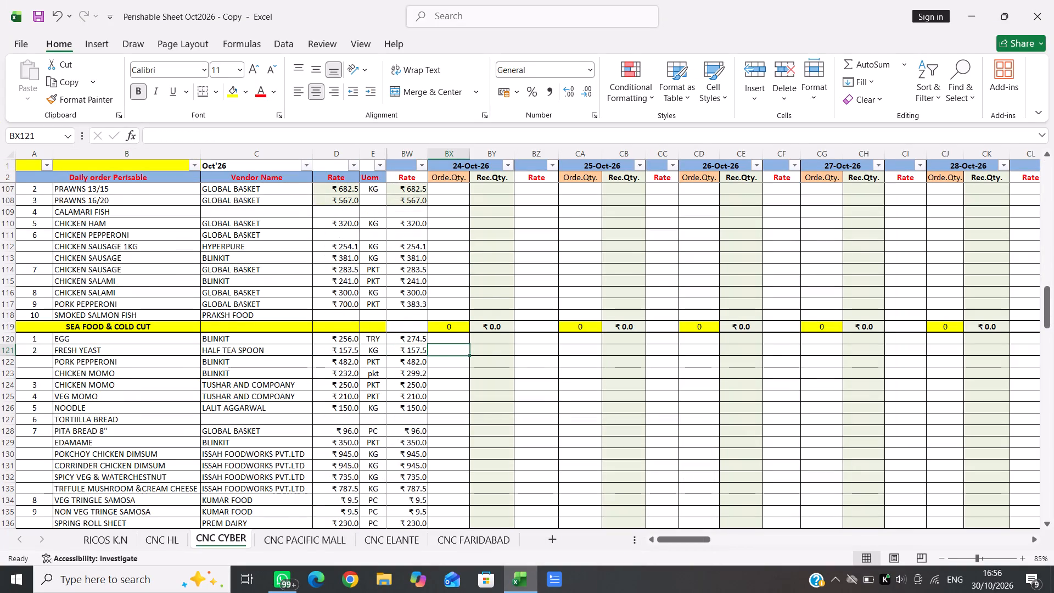
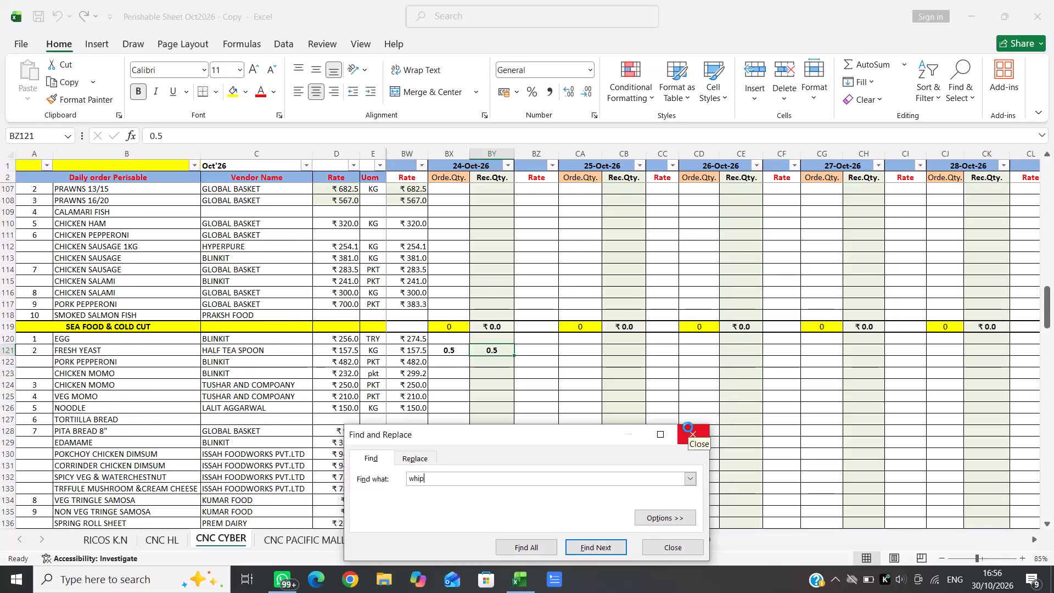
Search the sheet for whip to locate the WHIP CREAM row from HALF TEA SPOON, and move along it toward the 24-Oct-26 quantities.
{"action": "left_click", "coordinate": [688, 427]}
{"action": "key", "text": "ctrl+f"}
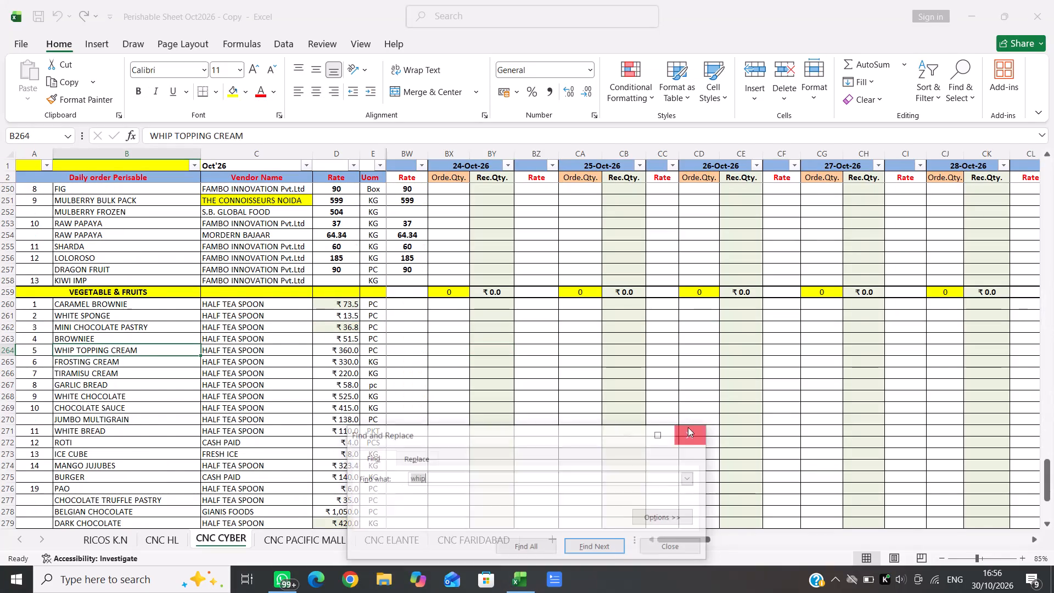
{"action": "key", "text": "Return"}
{"action": "left_click", "coordinate": [693, 430]}
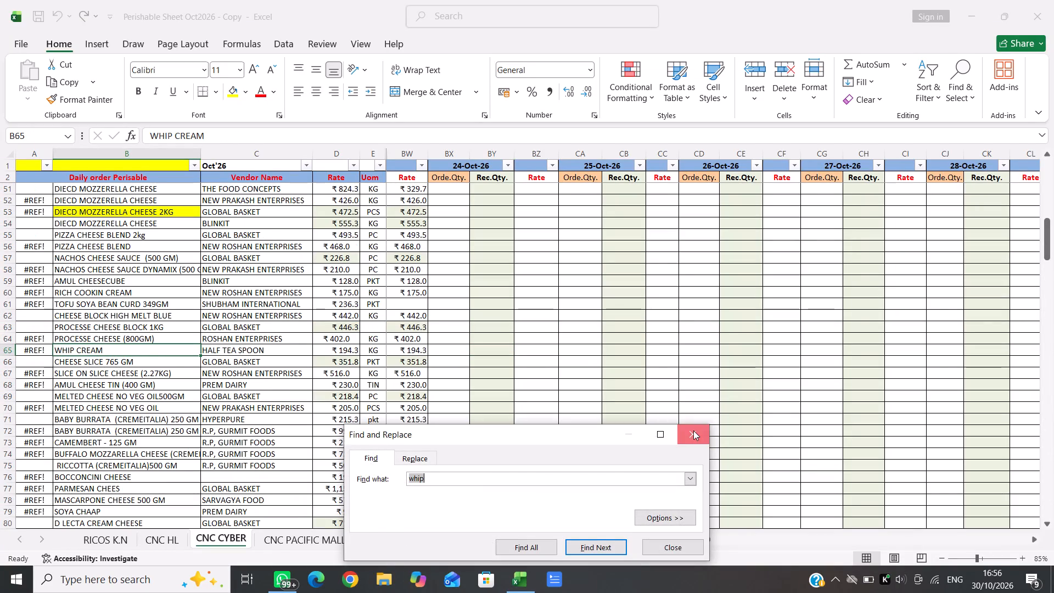
{"action": "key", "text": "Right"}
{"action": "key", "text": "Right"}
{"action": "key", "text": "Right"}
{"action": "key", "text": "Right"}
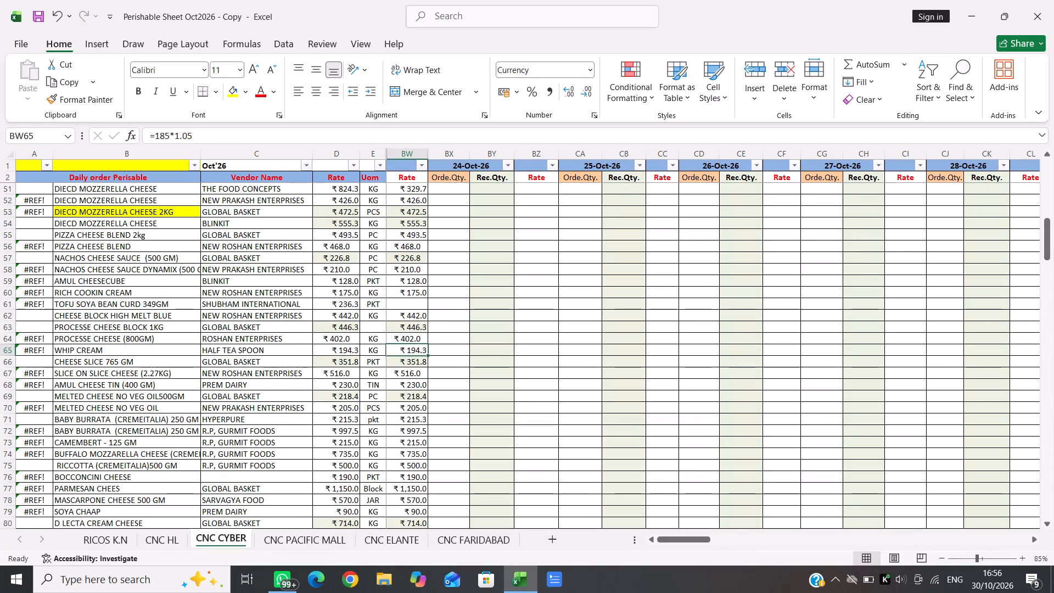
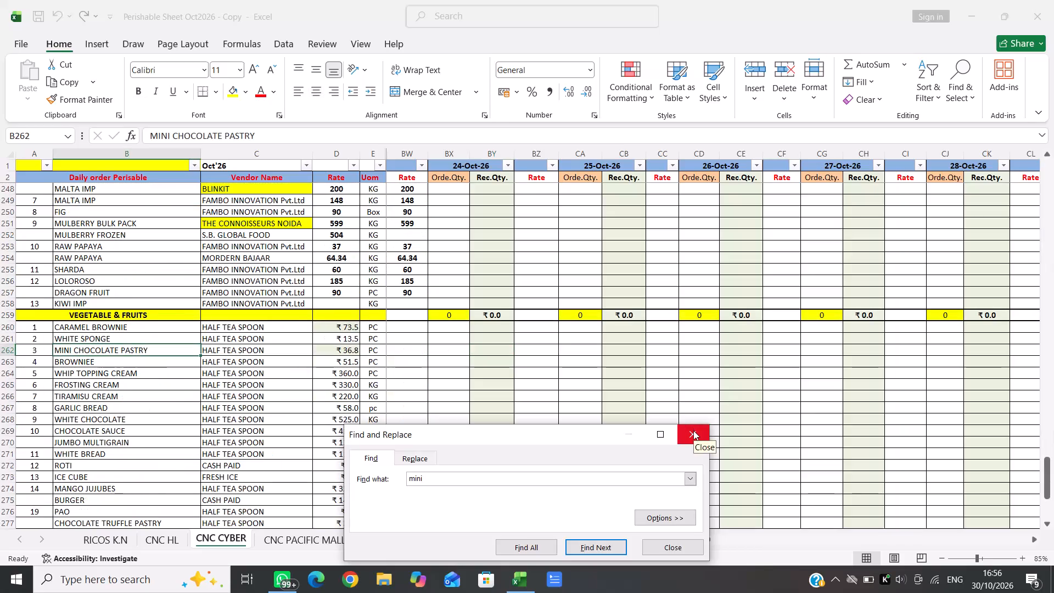
Finish the search at the MINI CHOCOLATE PASTRY row from HALF TEA SPOON and move along it toward the dated quantity columns.
{"action": "left_click", "coordinate": [693, 430]}
{"action": "key", "text": "Right"}
{"action": "key", "text": "Right"}
{"action": "key", "text": "Right"}
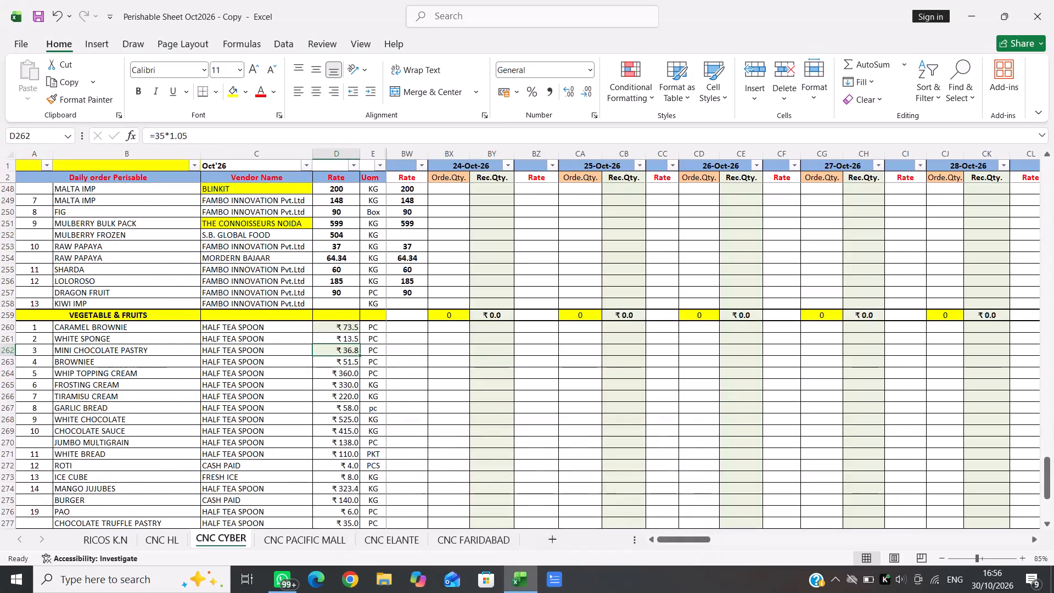
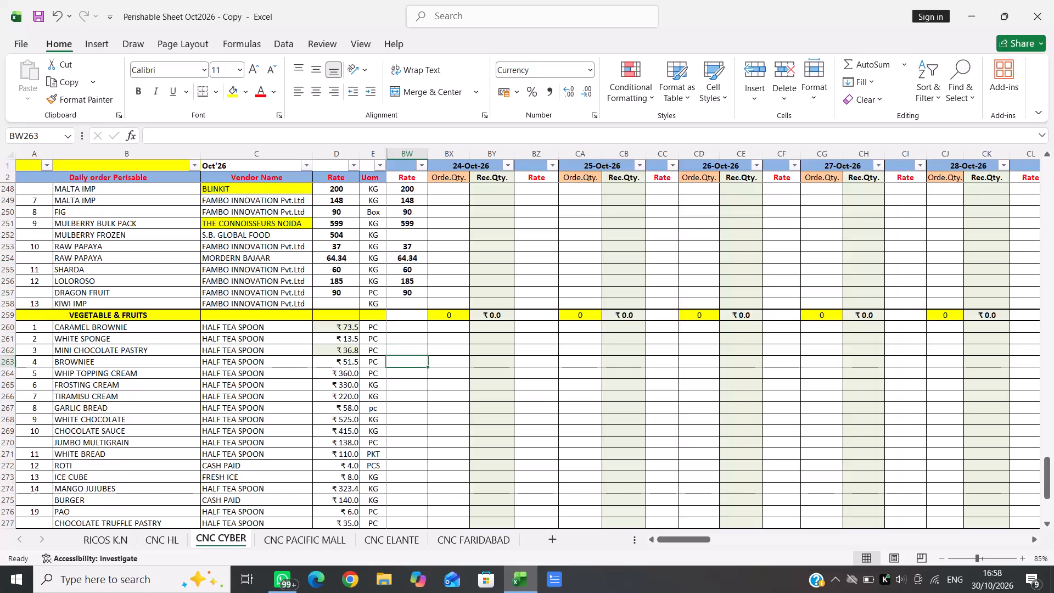
Enter 10 in the BROWNIEE row's Rate cell before 24-Oct-26 and 10 as its 24-Oct-26 order quantity.
{"action": "type", "text": "10"}
{"action": "key", "text": "Right"}
{"action": "type", "text": "10"}
Change the number format of the BROWNIEE row's newly filled Rate cell, just before 24-Oct-26, to General.
{"action": "key", "text": "Left"}
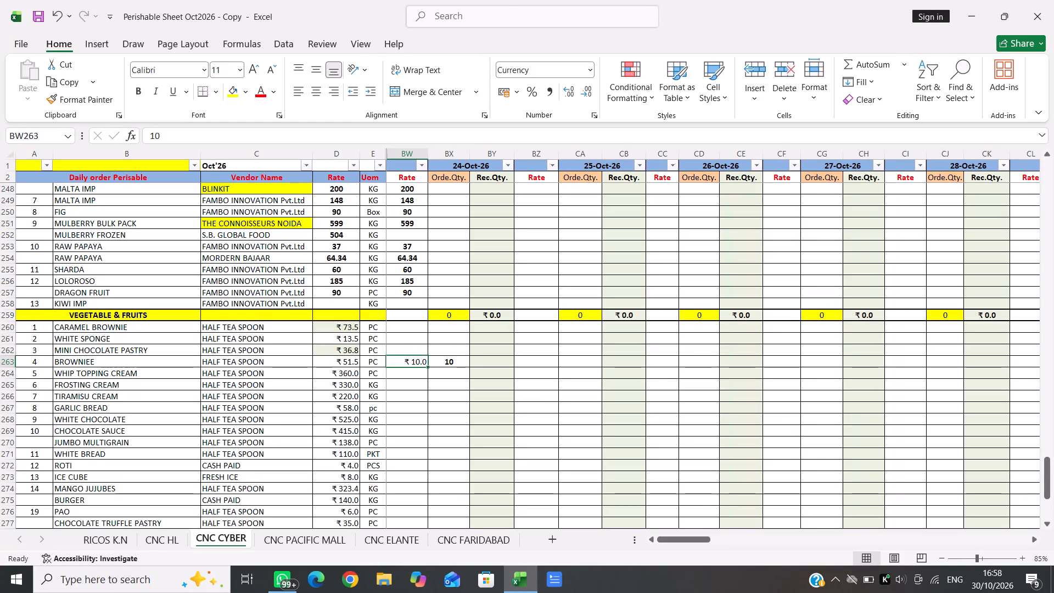
{"action": "left_click", "coordinate": [588, 68]}
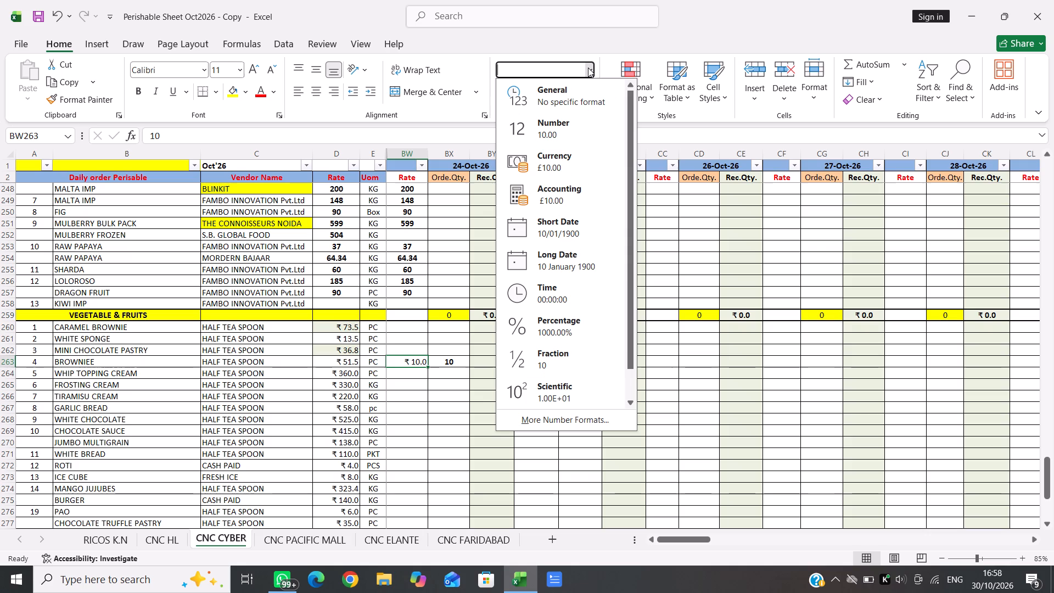
{"action": "left_click", "coordinate": [557, 110]}
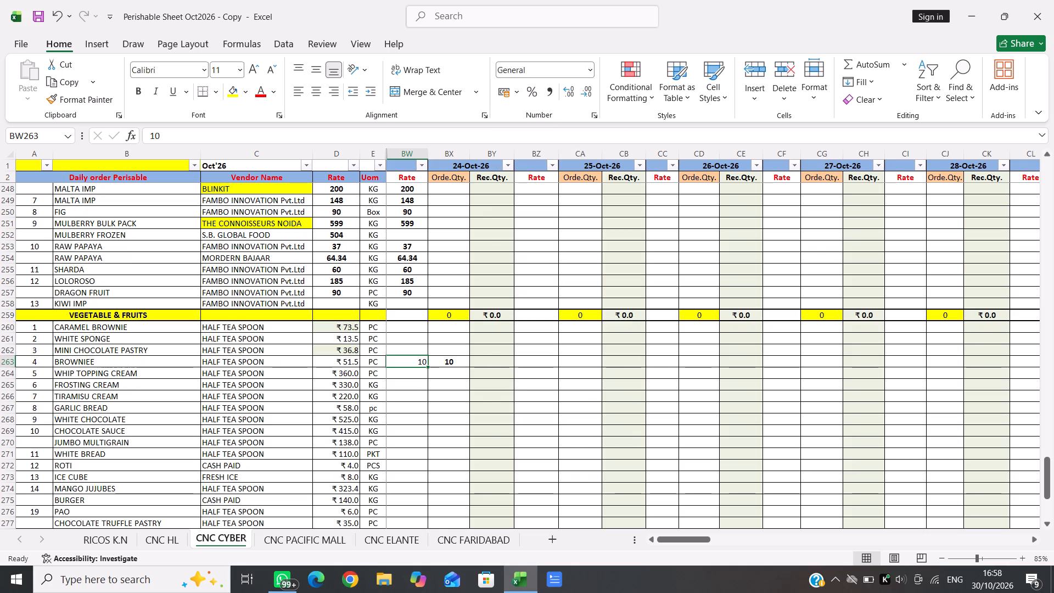
{"action": "left_click", "coordinate": [418, 377]}
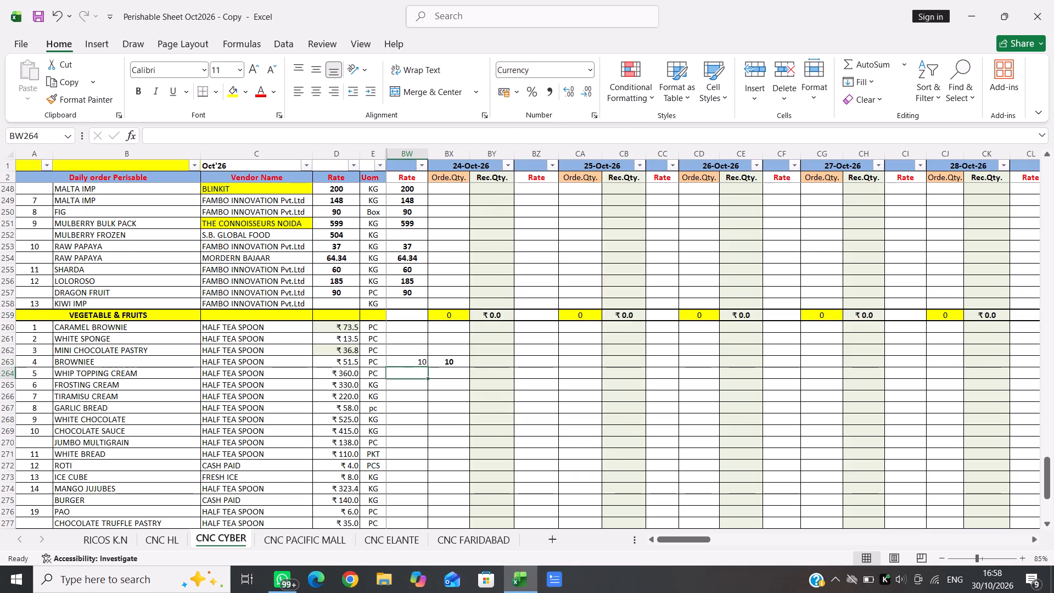
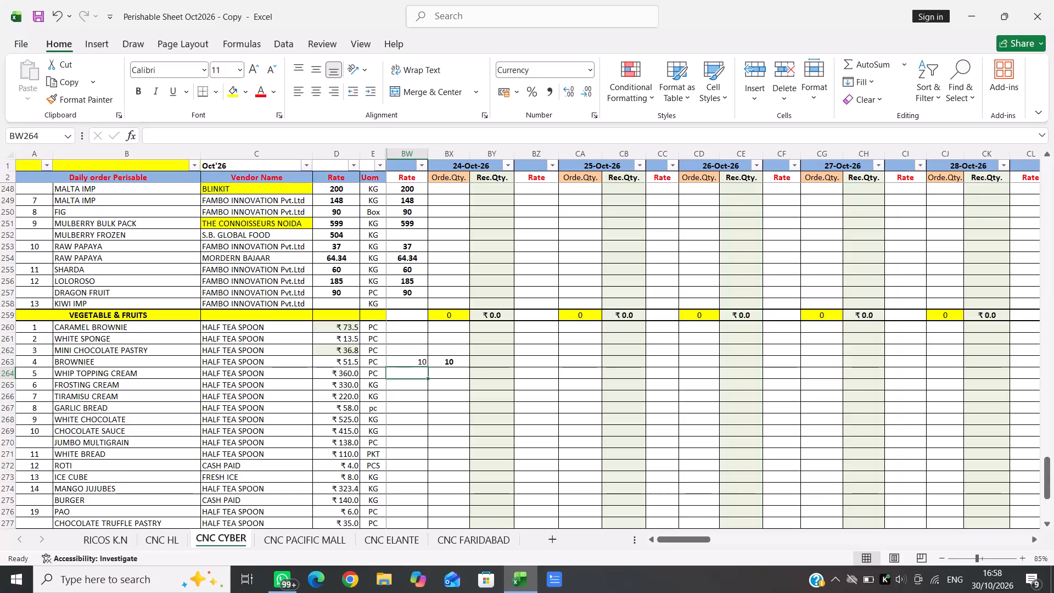
Select the WHITE SPONGE row's empty Rate cell just before the 24-Oct-26 columns.
{"action": "left_click", "coordinate": [408, 339]}
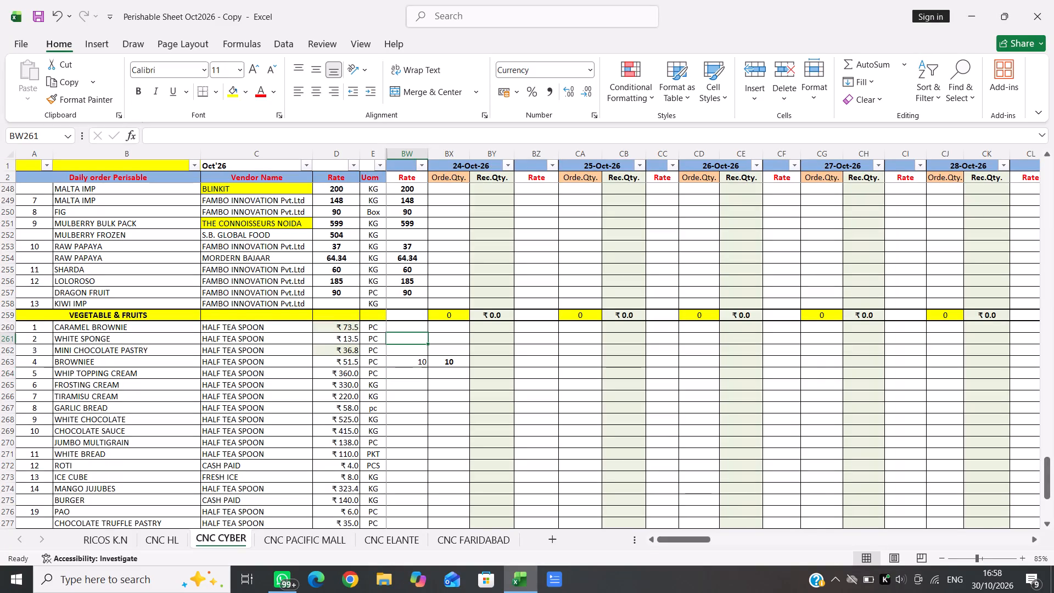
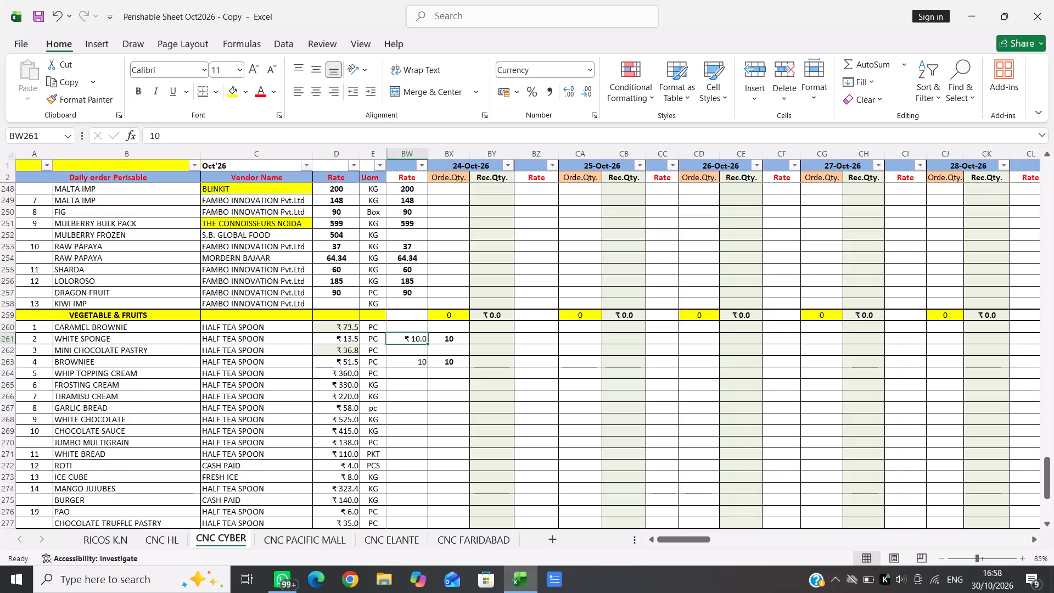
Change the number format of the WHITE SPONGE row's Rate cell before 24-Oct-26 to General.
{"action": "left_click", "coordinate": [588, 66]}
{"action": "left_click", "coordinate": [563, 103]}
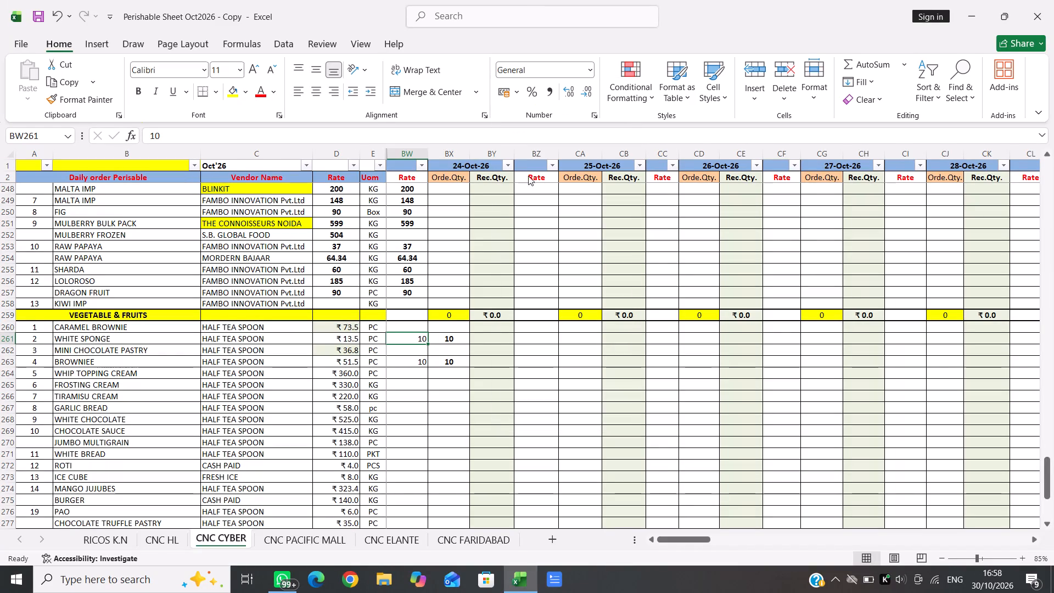
Set the number format to General for the Rate cells before 24-Oct-26, from WHIP TOPPING CREAM down to VANILLA (4000ML) in row 285.
{"action": "left_click", "coordinate": [414, 372]}
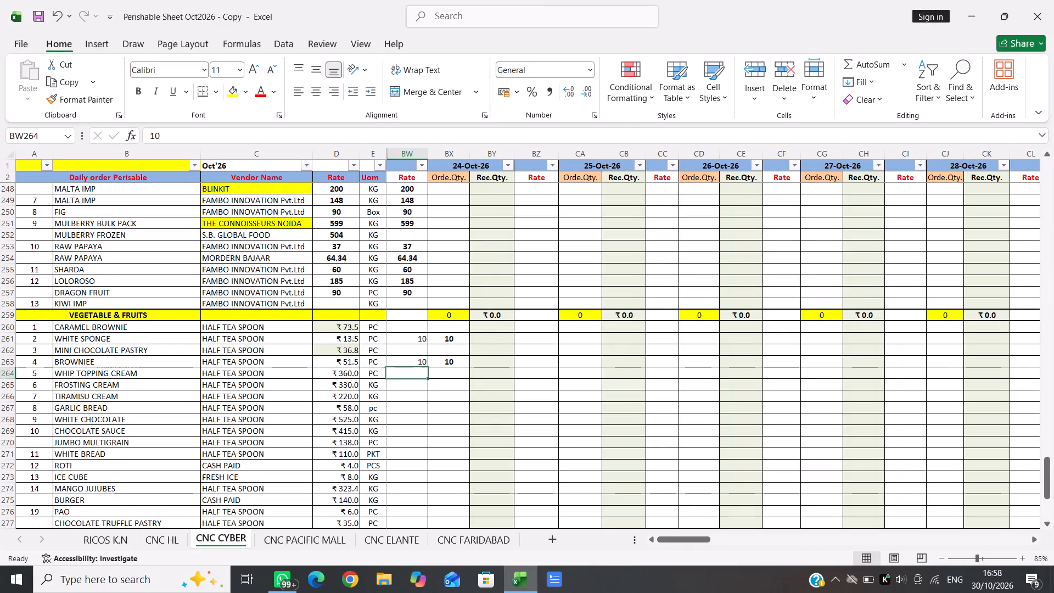
{"action": "key", "text": "shift+Down"}
{"action": "key", "text": "shift+Down"}
{"action": "key", "text": "shift+Down"}
{"action": "key", "text": "shift+Down"}
{"action": "key", "text": "shift+Down"}
{"action": "key", "text": "shift+Down"}
{"action": "key", "text": "shift+Down"}
{"action": "key", "text": "shift+Down"}
{"action": "key", "text": "shift+Down"}
{"action": "key", "text": "shift+Down"}
{"action": "key", "text": "shift+Down"}
{"action": "key", "text": "shift+Down"}
{"action": "key", "text": "shift+Down"}
{"action": "key", "text": "shift+Down"}
{"action": "key", "text": "shift+Down"}
{"action": "key", "text": "shift+Down"}
{"action": "key", "text": "shift+Down"}
{"action": "key", "text": "shift+Down"}
{"action": "key", "text": "shift+Down"}
{"action": "key", "text": "shift+Down"}
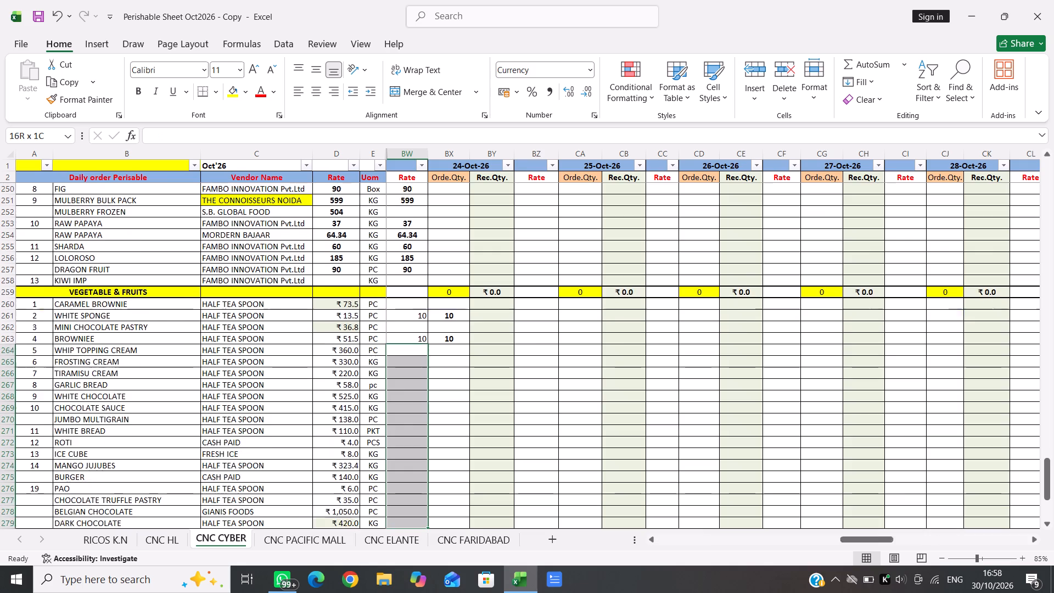
{"action": "key", "text": "shift+Up"}
{"action": "key", "text": "shift+Up"}
{"action": "key", "text": "shift+Up"}
{"action": "key", "text": "shift+Up"}
{"action": "key", "text": "shift+Up"}
{"action": "key", "text": "shift+Up"}
{"action": "key", "text": "shift+Up"}
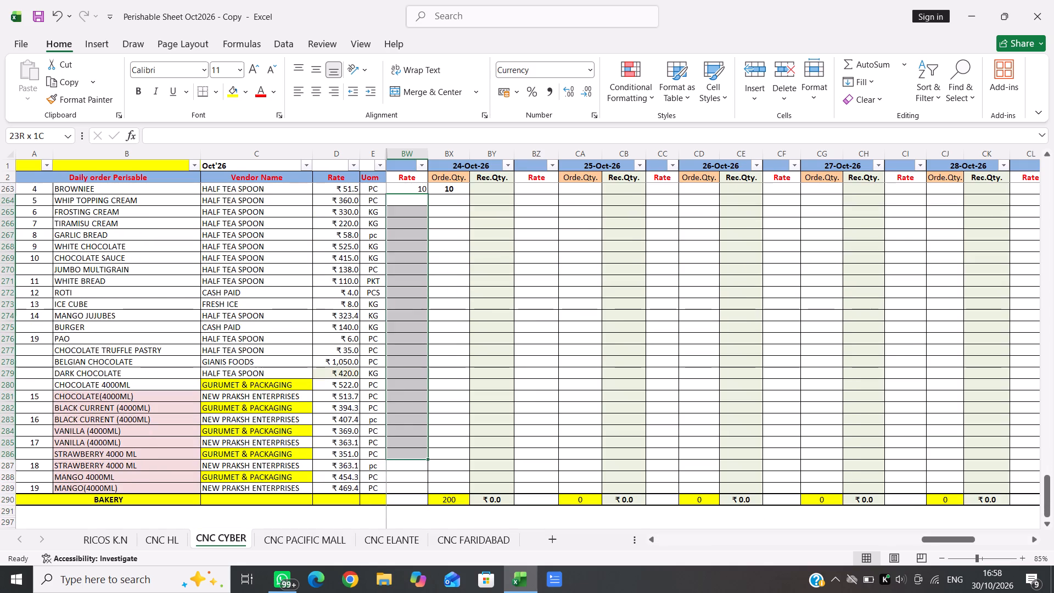
{"action": "left_click", "coordinate": [589, 68]}
{"action": "left_click", "coordinate": [542, 94]}
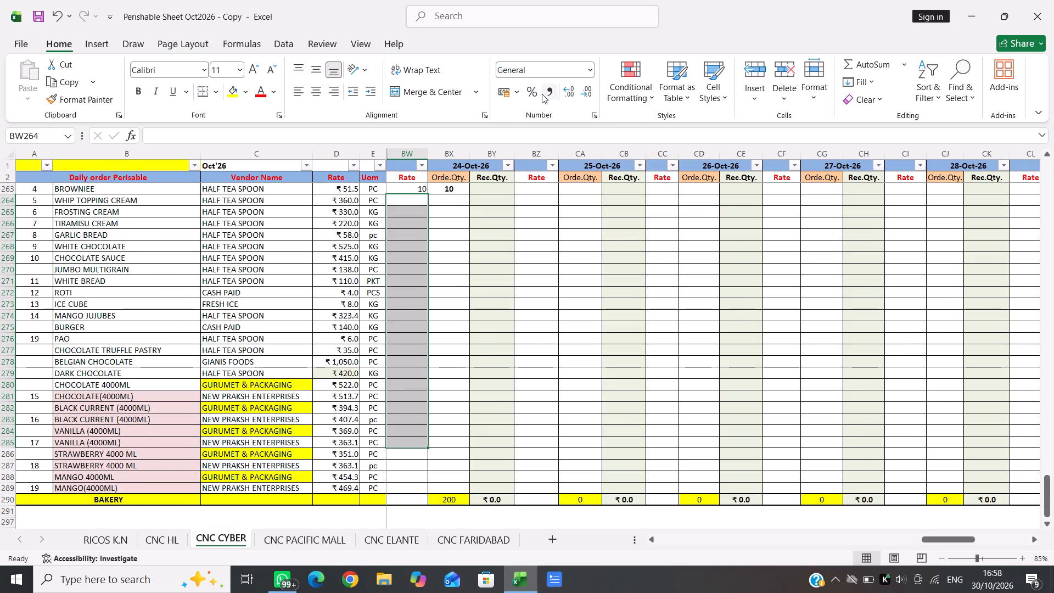
{"action": "left_click", "coordinate": [413, 419]}
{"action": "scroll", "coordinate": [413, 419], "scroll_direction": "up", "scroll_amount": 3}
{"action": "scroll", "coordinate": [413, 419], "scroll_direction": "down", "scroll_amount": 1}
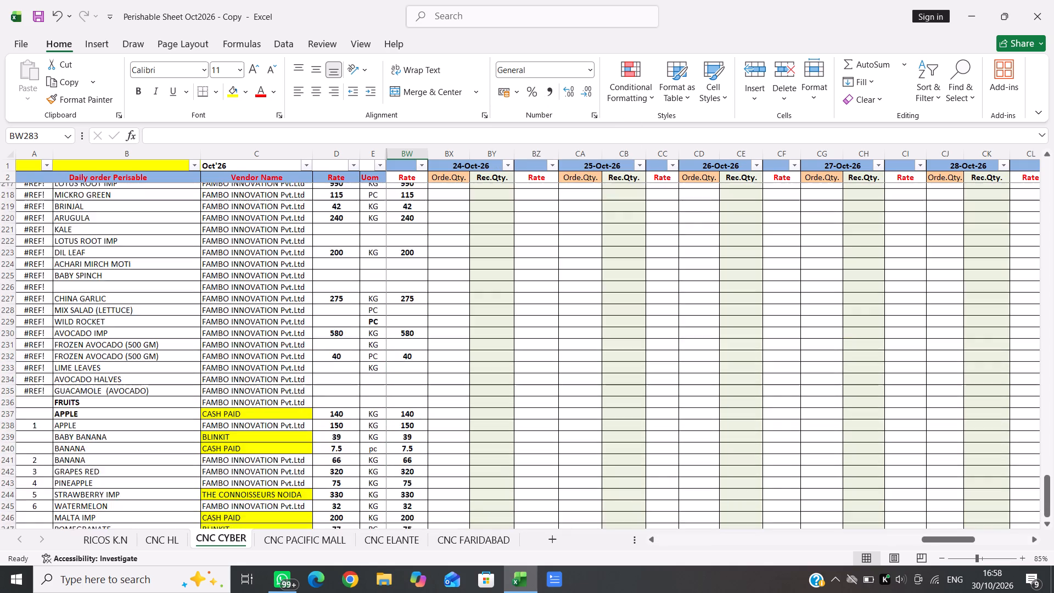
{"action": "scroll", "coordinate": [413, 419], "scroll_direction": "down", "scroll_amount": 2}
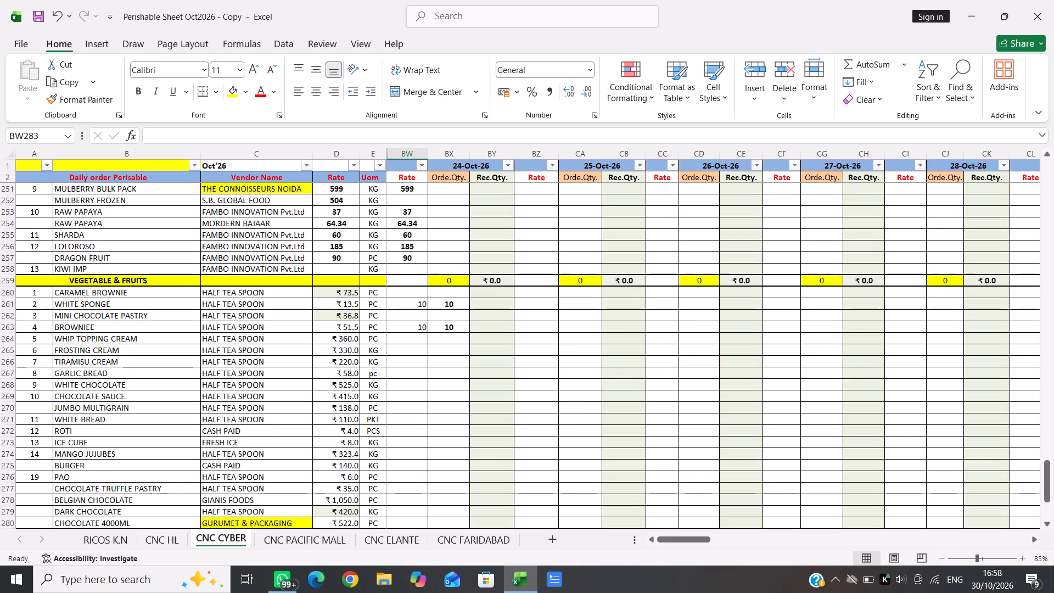
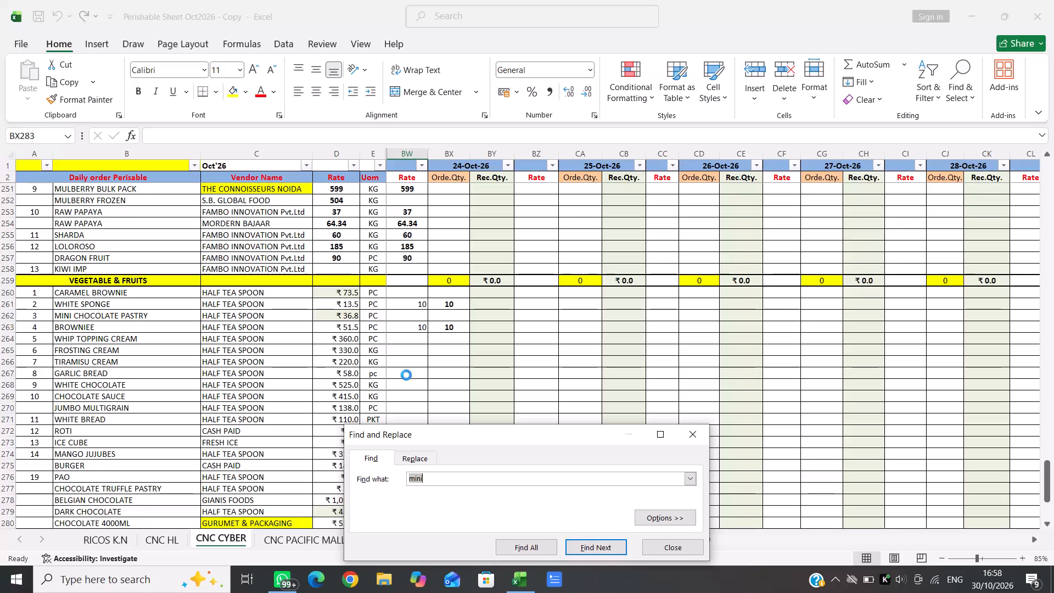
Close the search and go to the MINI CHOCOLATE PASTRY row's Rate cell before 24-Oct-26.
{"action": "left_click", "coordinate": [685, 441]}
{"action": "key", "text": "Right"}
{"action": "key", "text": "Right"}
{"action": "key", "text": "Right"}
{"action": "key", "text": "Right"}
{"action": "key", "text": "Right"}
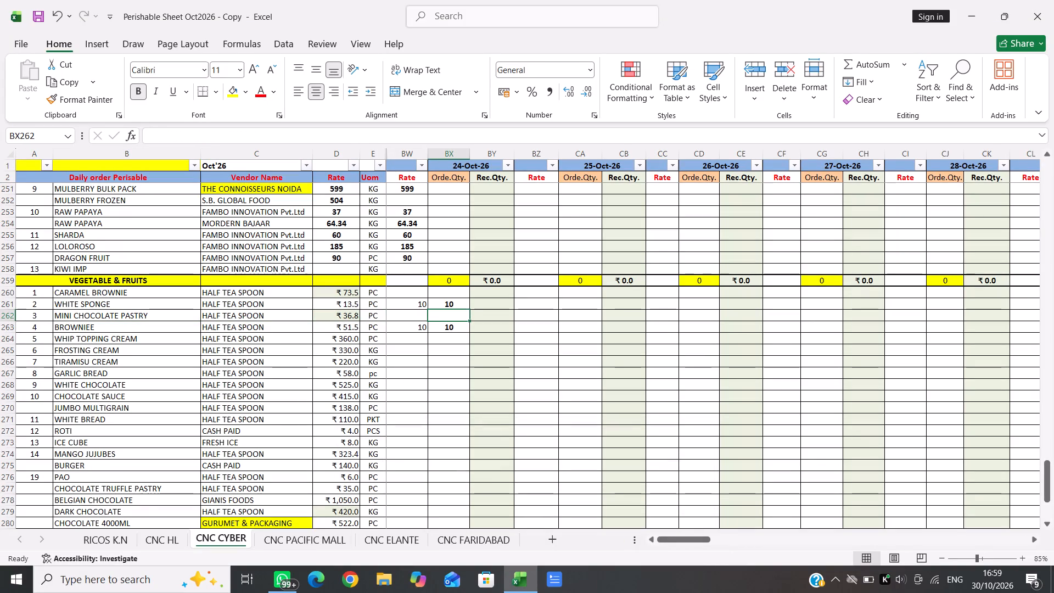
{"action": "key", "text": "Left"}
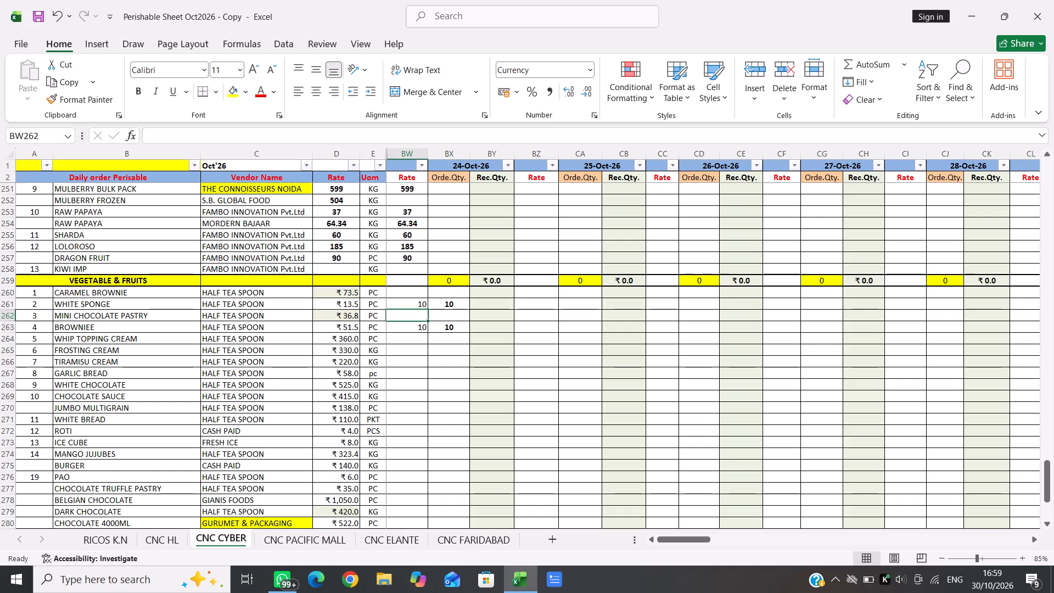
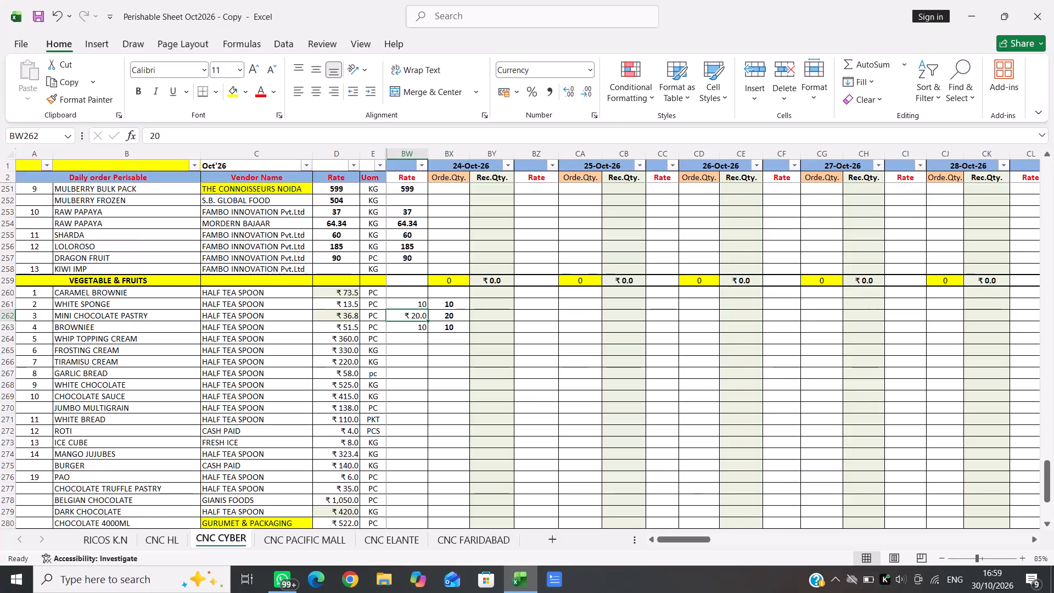
Set the number format of the MINI CHOCOLATE PASTRY Rate cell before 24-Oct-26 to General.
{"action": "left_click", "coordinate": [587, 71]}
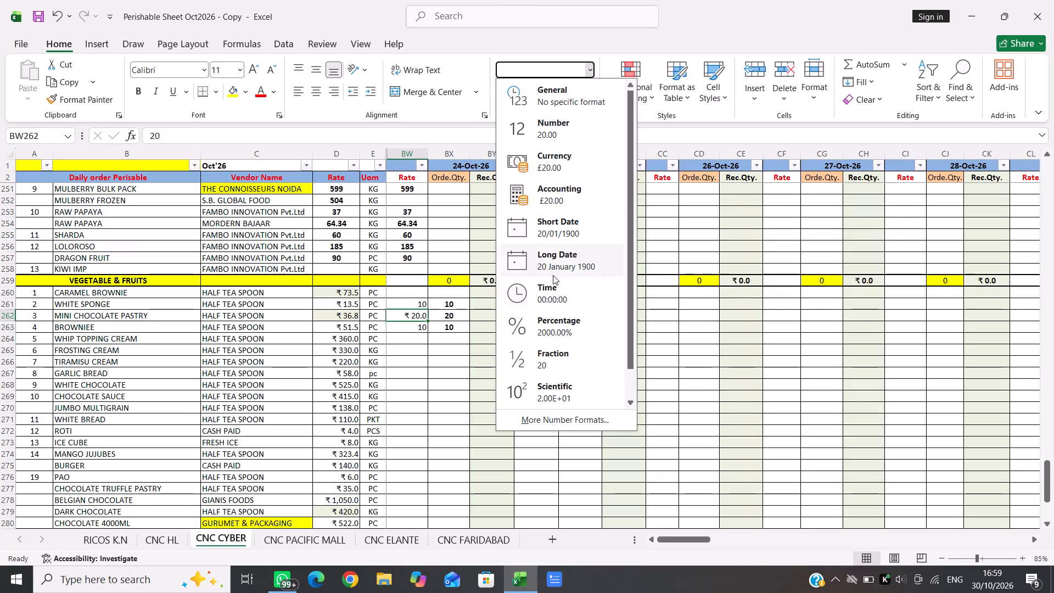
{"action": "left_click", "coordinate": [546, 87]}
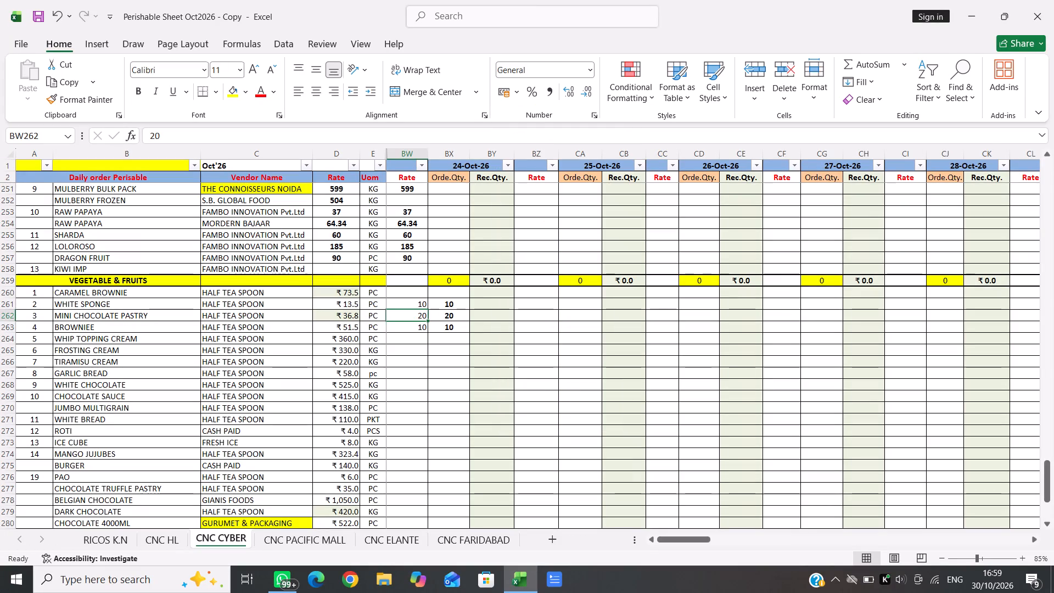
{"action": "left_click", "coordinate": [403, 385]}
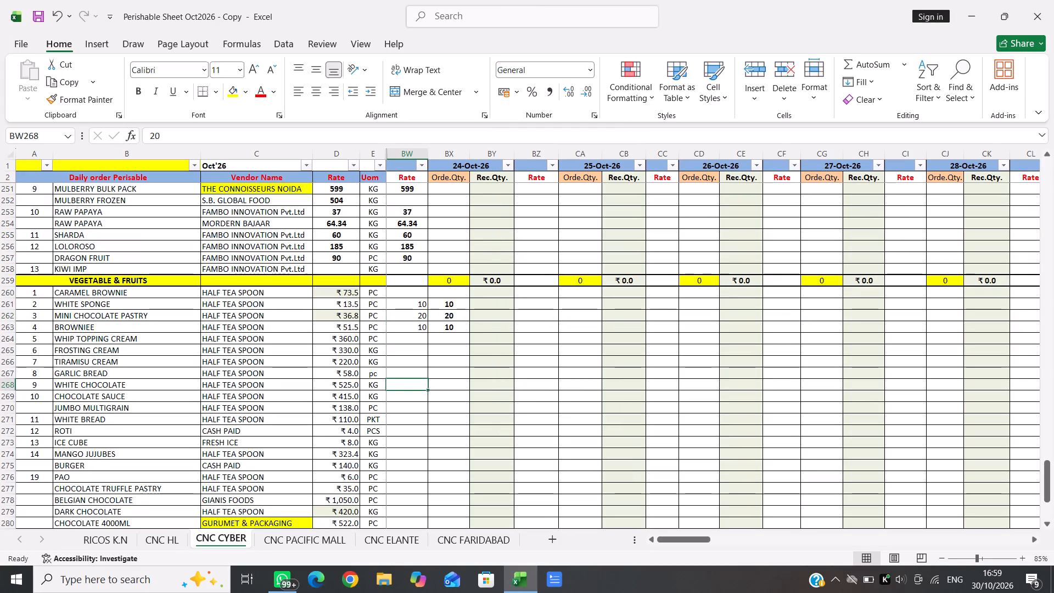
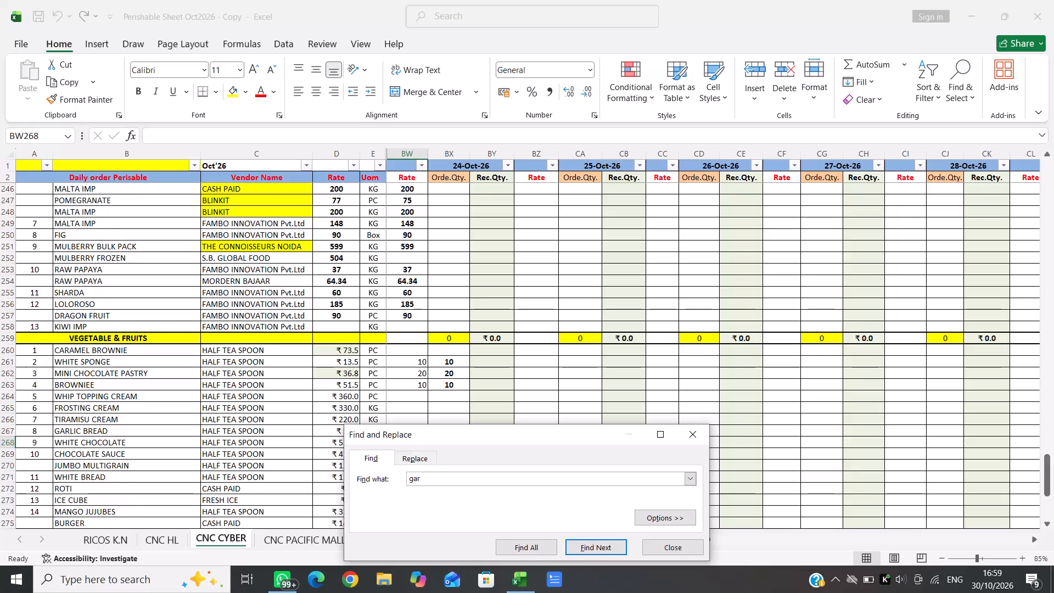
Search the sheet for "garl" to locate the GARLIC BREAD row and select its Rate cell before 24-Oct-26.
{"action": "key", "text": "Return"}
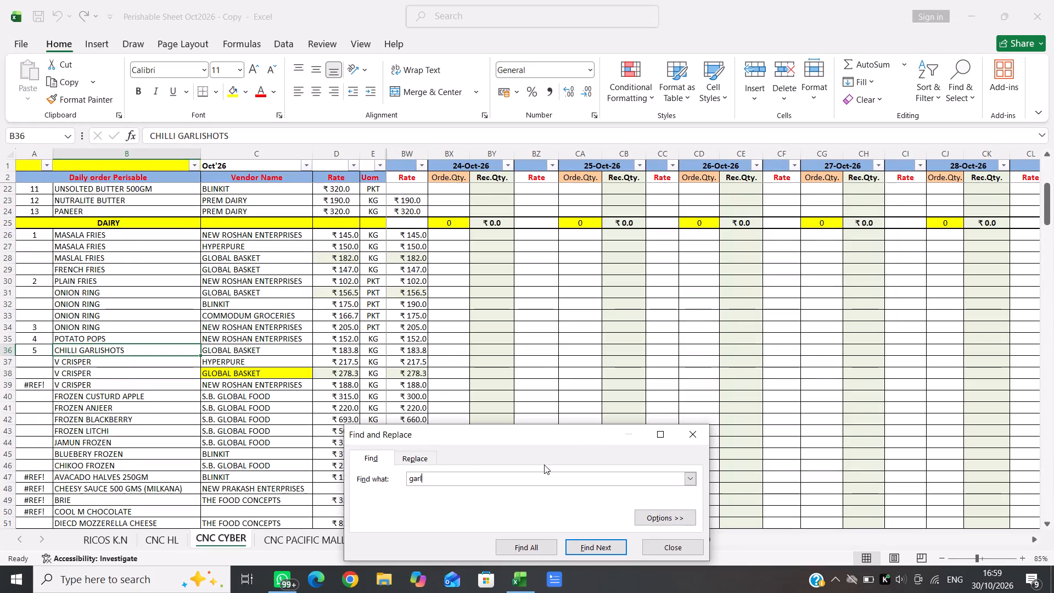
{"action": "key", "text": "Return"}
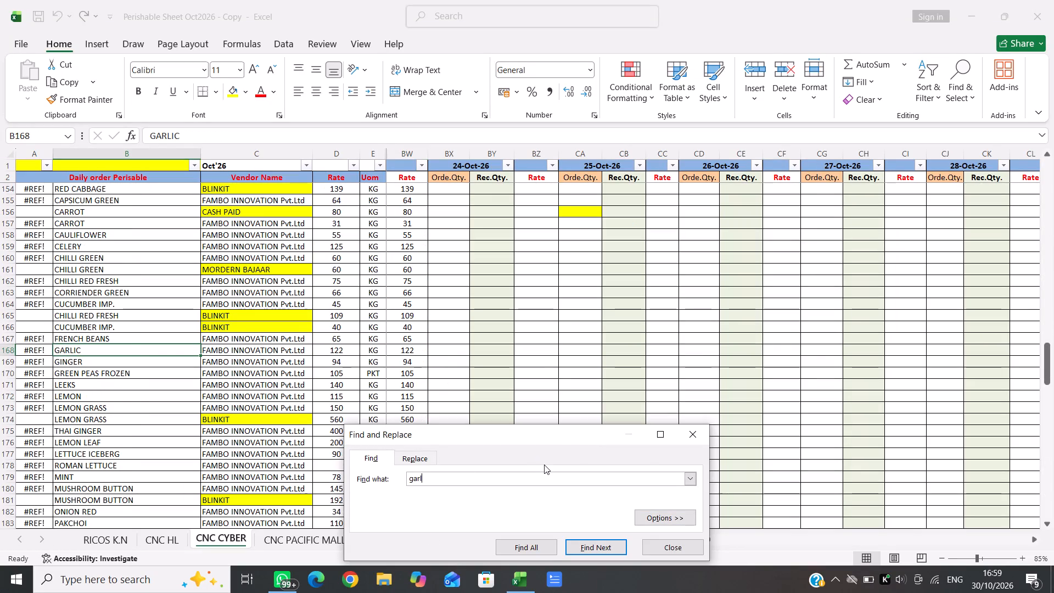
{"action": "key", "text": "Return"}
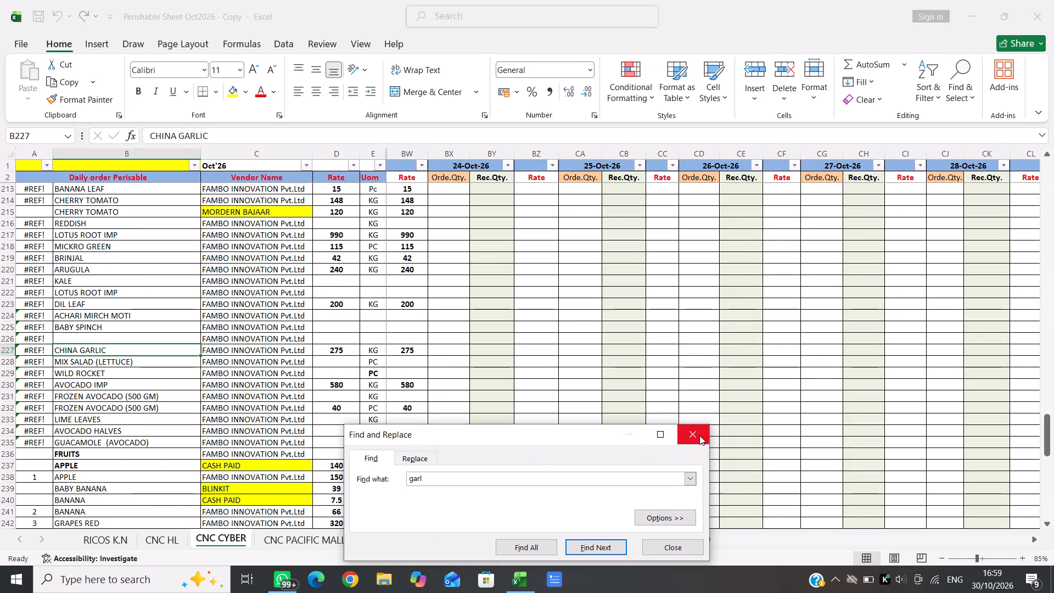
{"action": "key", "text": "Return"}
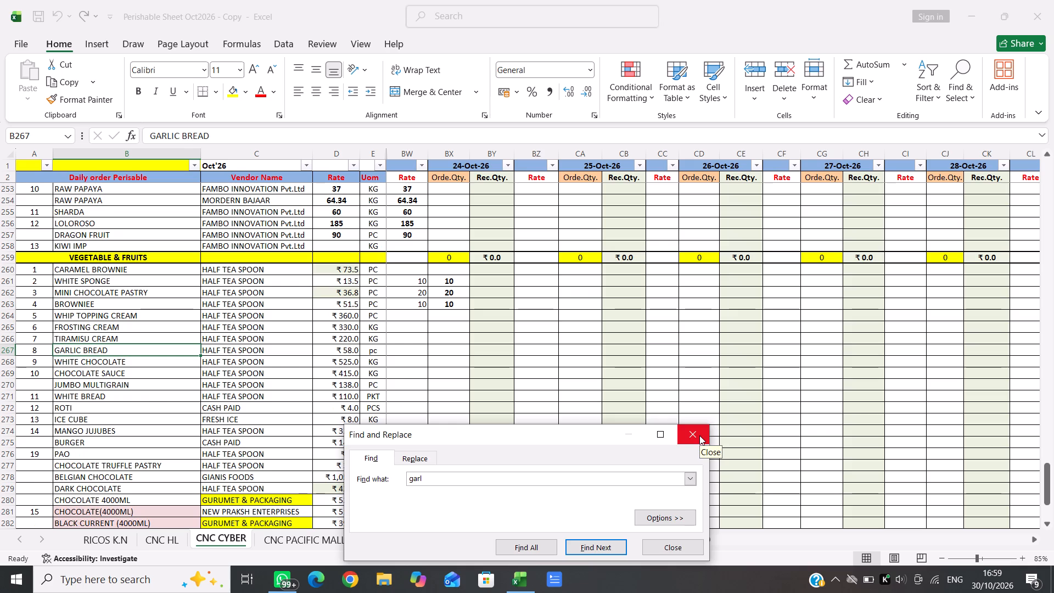
{"action": "left_click", "coordinate": [699, 435]}
{"action": "key", "text": "Right"}
{"action": "key", "text": "Right"}
{"action": "key", "text": "Right"}
{"action": "key", "text": "Right"}
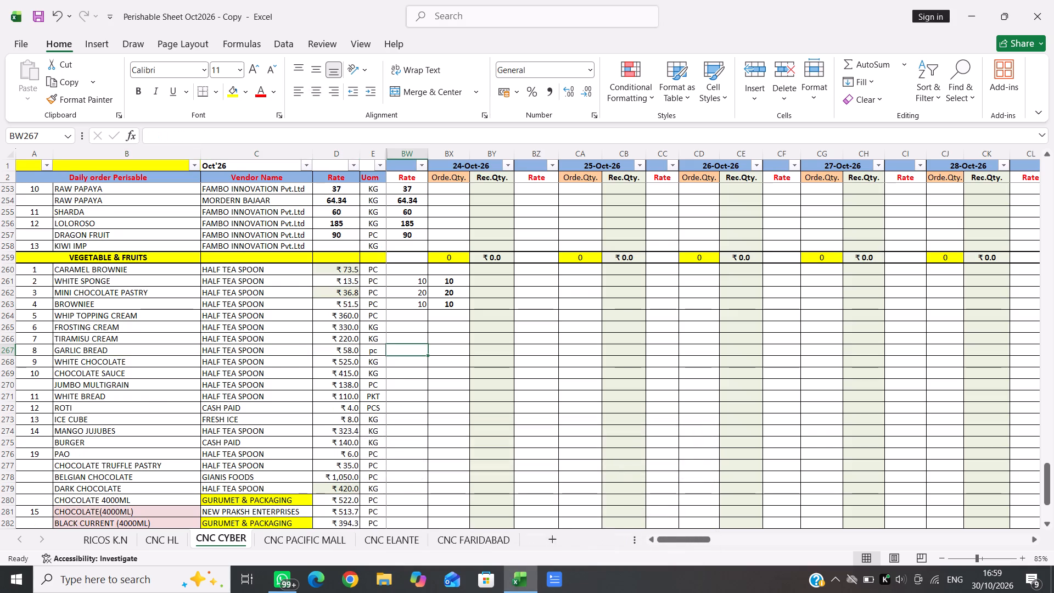
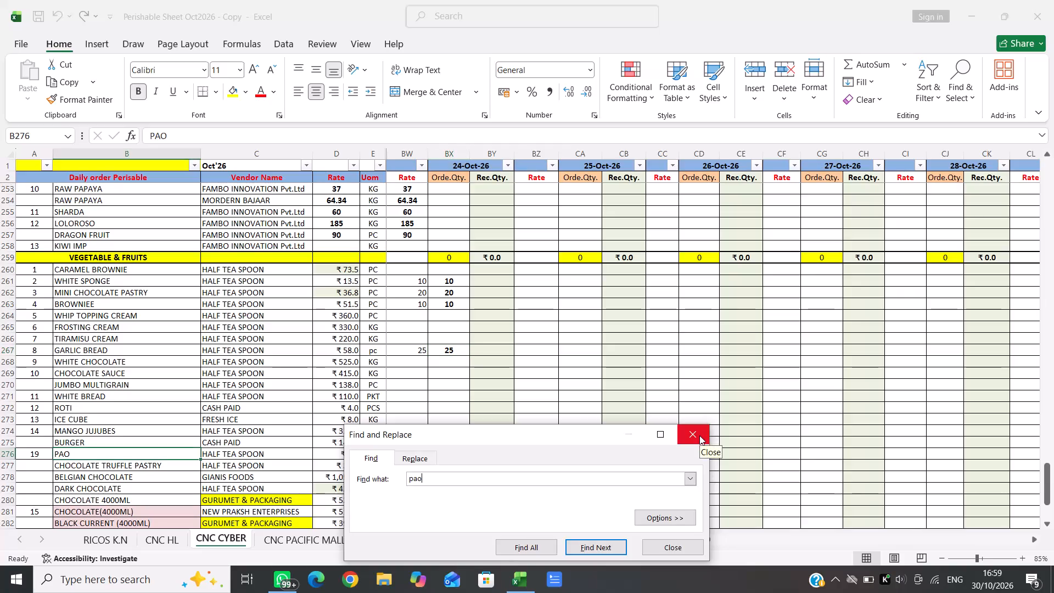
Enter 20 in both the Rate and 24-Oct-26 order quantity cells of the PAO row.
{"action": "left_click", "coordinate": [699, 435]}
{"action": "key", "text": "Right"}
{"action": "key", "text": "Right"}
{"action": "key", "text": "Right"}
{"action": "key", "text": "Right"}
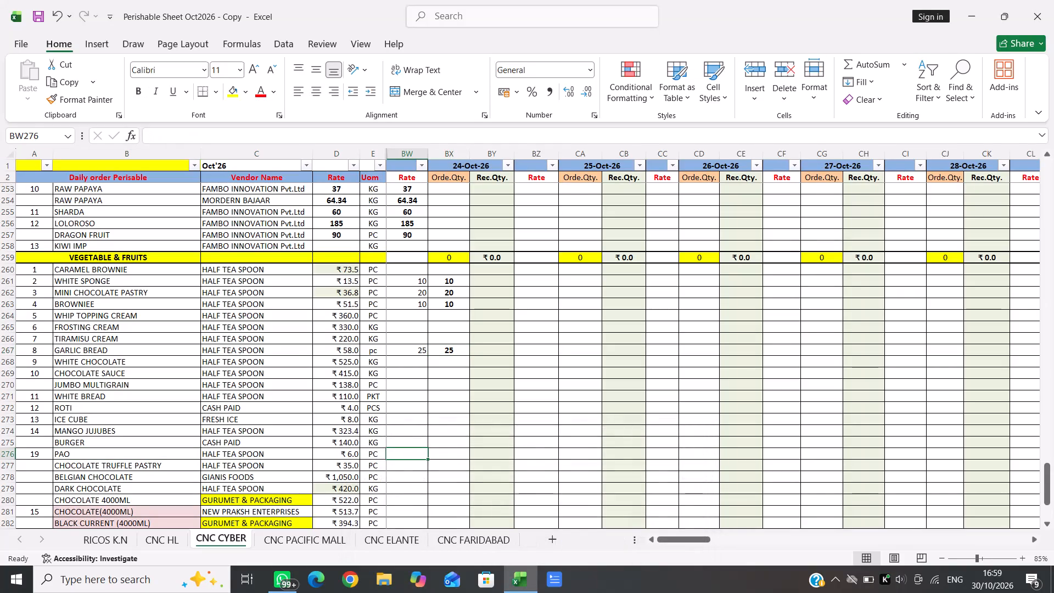
{"action": "type", "text": "20"}
{"action": "key", "text": "Right"}
{"action": "type", "text": "20"}
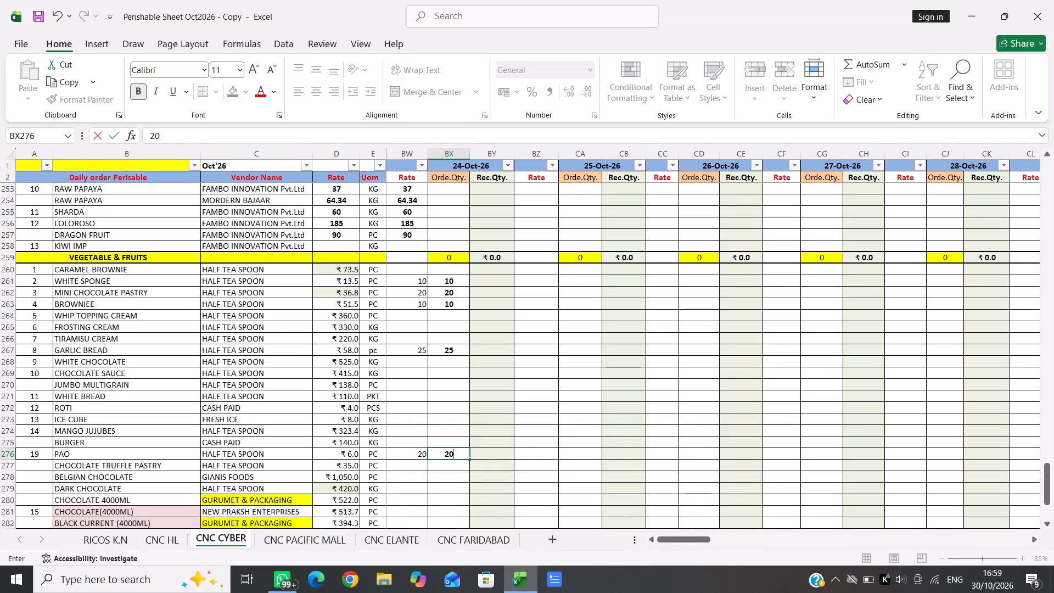
Center the bakery Rate cells before 24-Oct-26 horizontally, from the WHITE SPONGE row through the last MANGO(4000ML) row.
{"action": "left_click", "coordinate": [420, 281]}
{"action": "key", "text": "shift+Down"}
{"action": "key", "text": "shift+Down"}
{"action": "key", "text": "shift+Down"}
{"action": "key", "text": "shift+Down"}
{"action": "key", "text": "shift+Down"}
{"action": "key", "text": "shift+Down"}
{"action": "key", "text": "shift+Down"}
{"action": "key", "text": "shift+Down"}
{"action": "key", "text": "shift+Down"}
{"action": "key", "text": "shift+Down"}
{"action": "key", "text": "shift+Down"}
{"action": "key", "text": "shift+Down"}
{"action": "key", "text": "shift+Down"}
{"action": "key", "text": "shift+Down"}
{"action": "key", "text": "shift+Down"}
{"action": "key", "text": "shift+Down"}
{"action": "key", "text": "shift+Down"}
{"action": "key", "text": "shift+Down"}
{"action": "key", "text": "shift+Down"}
{"action": "key", "text": "shift+Down"}
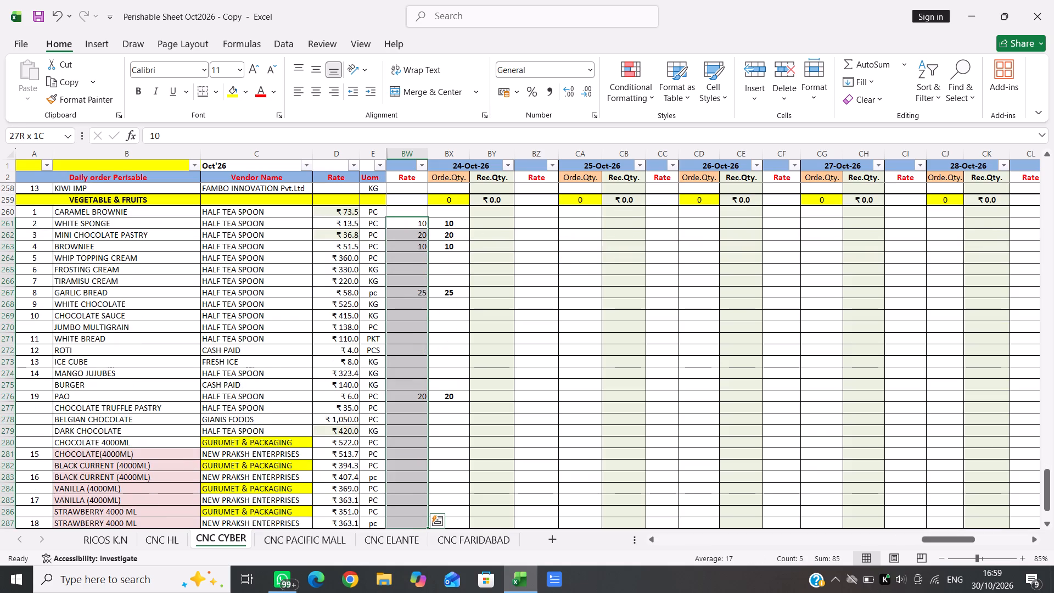
{"action": "key", "text": "shift+Down"}
{"action": "key", "text": "shift+Down"}
{"action": "key", "text": "shift+Down"}
{"action": "key", "text": "shift+Down"}
{"action": "key", "text": "shift+Down"}
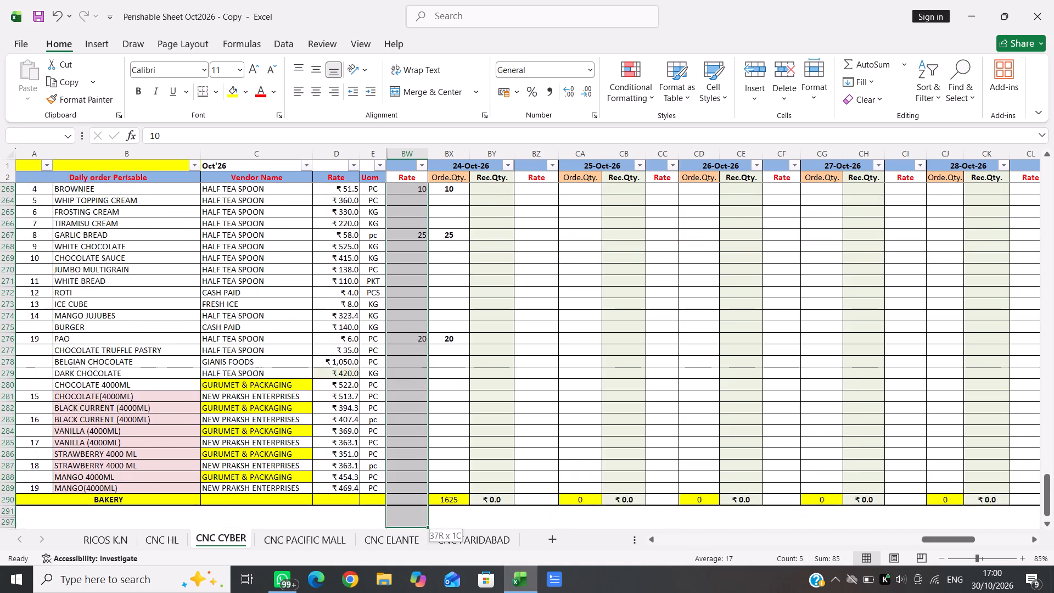
{"action": "key", "text": "shift+Down"}
{"action": "key", "text": "shift+Up"}
{"action": "key", "text": "shift+Up"}
{"action": "key", "text": "shift+Up"}
{"action": "key", "text": "shift+Up"}
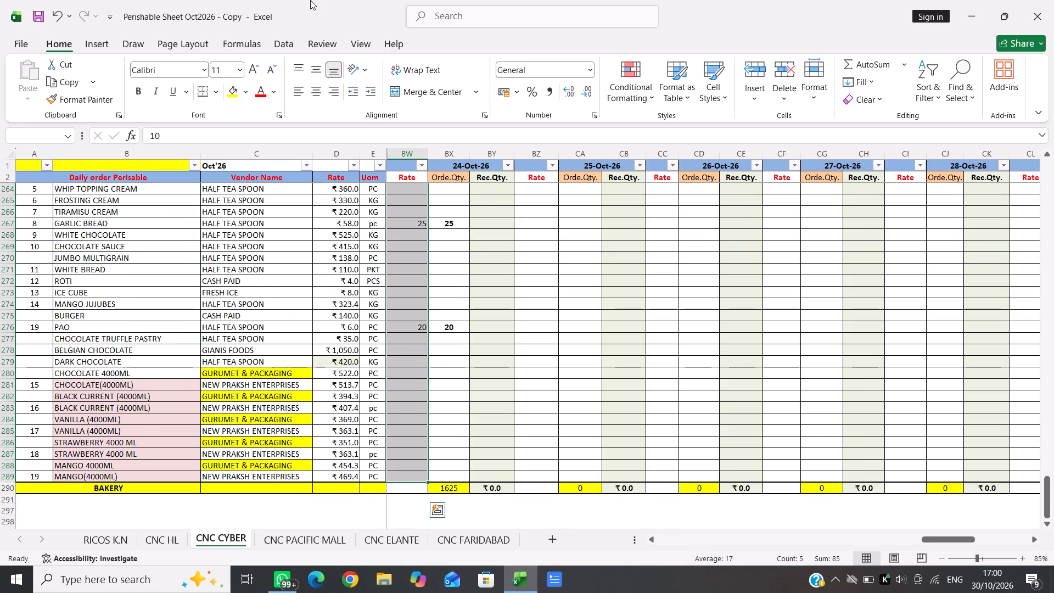
{"action": "left_click", "coordinate": [313, 84]}
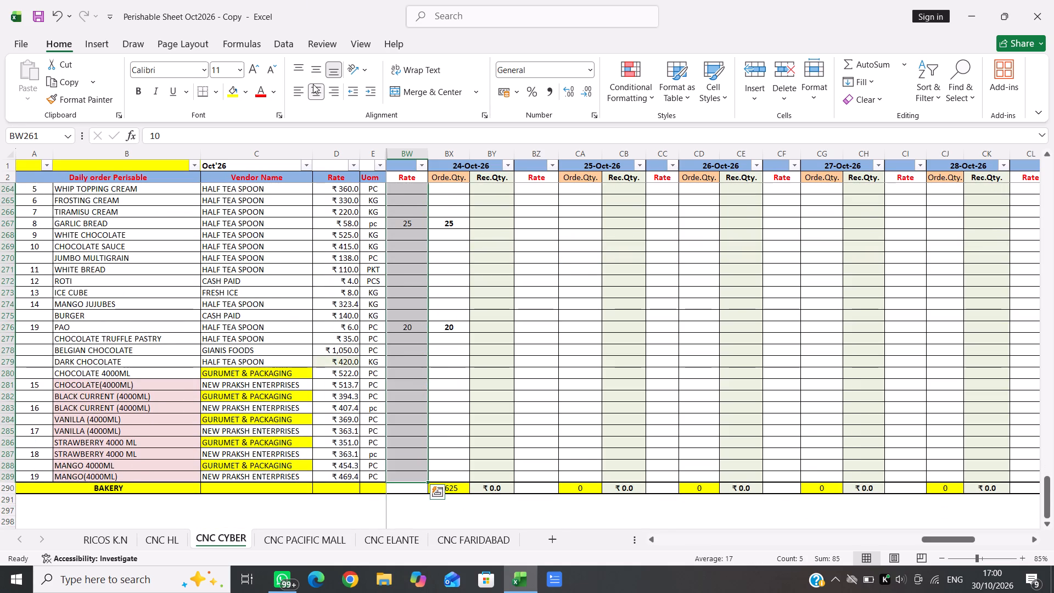
{"action": "left_click", "coordinate": [419, 276]}
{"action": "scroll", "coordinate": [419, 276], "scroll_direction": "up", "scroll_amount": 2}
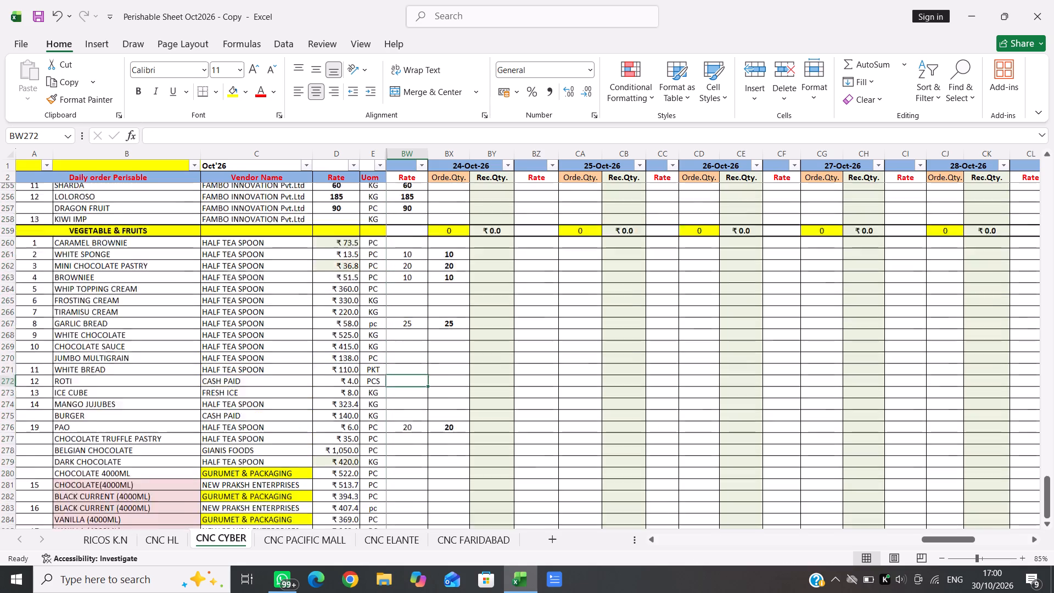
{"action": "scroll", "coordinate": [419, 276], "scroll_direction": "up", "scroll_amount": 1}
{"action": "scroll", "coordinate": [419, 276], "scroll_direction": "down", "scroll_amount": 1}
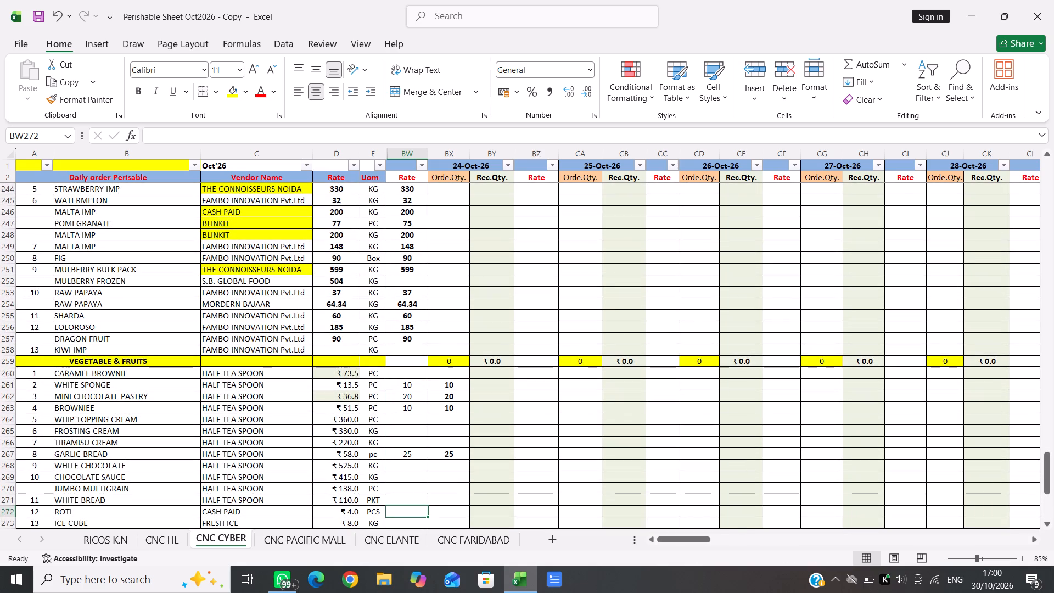
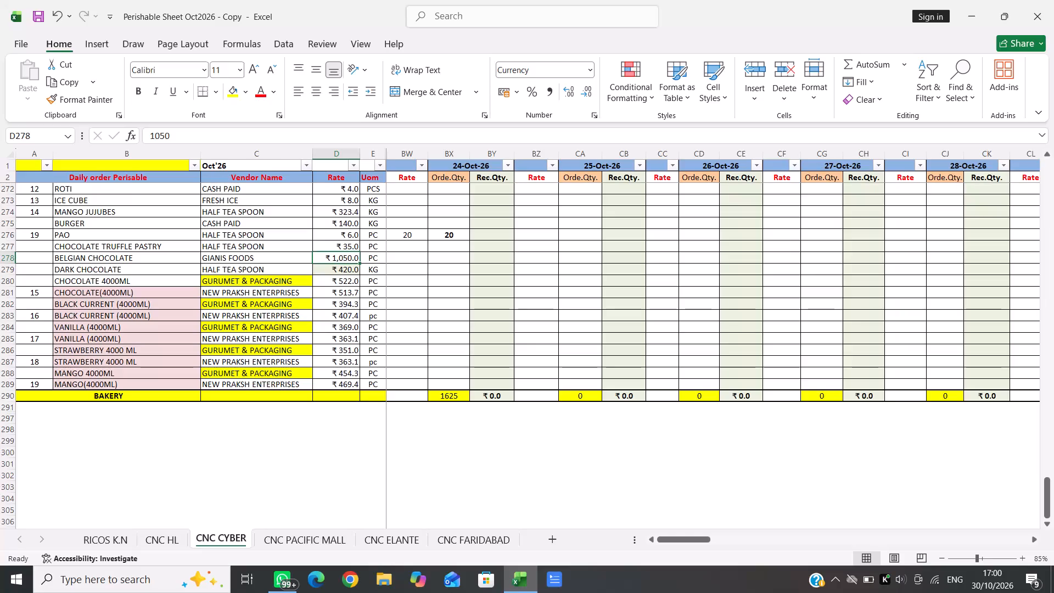
Examine how the Rate cells before 24-Oct-26 are filled in the sections above the bakery items.
{"action": "scroll", "coordinate": [403, 260], "scroll_direction": "up", "scroll_amount": 3}
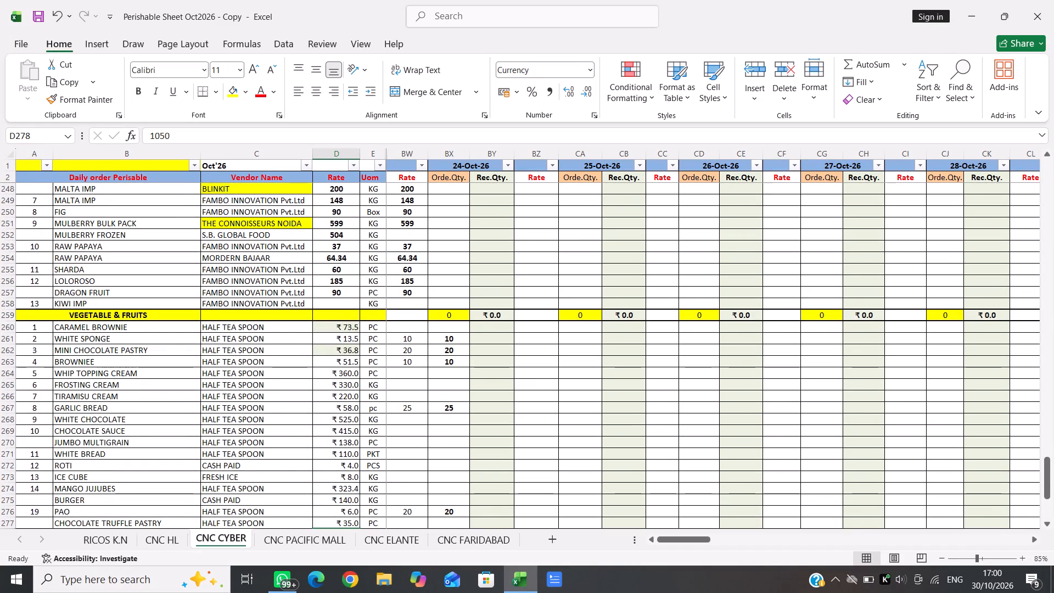
{"action": "left_click", "coordinate": [354, 326]}
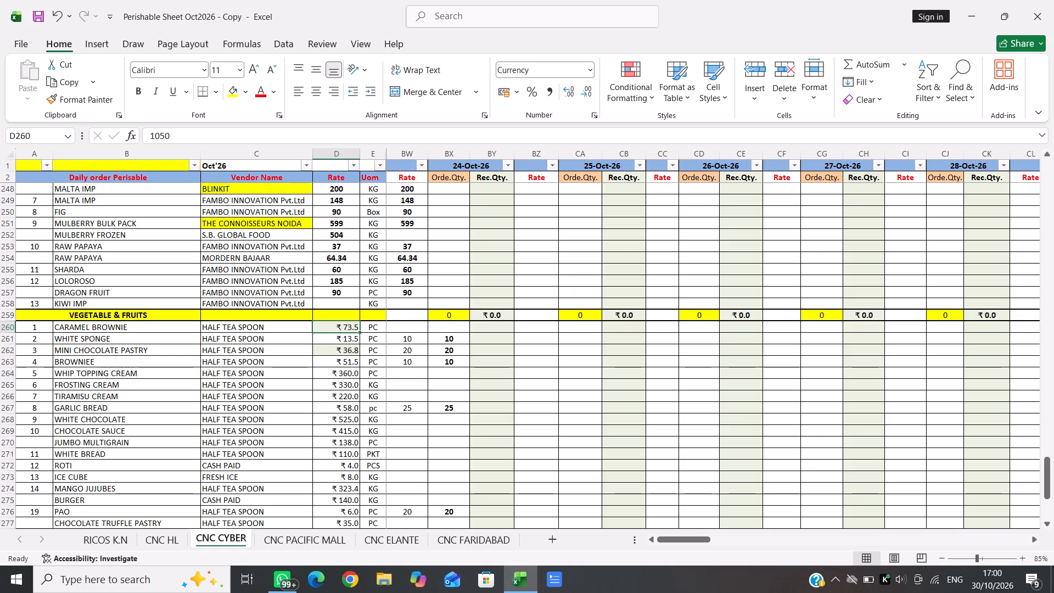
{"action": "left_click", "coordinate": [410, 330]}
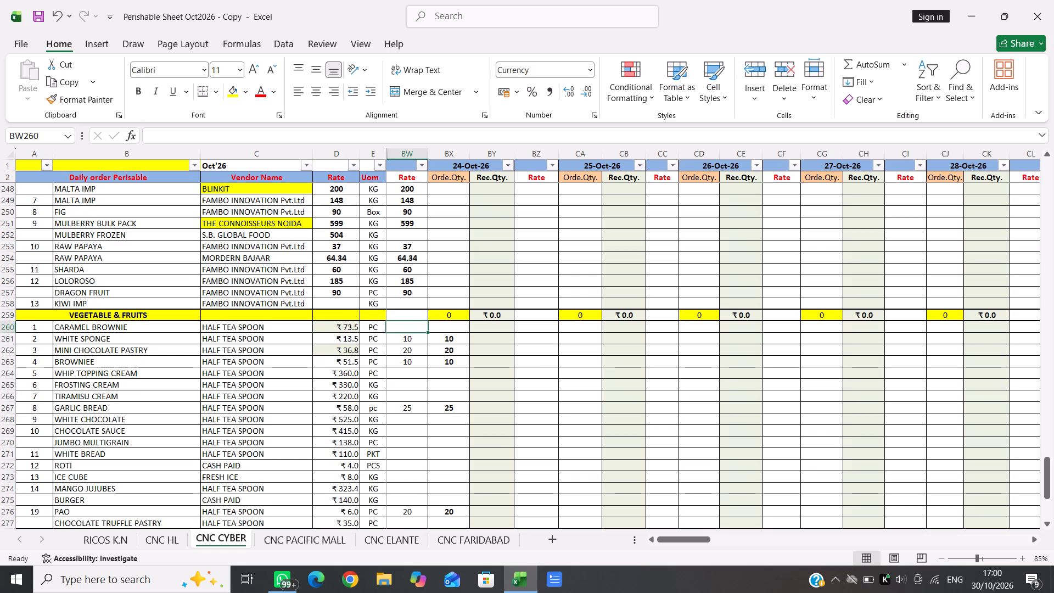
{"action": "scroll", "coordinate": [410, 330], "scroll_direction": "up", "scroll_amount": 8}
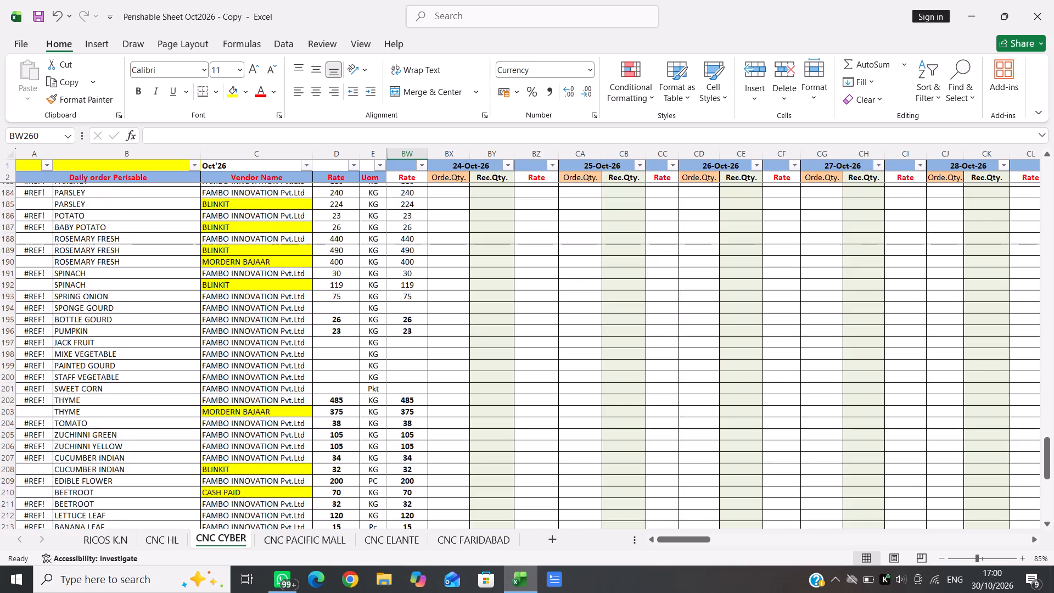
{"action": "scroll", "coordinate": [410, 330], "scroll_direction": "up", "scroll_amount": 11}
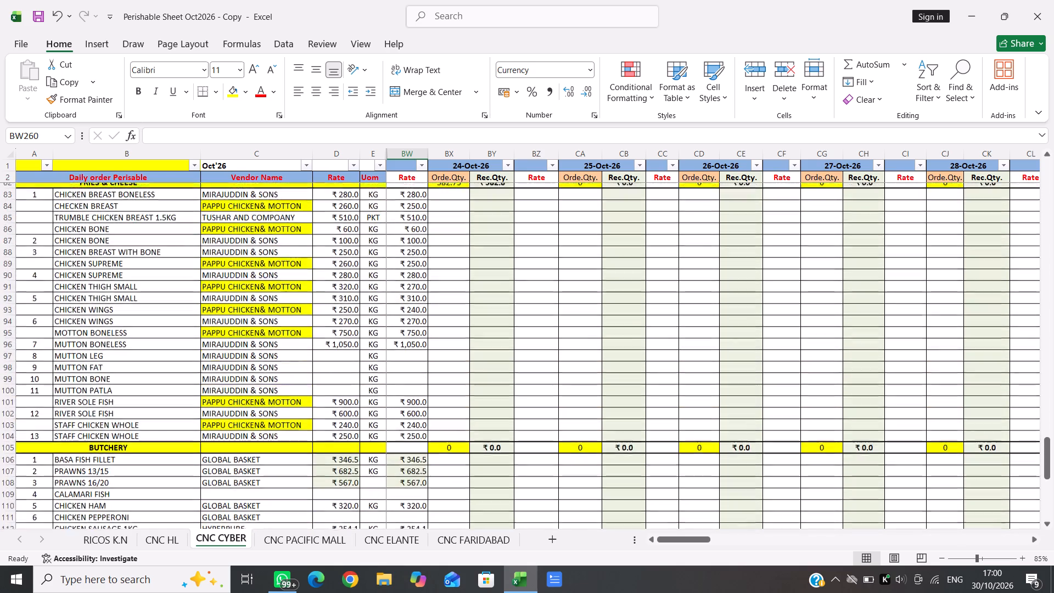
{"action": "scroll", "coordinate": [410, 330], "scroll_direction": "up", "scroll_amount": 2}
{"action": "scroll", "coordinate": [410, 330], "scroll_direction": "down", "scroll_amount": 10}
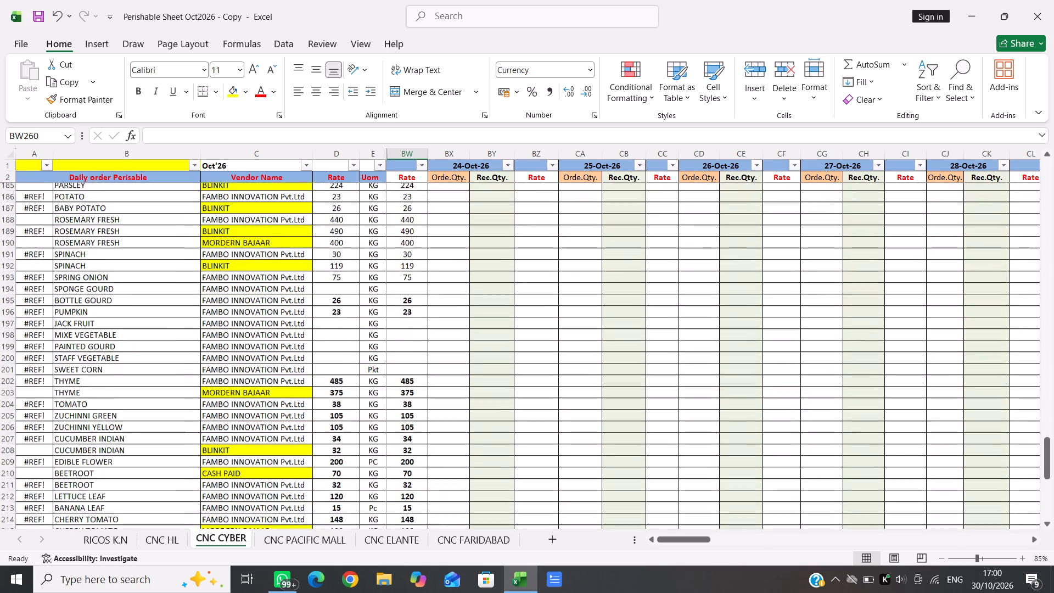
{"action": "scroll", "coordinate": [410, 330], "scroll_direction": "down", "scroll_amount": 7}
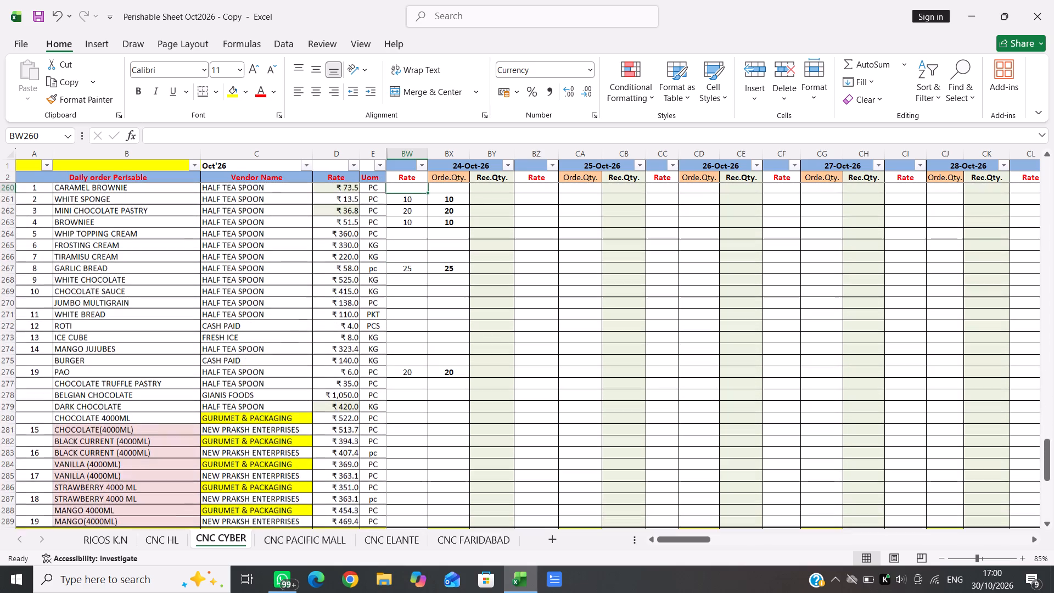
{"action": "scroll", "coordinate": [410, 330], "scroll_direction": "down", "scroll_amount": 3}
{"action": "scroll", "coordinate": [410, 330], "scroll_direction": "up", "scroll_amount": 1}
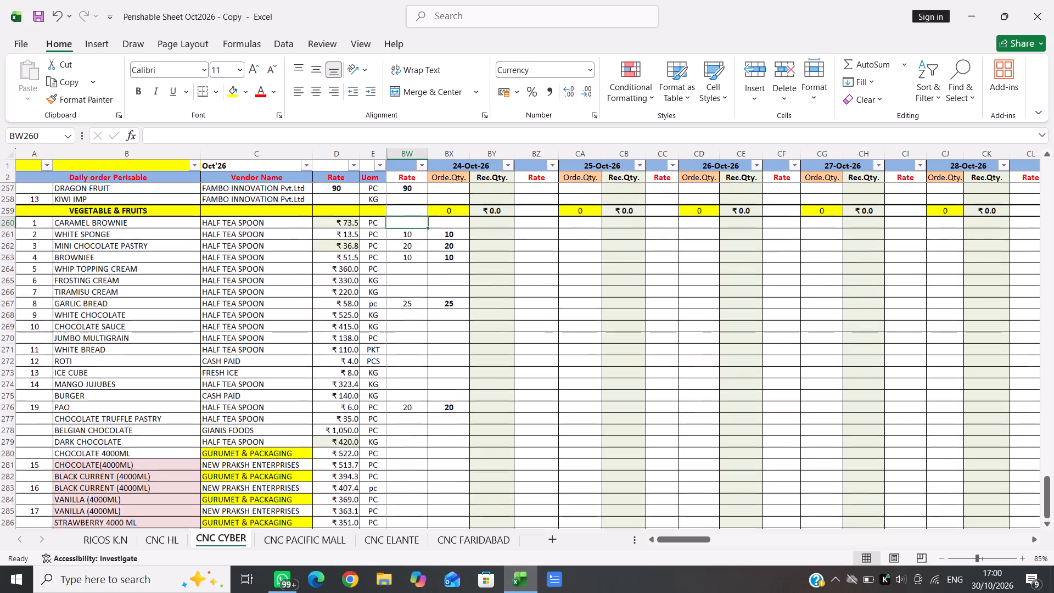
{"action": "scroll", "coordinate": [410, 330], "scroll_direction": "up", "scroll_amount": 1}
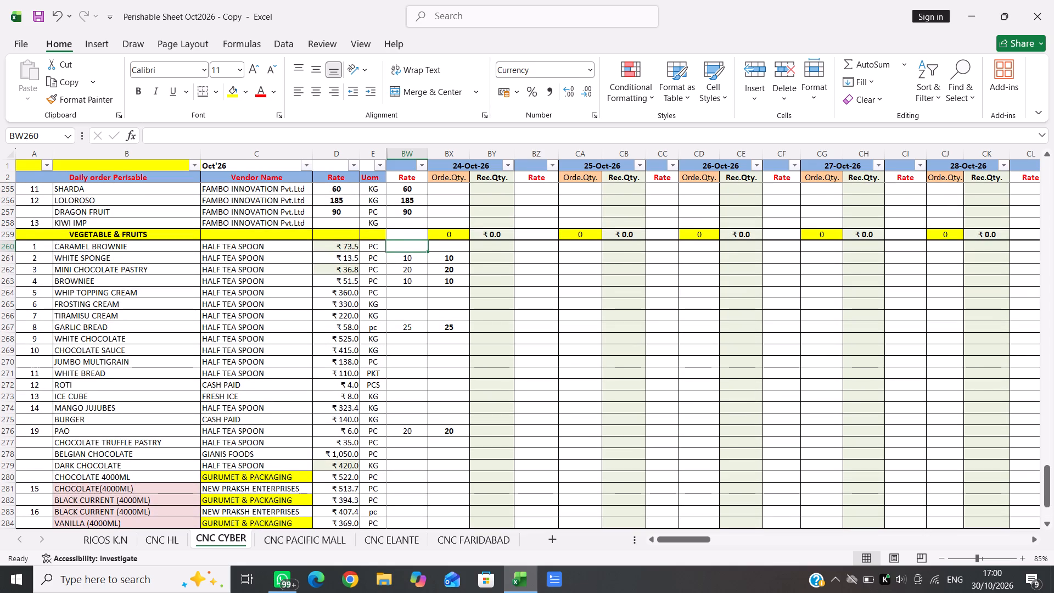
Copy the bakery Rate cells before 24-Oct-26, from CARAMEL BROWNIE through the last MANGO(4000ML) row, into the 24-Oct-26 Rec.Qty. column.
{"action": "left_click", "coordinate": [406, 253]}
{"action": "key", "text": "shift+Down"}
{"action": "key", "text": "shift+Down"}
{"action": "key", "text": "shift+Down"}
{"action": "key", "text": "shift+Down"}
{"action": "key", "text": "shift+Down"}
{"action": "key", "text": "shift+Down"}
{"action": "key", "text": "shift+Down"}
{"action": "key", "text": "shift+Down"}
{"action": "key", "text": "shift+Down"}
{"action": "key", "text": "shift+Down"}
{"action": "key", "text": "shift+Down"}
{"action": "key", "text": "shift+Down"}
{"action": "key", "text": "shift+Down"}
{"action": "key", "text": "shift+Down"}
{"action": "key", "text": "shift+Down"}
{"action": "key", "text": "shift+Down"}
{"action": "key", "text": "shift+Down"}
{"action": "key", "text": "shift+Down"}
{"action": "key", "text": "shift+Down"}
{"action": "key", "text": "shift+Down"}
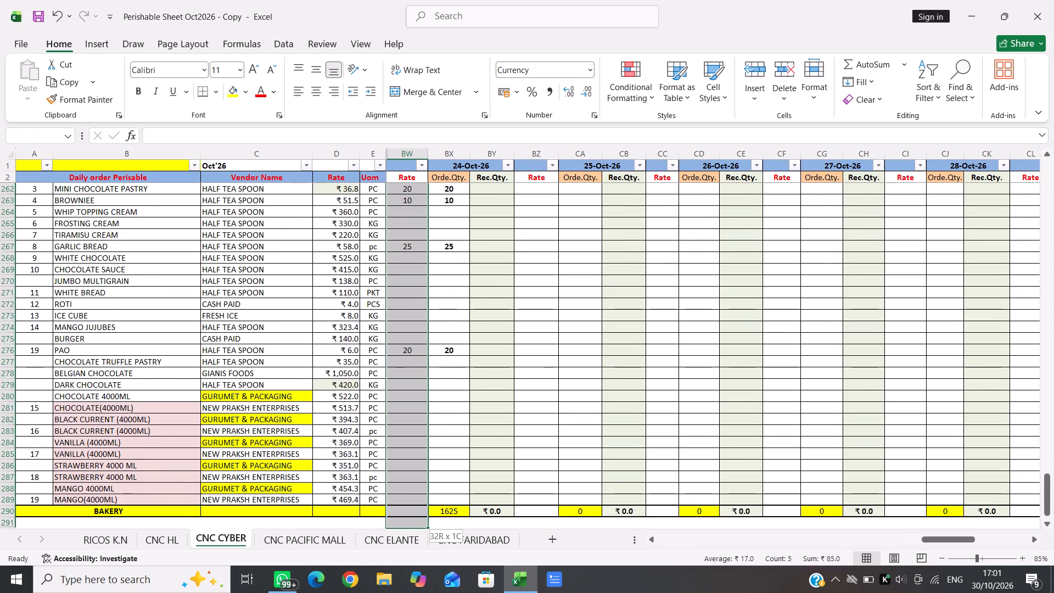
{"action": "key", "text": "shift+Up"}
{"action": "key", "text": "shift+Up"}
{"action": "key", "text": "shift+Up"}
{"action": "key", "text": "shift+Down"}
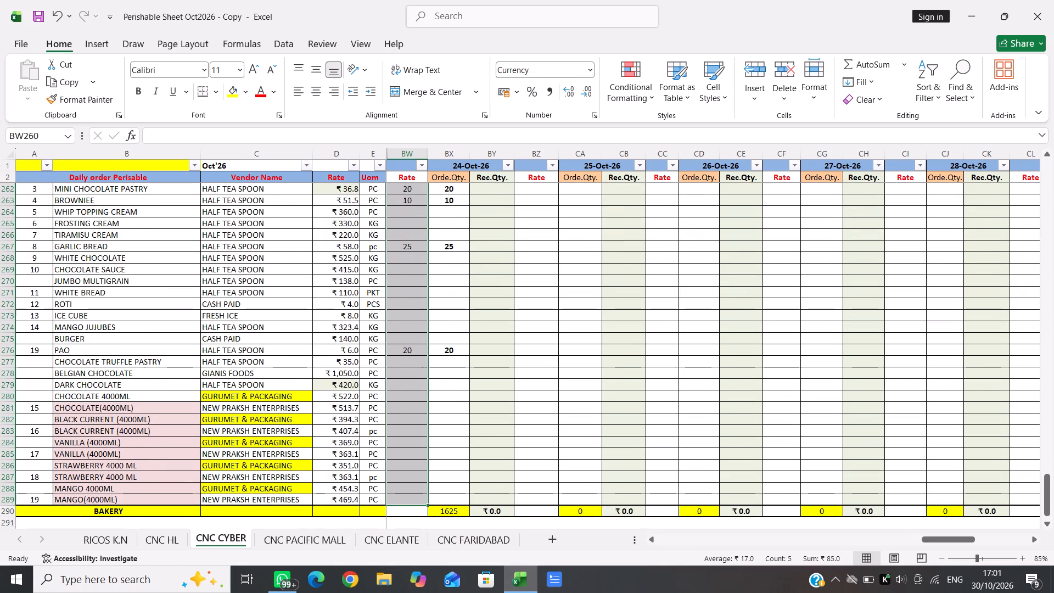
{"action": "key", "text": "ctrl+c"}
{"action": "key", "text": "Right"}
{"action": "key", "text": "Right"}
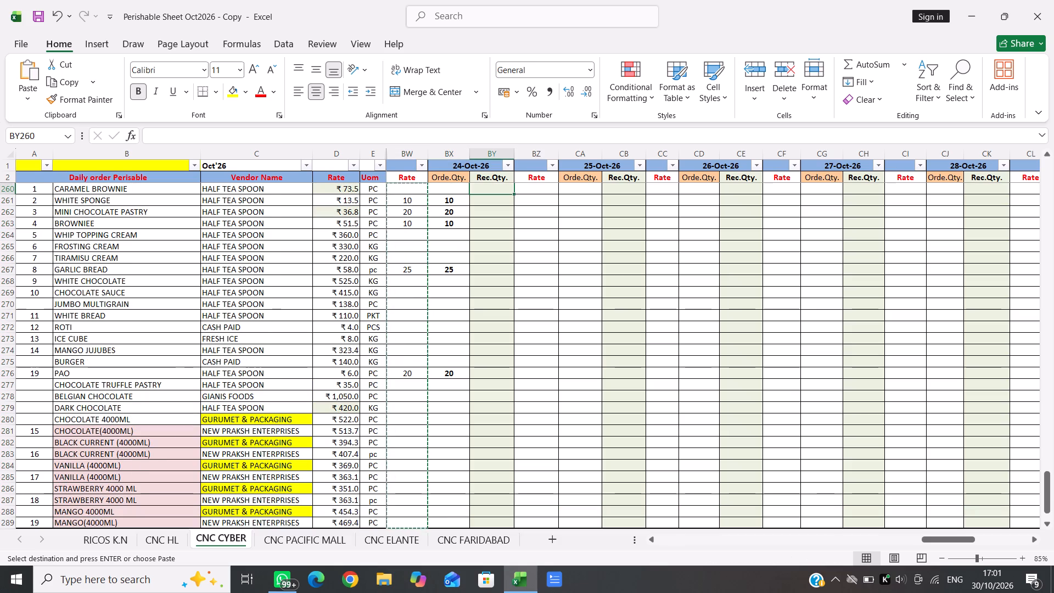
{"action": "key", "text": "Return"}
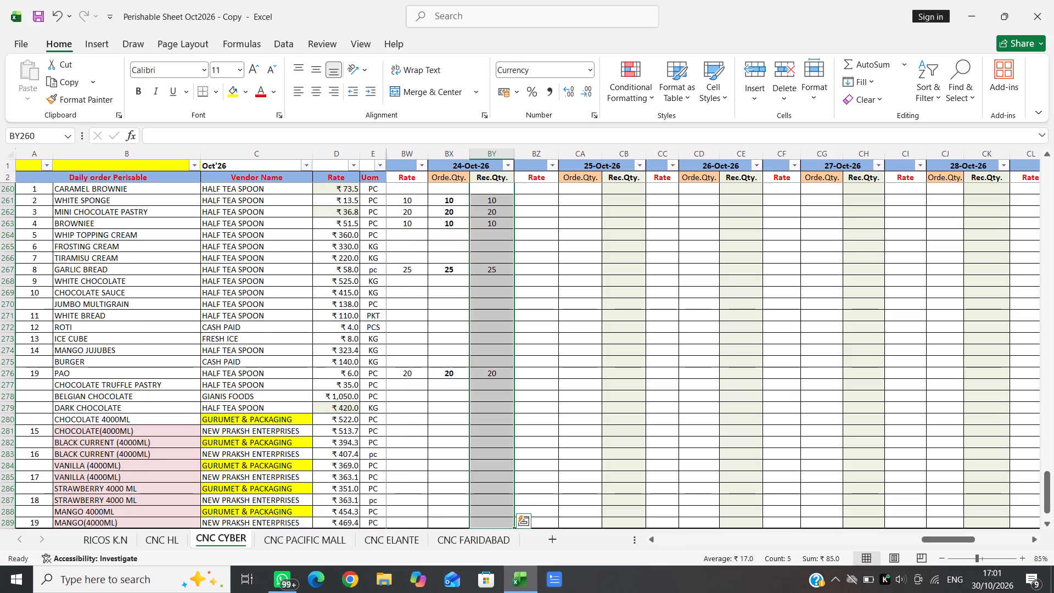
Copy the main Rate column's bakery prices, CARAMEL BROWNIE through the last MANGO(4000ML) row, into the Rate column before 24-Oct-26.
{"action": "scroll", "coordinate": [403, 212], "scroll_direction": "up", "scroll_amount": 2}
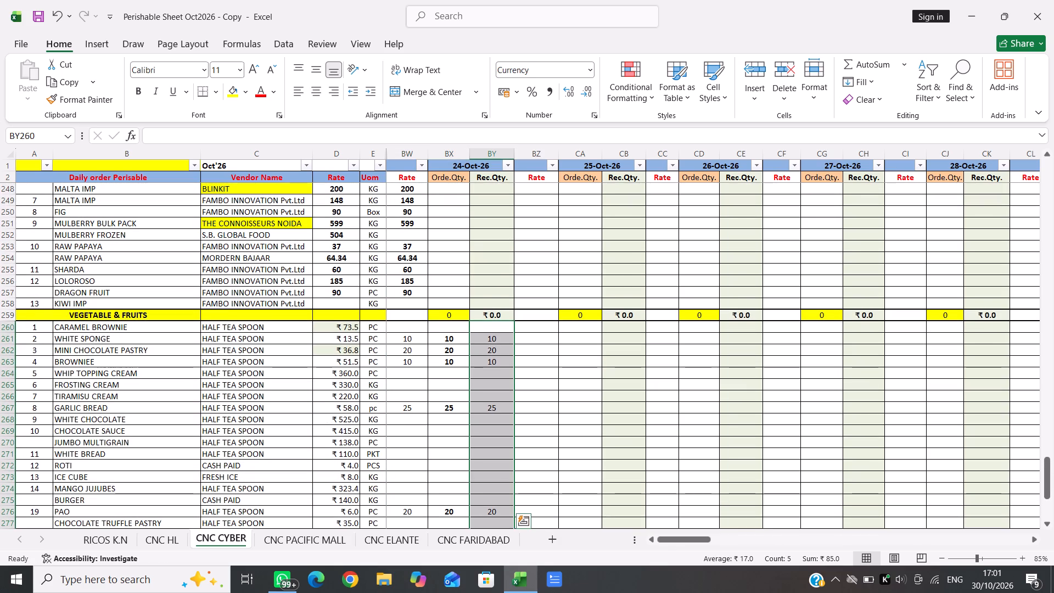
{"action": "left_click", "coordinate": [350, 327]}
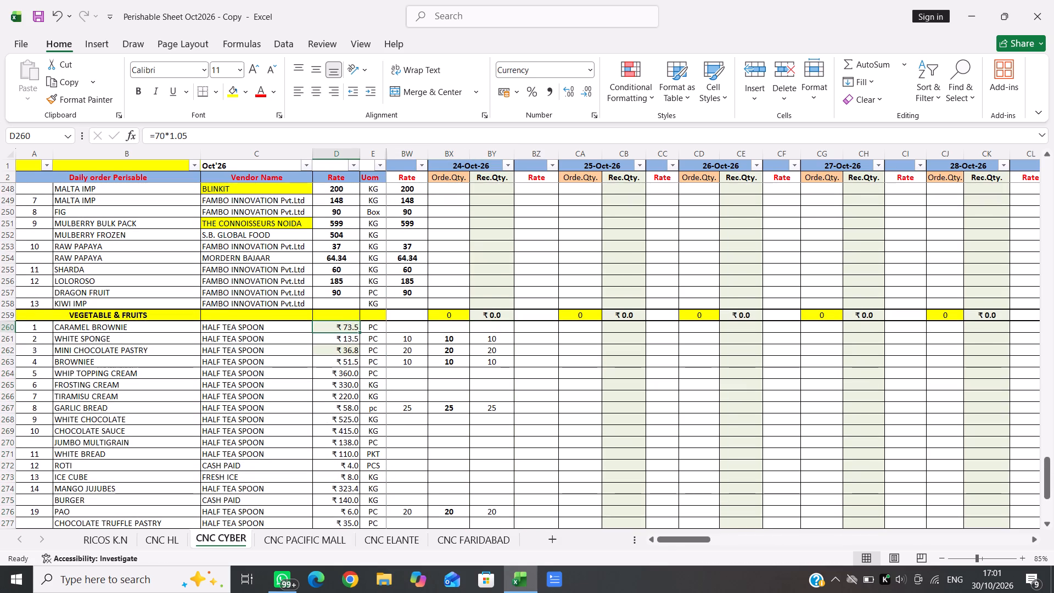
{"action": "key", "text": "shift+Down"}
{"action": "key", "text": "shift+Down"}
{"action": "key", "text": "shift+Down"}
{"action": "key", "text": "shift+Down"}
{"action": "key", "text": "shift+Down"}
{"action": "key", "text": "shift+Down"}
{"action": "key", "text": "shift+Down"}
{"action": "key", "text": "shift+Down"}
{"action": "key", "text": "shift+Down"}
{"action": "key", "text": "shift+Down"}
{"action": "key", "text": "shift+Down"}
{"action": "key", "text": "shift+Down"}
{"action": "key", "text": "shift+Down"}
{"action": "key", "text": "shift+Down"}
{"action": "key", "text": "shift+Down"}
{"action": "key", "text": "shift+Down"}
{"action": "key", "text": "shift+Down"}
{"action": "key", "text": "shift+Down"}
{"action": "key", "text": "shift+Down"}
{"action": "key", "text": "shift+Down"}
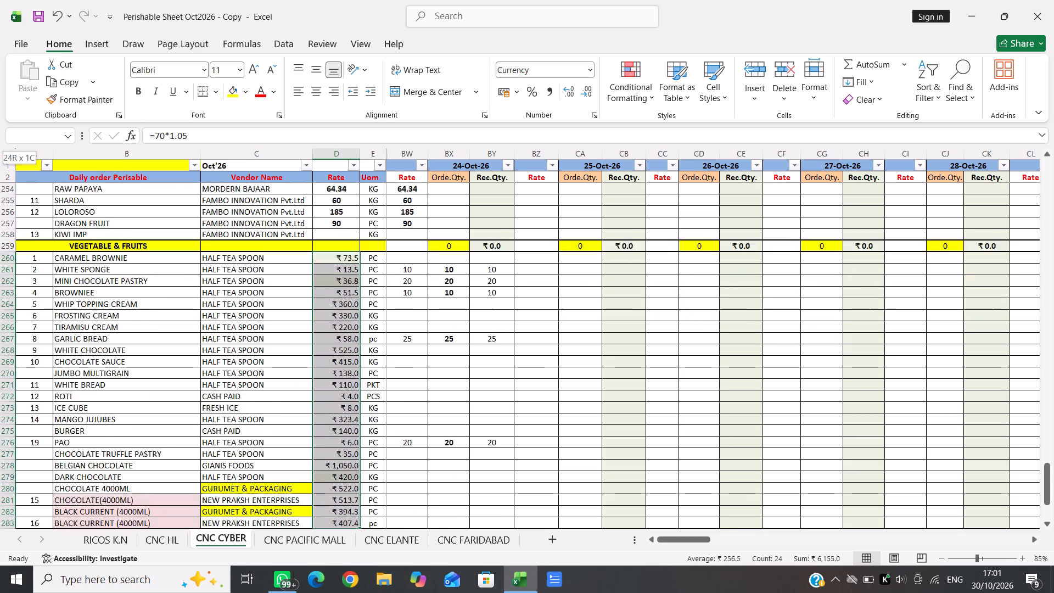
{"action": "key", "text": "shift+Up"}
{"action": "key", "text": "shift+Up"}
{"action": "key", "text": "shift+Up"}
{"action": "key", "text": "shift+Up"}
{"action": "key", "text": "shift+Up"}
{"action": "key", "text": "shift+Up"}
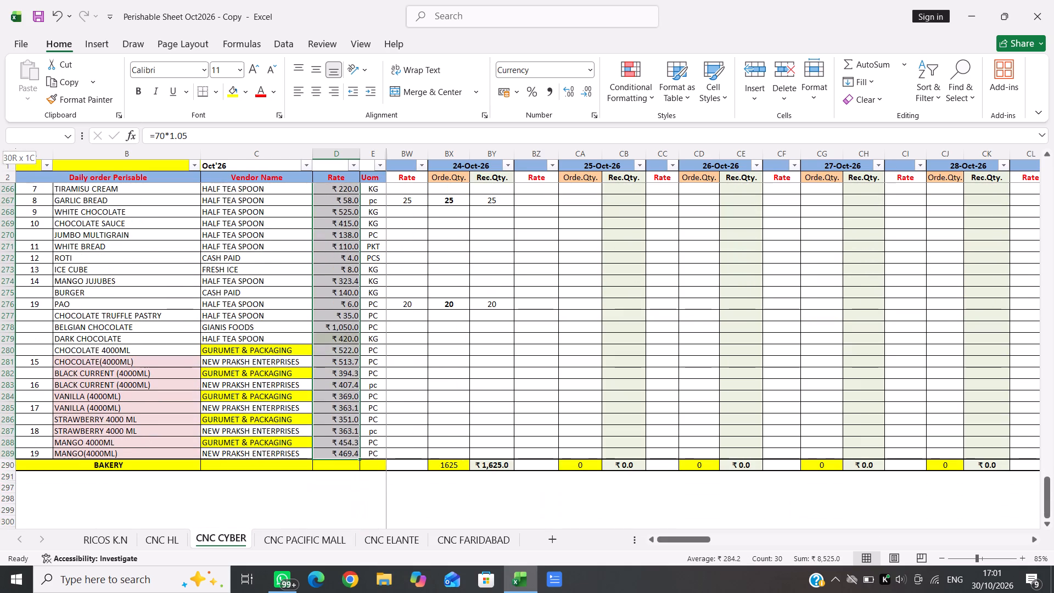
{"action": "key", "text": "ctrl+c"}
{"action": "key", "text": "Right"}
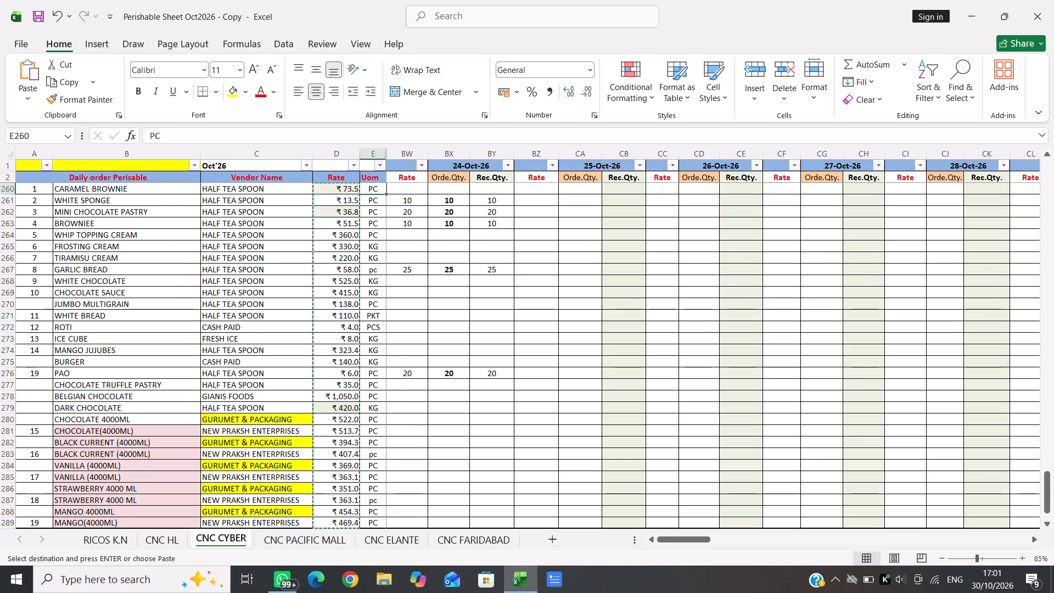
{"action": "key", "text": "Right"}
{"action": "key", "text": "Return"}
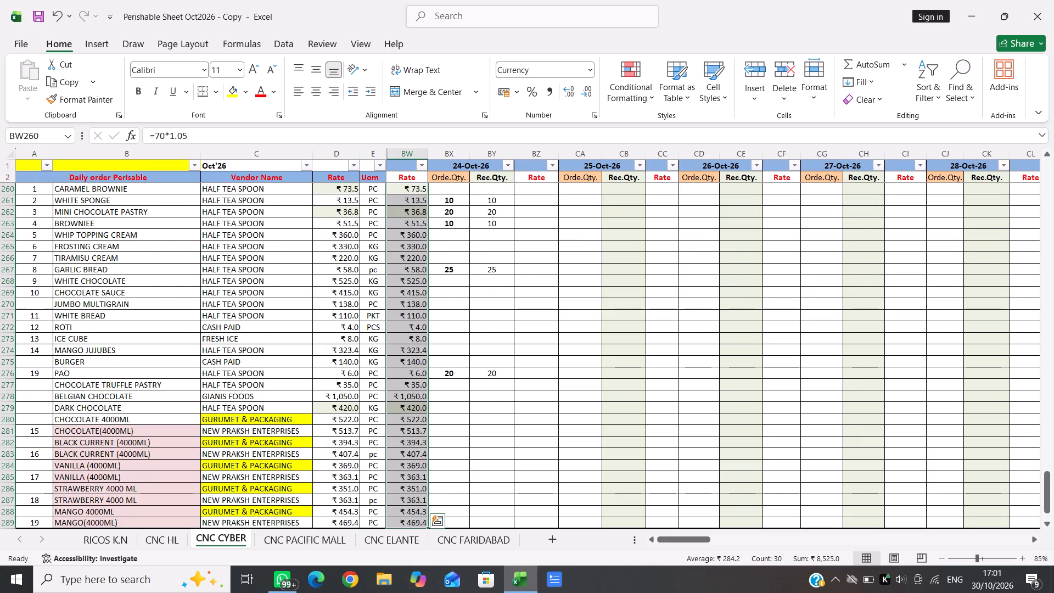
{"action": "left_click", "coordinate": [464, 357]}
{"action": "scroll", "coordinate": [464, 357], "scroll_direction": "up", "scroll_amount": 1}
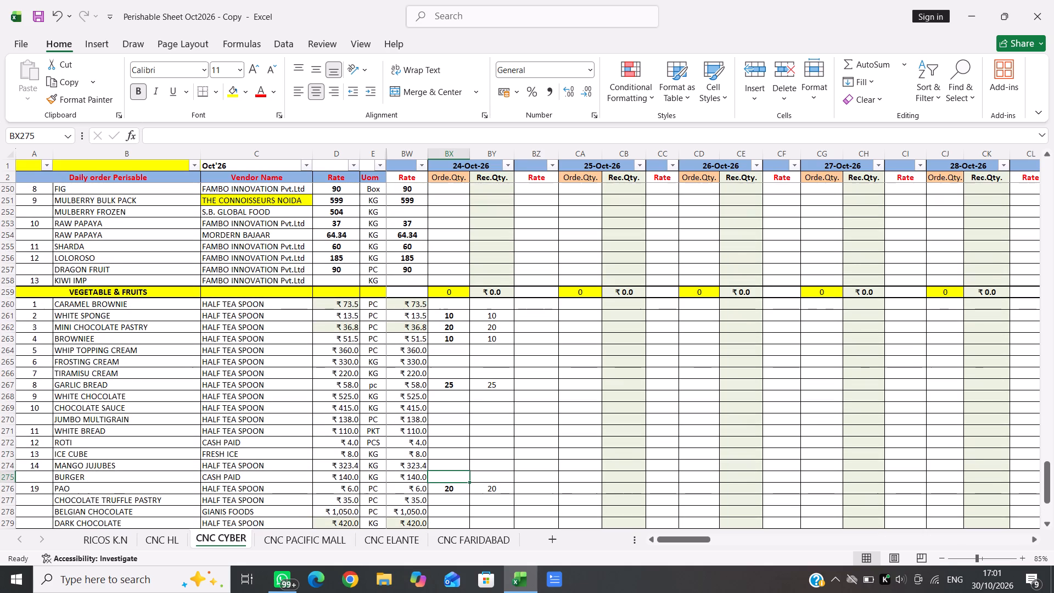
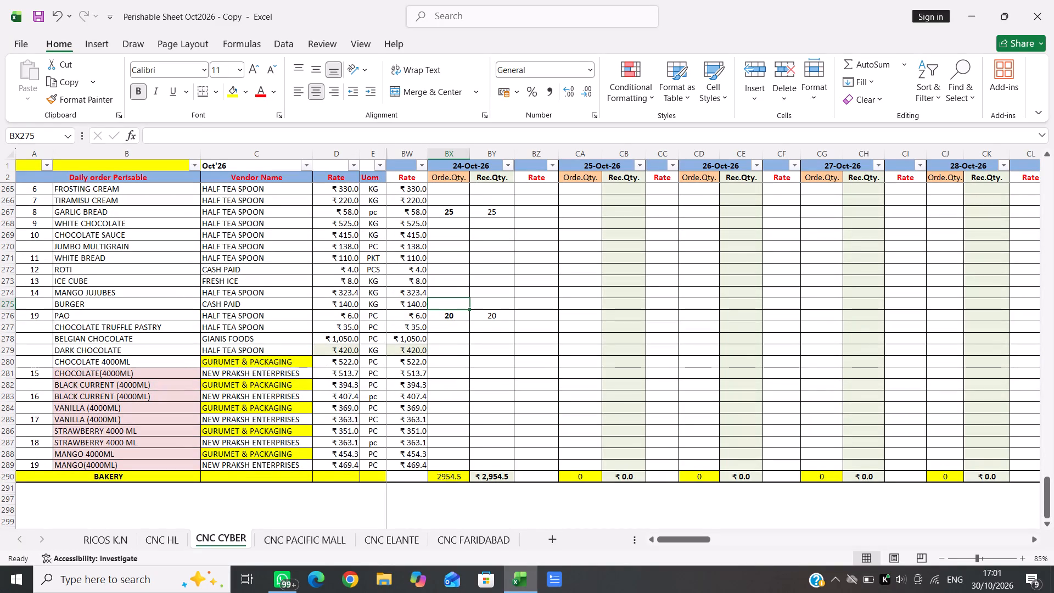
Set the BELGIAN CHOCOLATE rate before 24-Oct-26 to the formula =1050*1.05.
{"action": "left_click", "coordinate": [417, 339]}
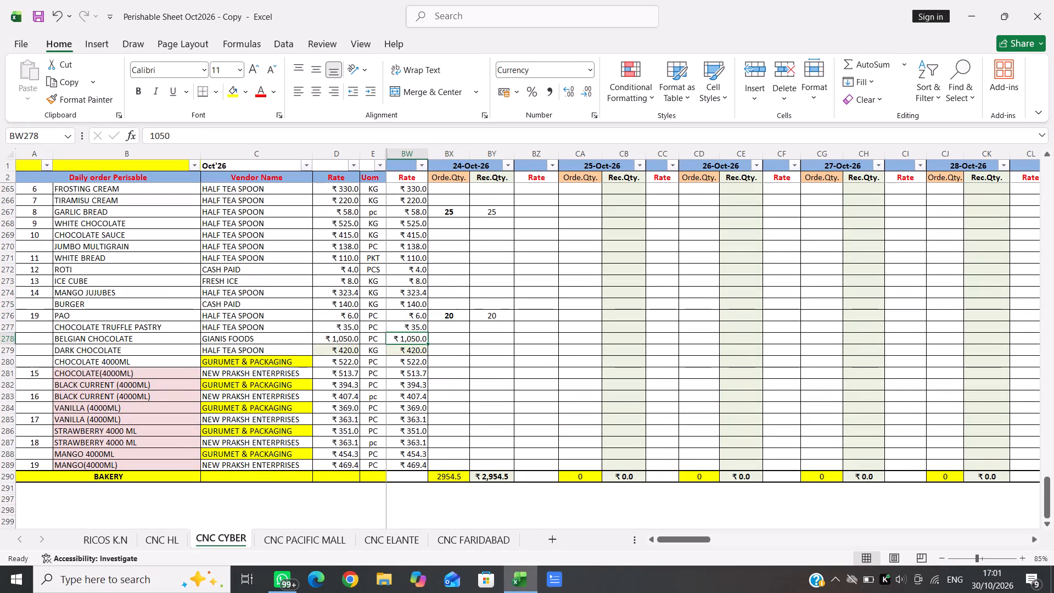
{"action": "key", "text": "equal"}
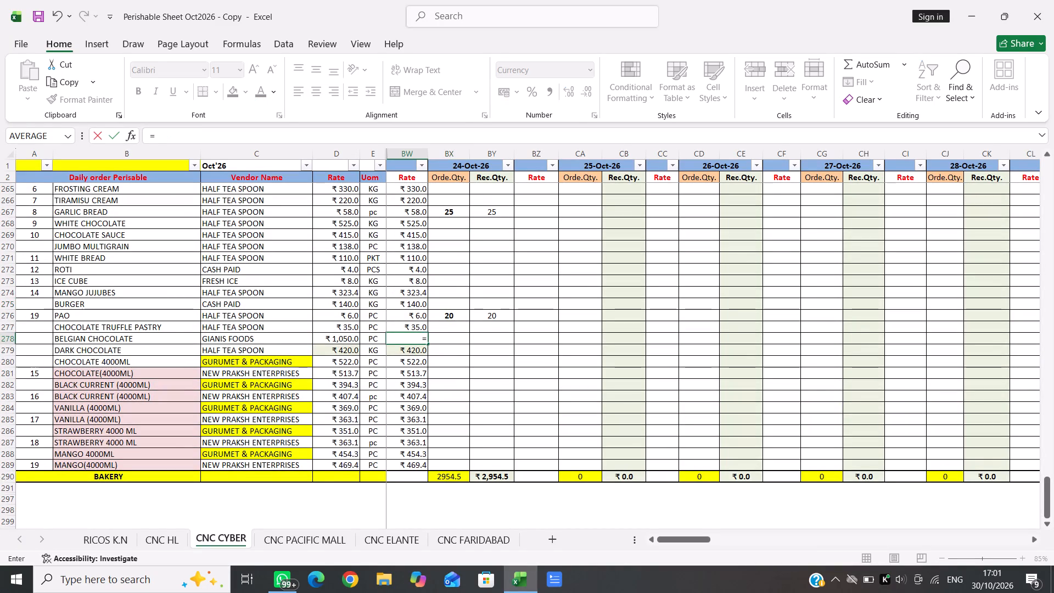
{"action": "type", "text": "1050"}
{"action": "type", "text": "*1.05"}
{"action": "key", "text": "Return"}
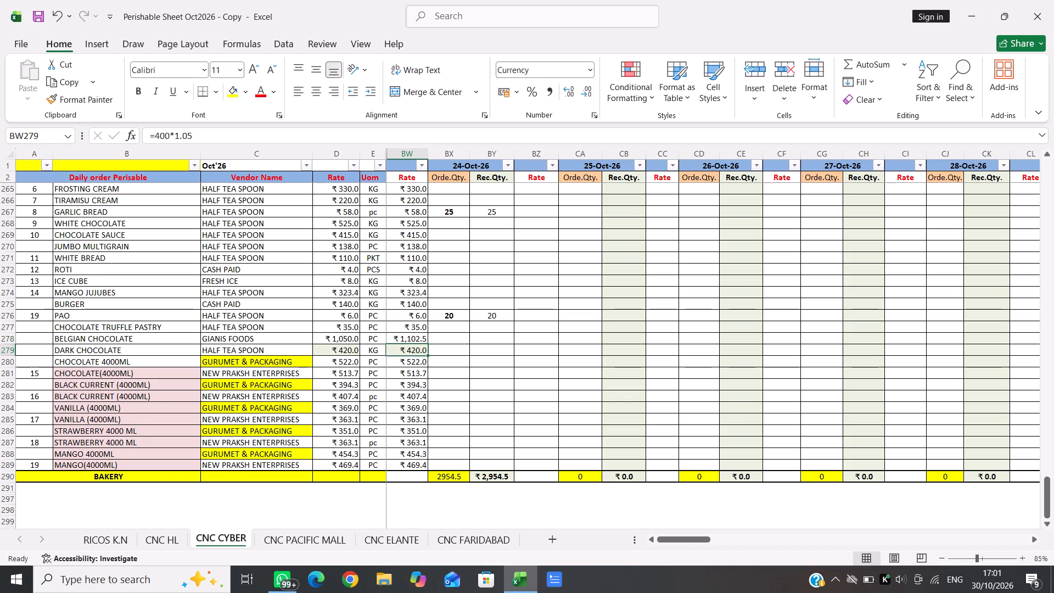
{"action": "left_click", "coordinate": [445, 340]}
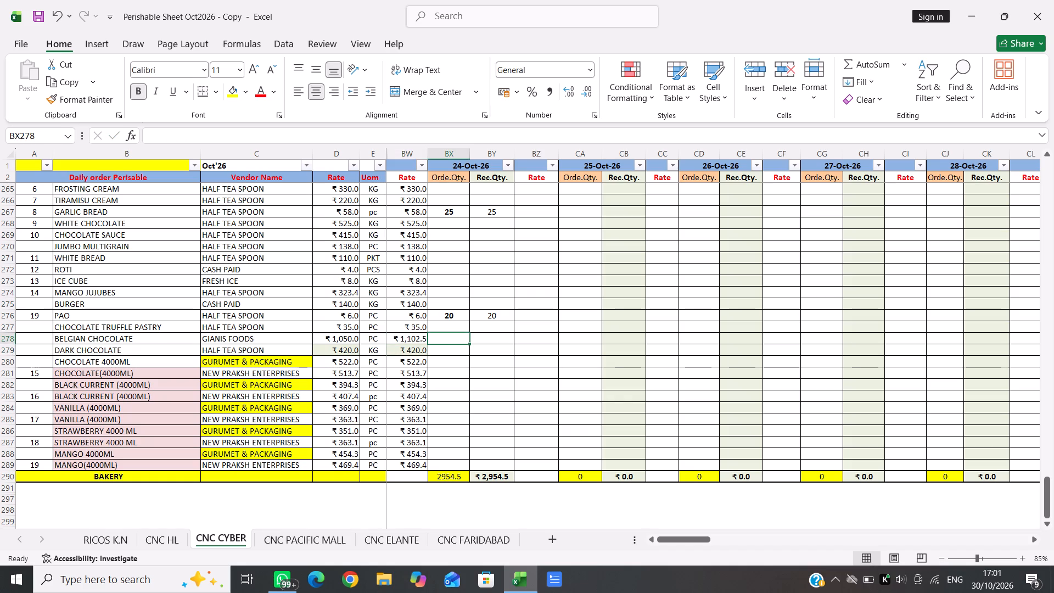
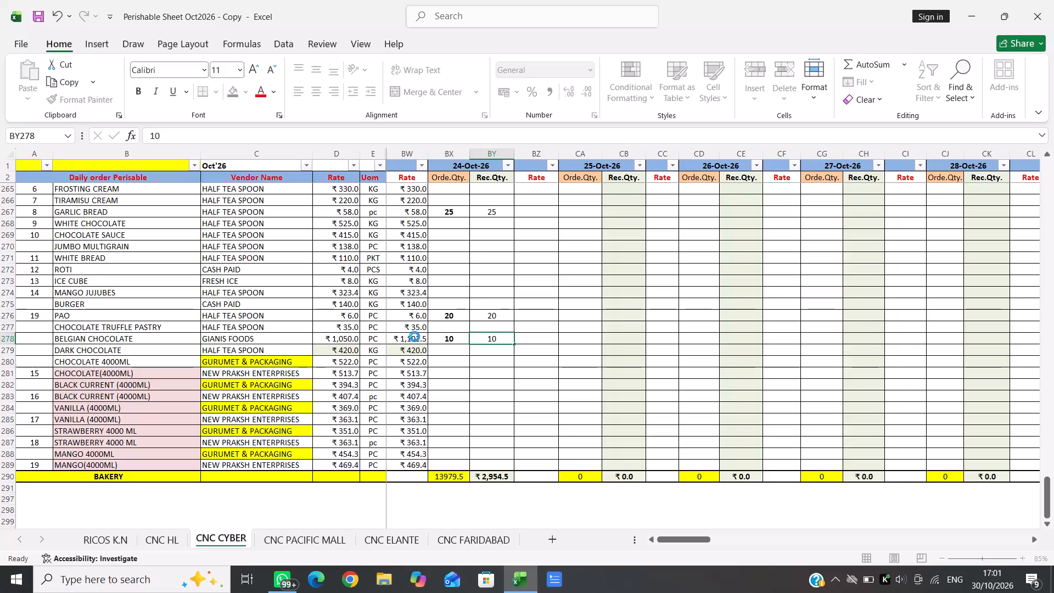
Copy the BELGIAN CHOCOLATE rate formula =1050*1.05 from the rate column before 24-Oct-26 into the item's main Rate cell in column D.
{"action": "key", "text": "ctrl+c"}
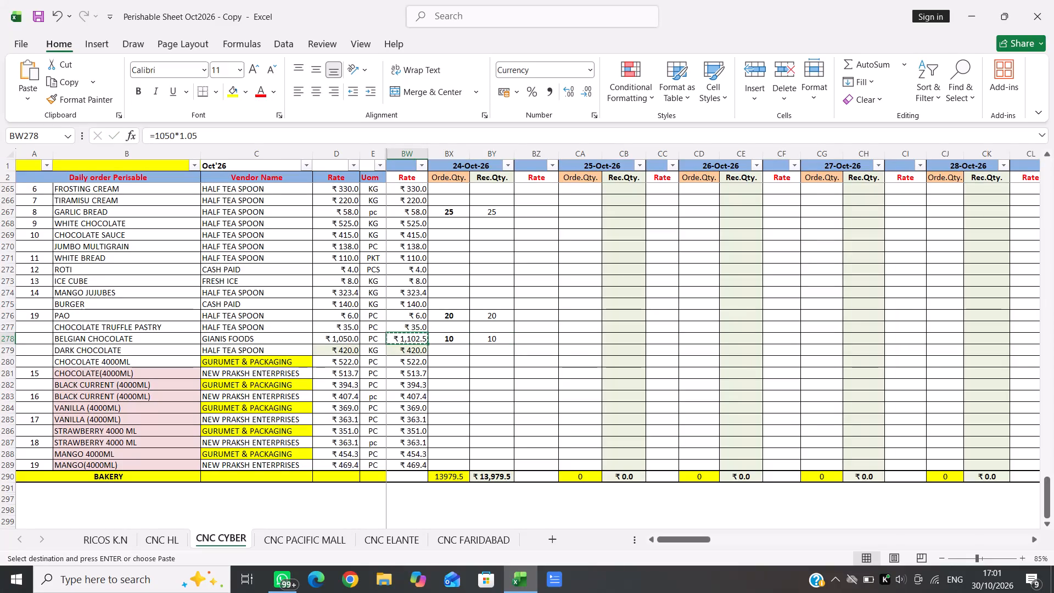
{"action": "key", "text": "Left"}
{"action": "key", "text": "Left"}
{"action": "key", "text": "Left"}
{"action": "key", "text": "Left"}
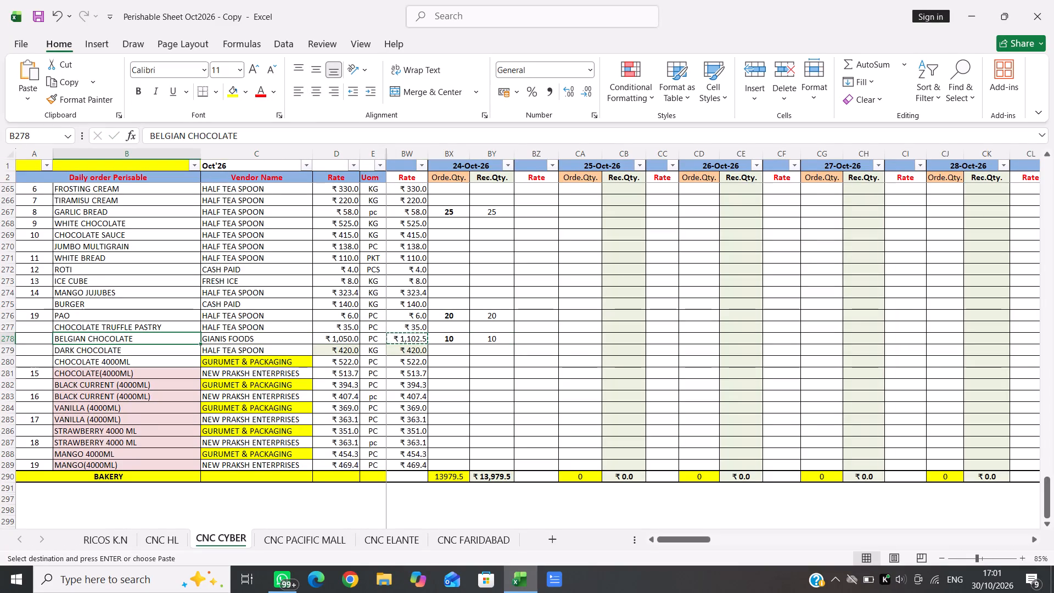
{"action": "key", "text": "Right"}
{"action": "key", "text": "Right"}
{"action": "key", "text": "Return"}
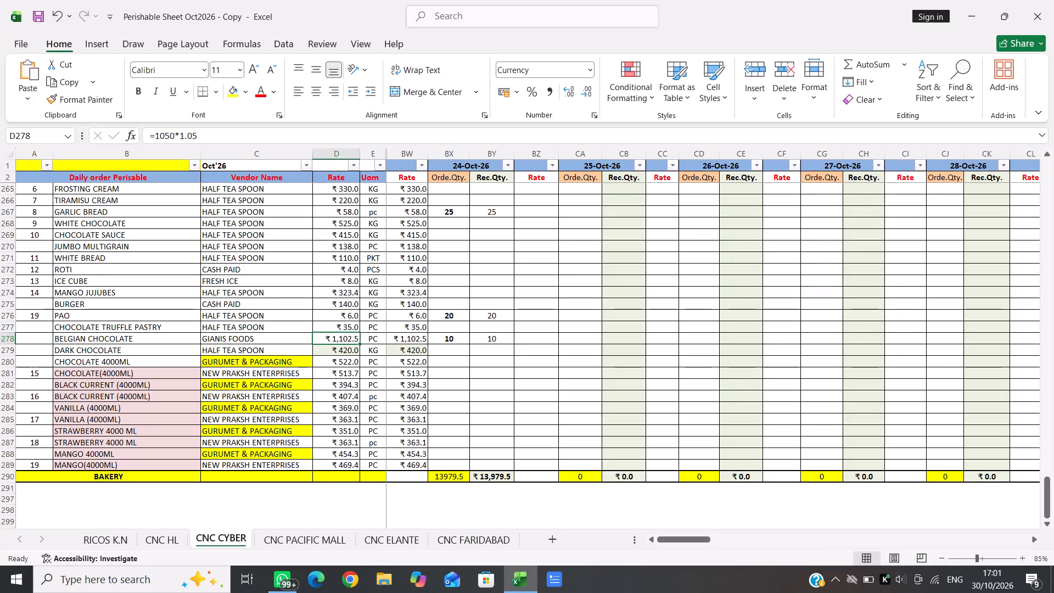
{"action": "left_click", "coordinate": [469, 353]}
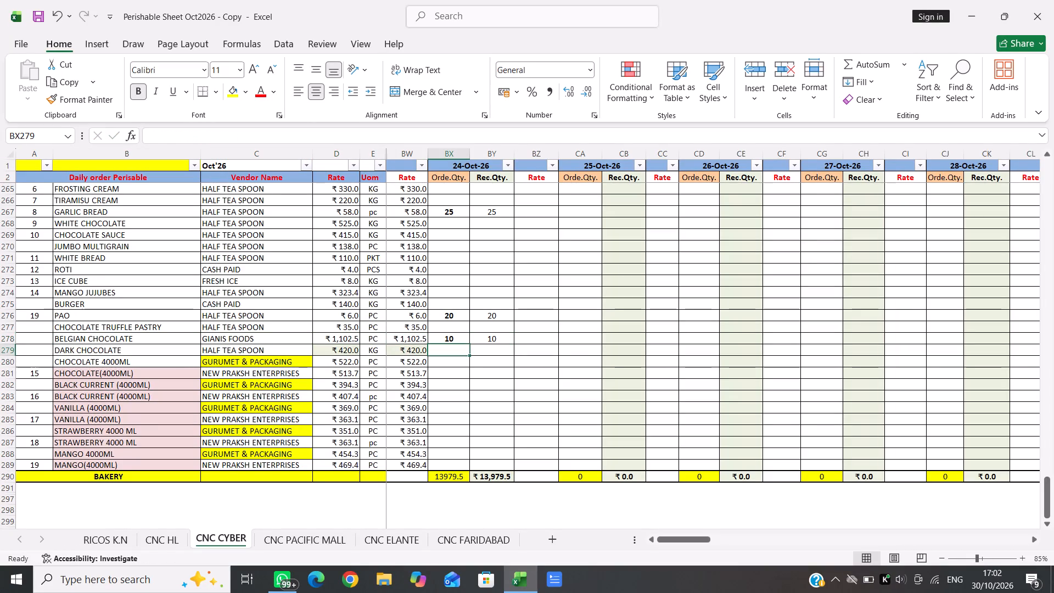
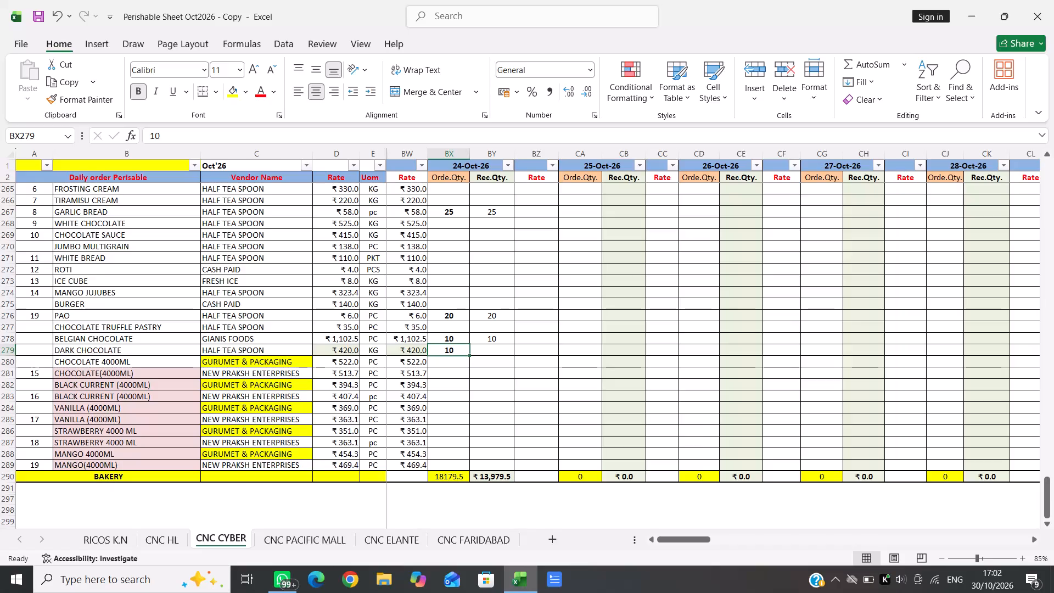
Search the sheet for "noo" and go to the NOODLE item's order quantity cell for 24-Oct-26.
{"action": "key", "text": "BackSpace"}
{"action": "key", "text": "BackSpace"}
{"action": "key", "text": "BackSpace"}
{"action": "key", "text": "BackSpace"}
{"action": "type", "text": "noo"}
{"action": "key", "text": "Return"}
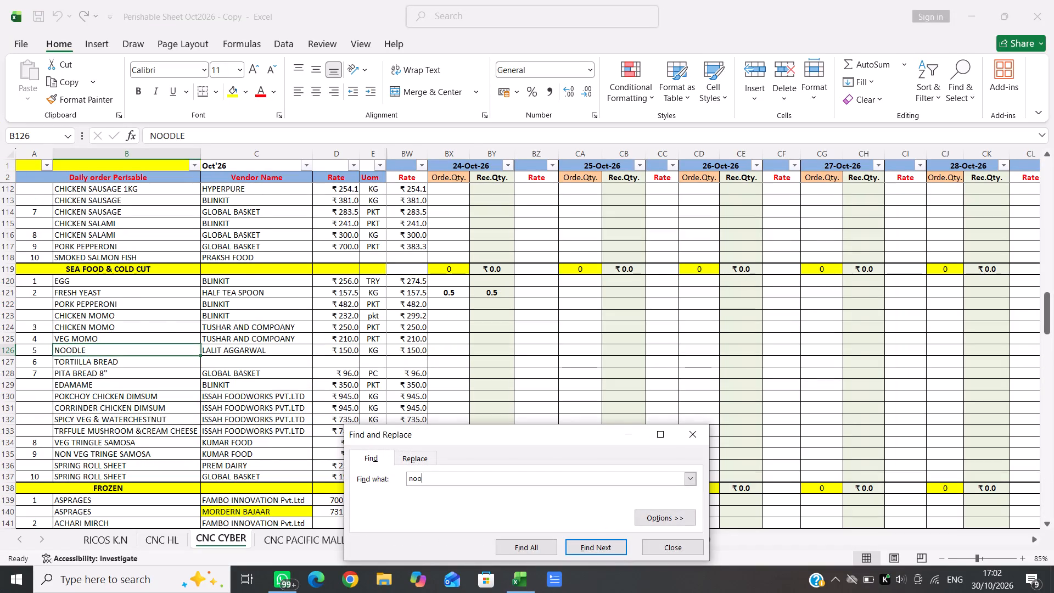
{"action": "left_click", "coordinate": [688, 429]}
{"action": "key", "text": "Right"}
{"action": "key", "text": "Right"}
{"action": "key", "text": "Right"}
{"action": "key", "text": "Right"}
{"action": "key", "text": "Right"}
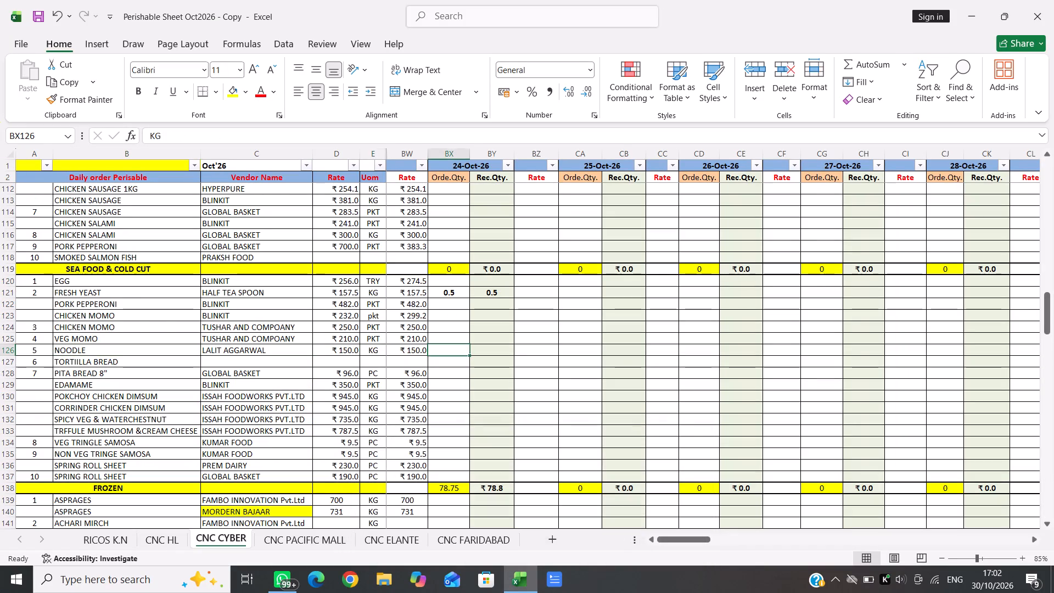
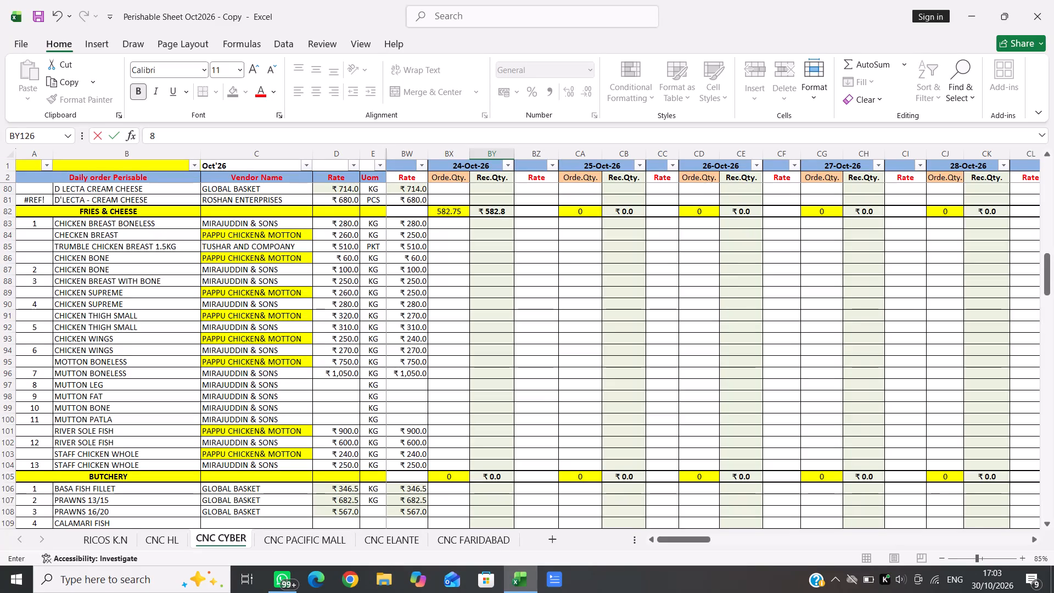
Go to the 24-Oct-26 order quantity cell for CHECKEN BREAST from PAPPU CHICKEN& MOTTON.
{"action": "left_click", "coordinate": [445, 236]}
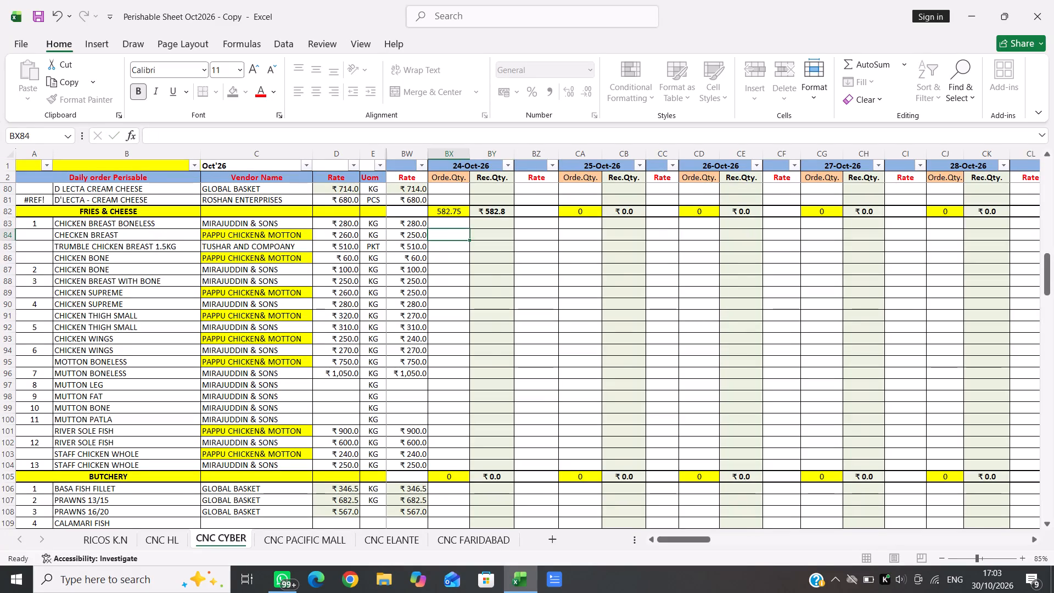
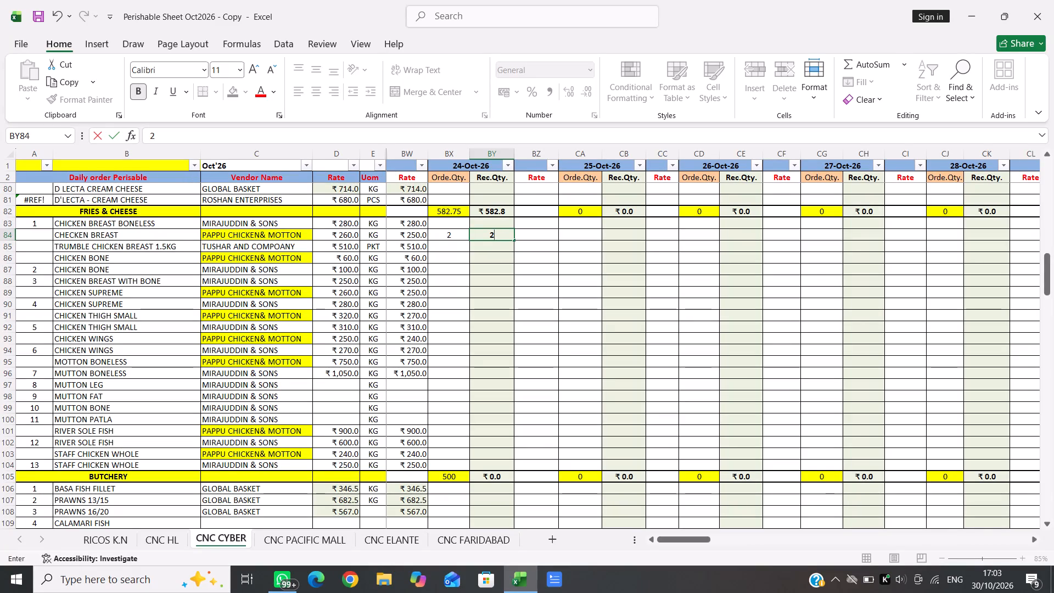
Enter 3 as both the 24-Oct-26 order and received quantity for CHICKEN SUPREME from PAPPU CHICKEN& MOTTON.
{"action": "left_click", "coordinate": [443, 292]}
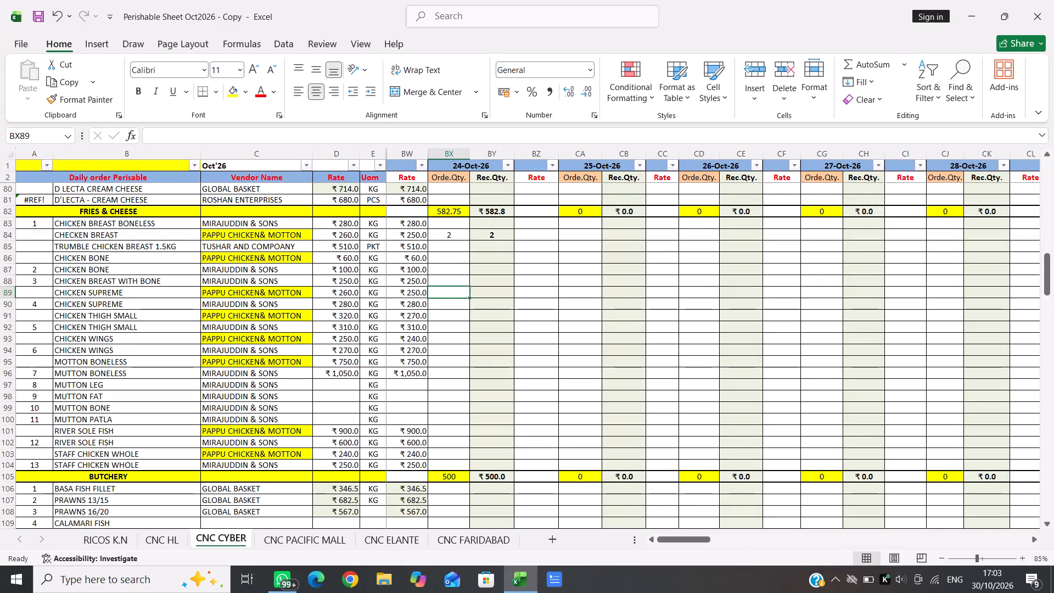
{"action": "key", "text": "3"}
{"action": "key", "text": "Right"}
{"action": "key", "text": "3"}
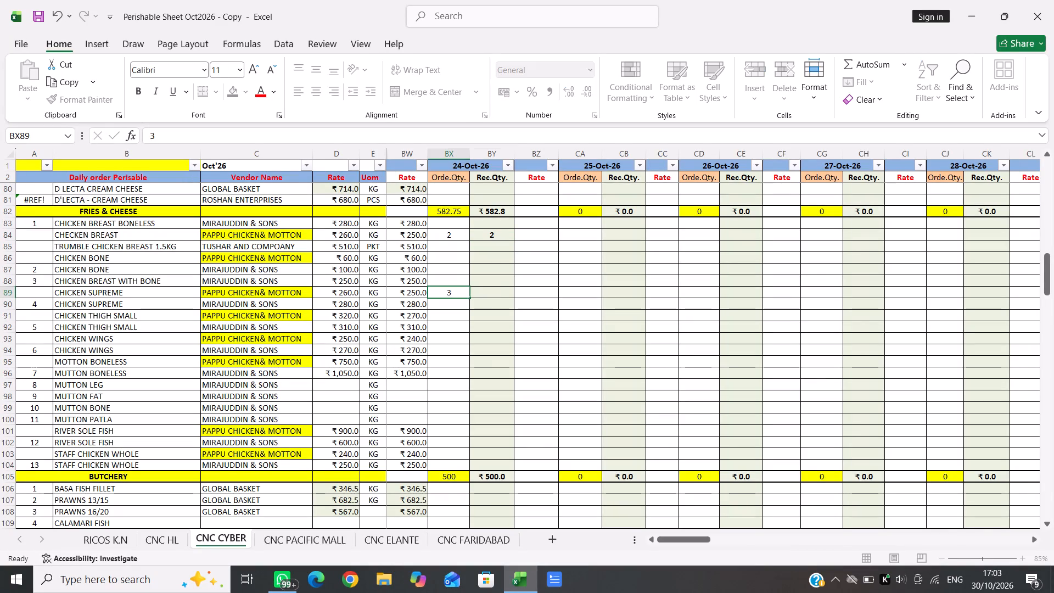
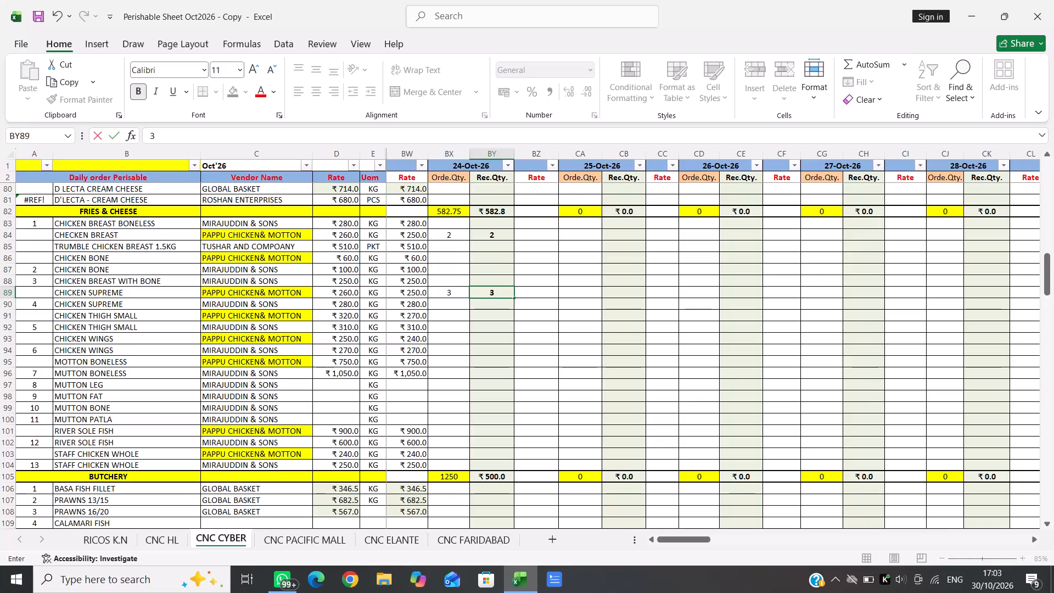
Select the 24-Oct-26 order quantity cell for CHICKEN THIGH SMALL from PAPPU CHICKEN& MOTTON.
{"action": "left_click", "coordinate": [449, 317]}
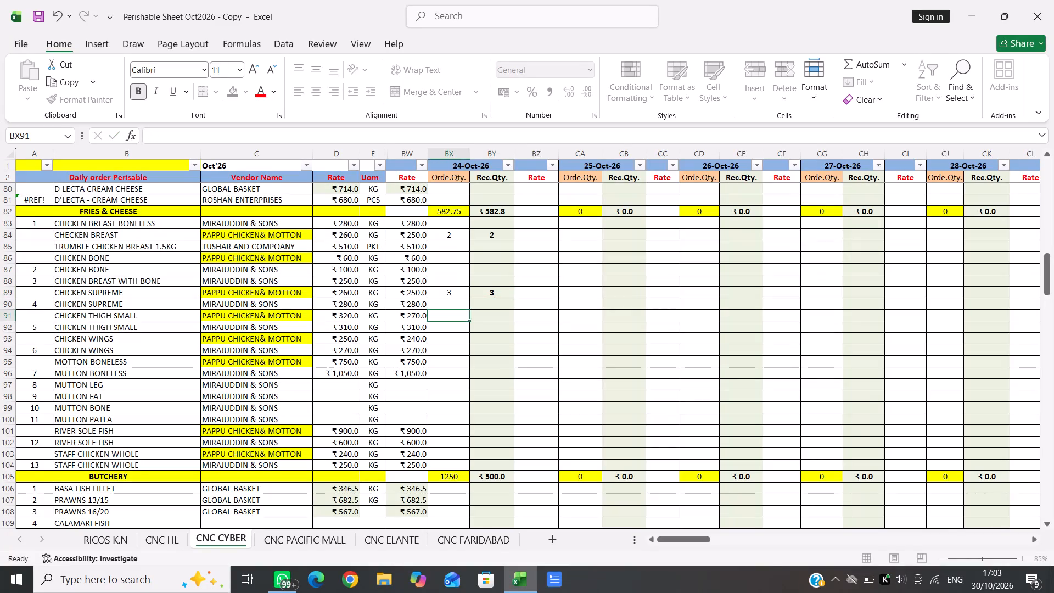
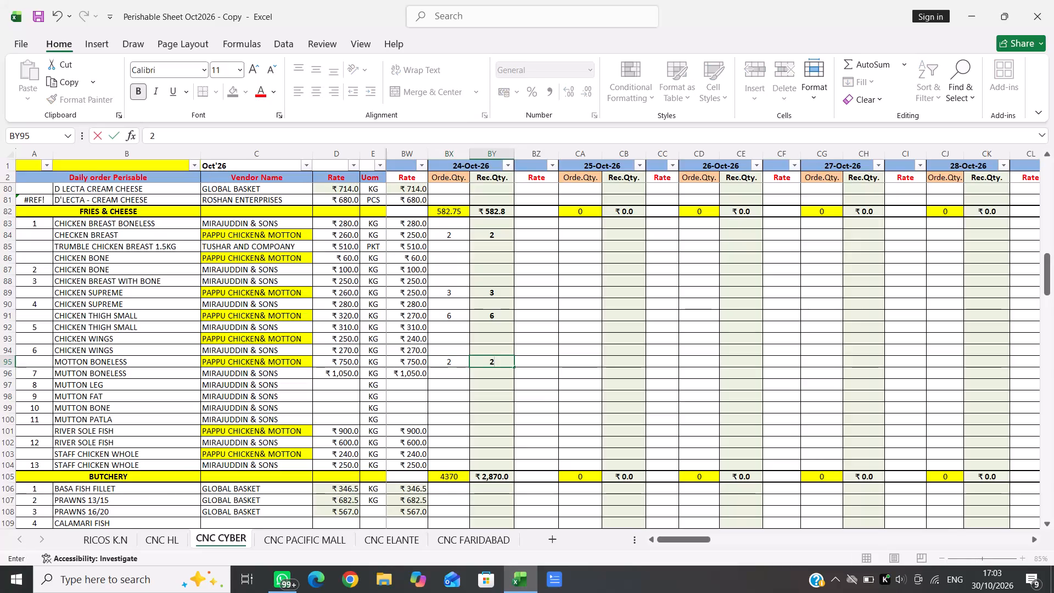
Enter 2 as the 24-Oct-26 received quantity for MOTTON BONELESS from PAPPU CHICKEN& MOTTON.
{"action": "key", "text": "Down"}
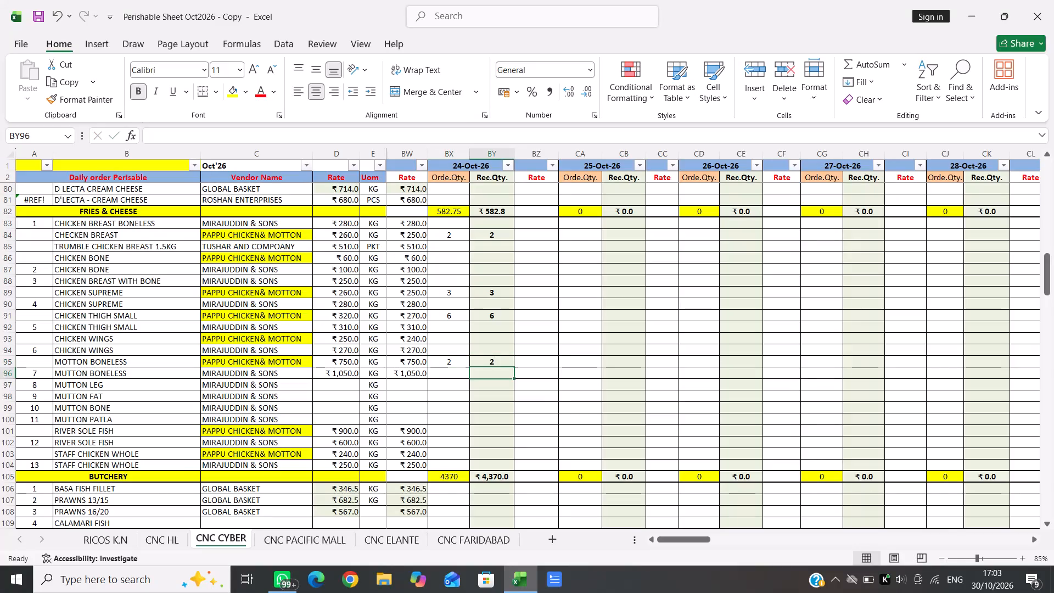
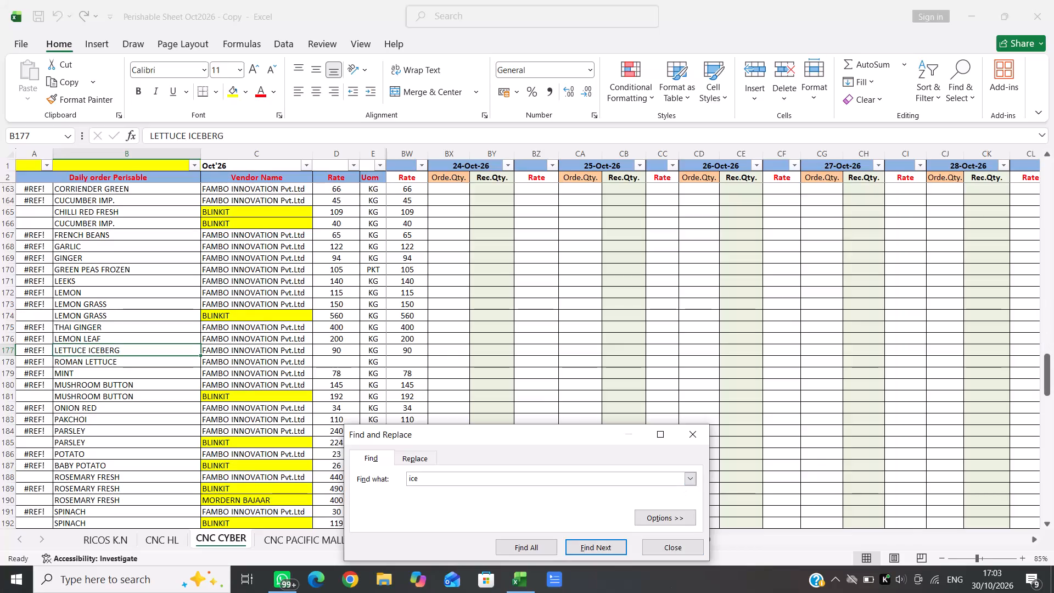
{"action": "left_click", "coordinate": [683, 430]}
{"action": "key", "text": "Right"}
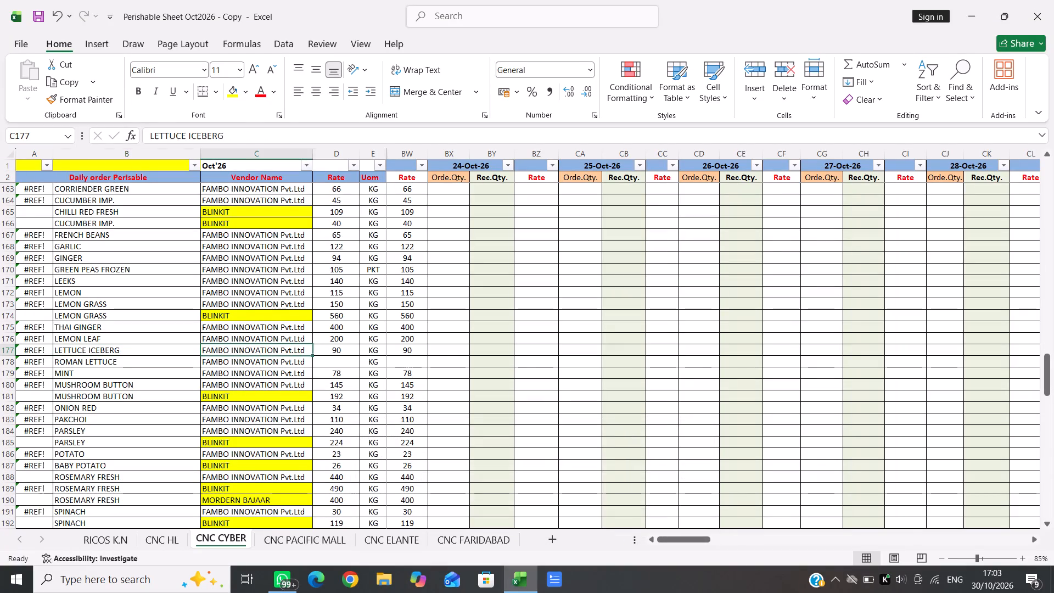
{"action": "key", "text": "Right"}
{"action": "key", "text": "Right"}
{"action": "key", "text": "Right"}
Find the next "ice" matches up to ICE CUBE from FRESH ICE and enter 30 as its 24-Oct-26 order quantity.
{"action": "key", "text": "ctrl+f"}
{"action": "key", "text": "Return"}
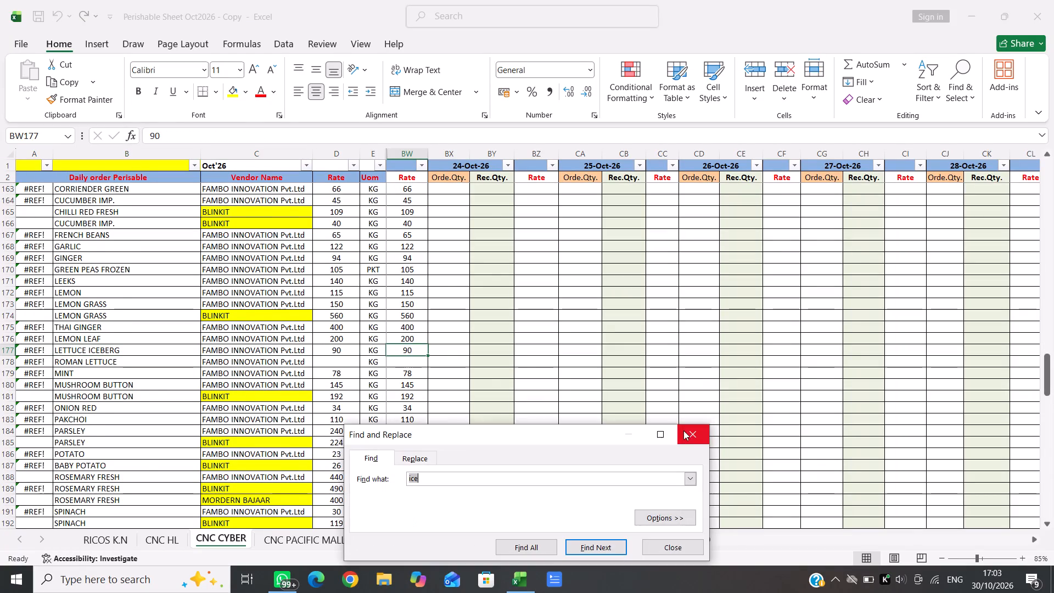
{"action": "key", "text": "Return"}
{"action": "left_click", "coordinate": [683, 430]}
{"action": "key", "text": "Right"}
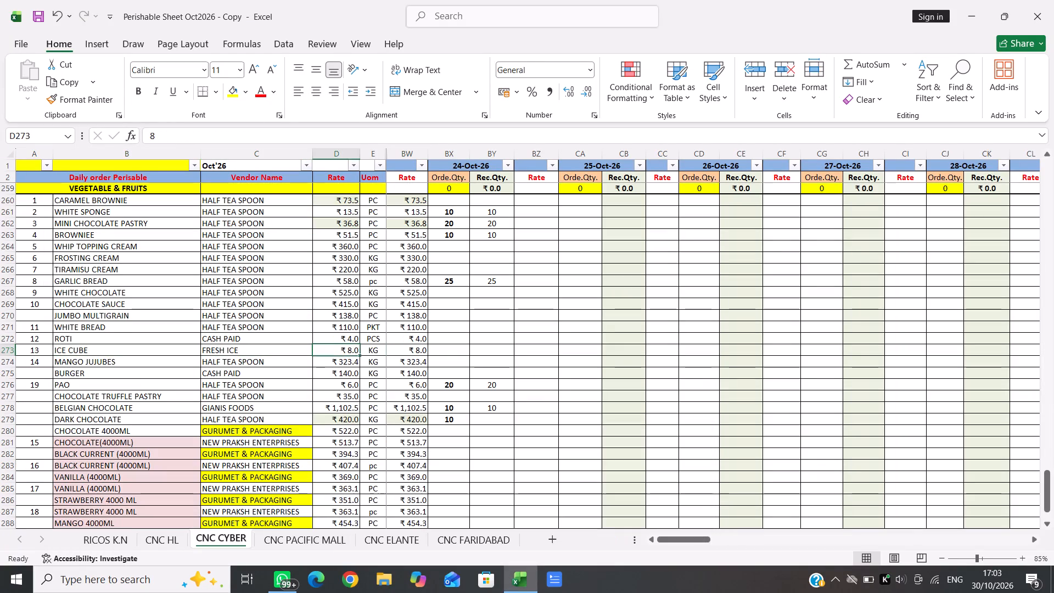
{"action": "key", "text": "Right"}
{"action": "key", "text": "Right"}
{"action": "key", "text": "Right"}
{"action": "type", "text": "30"}
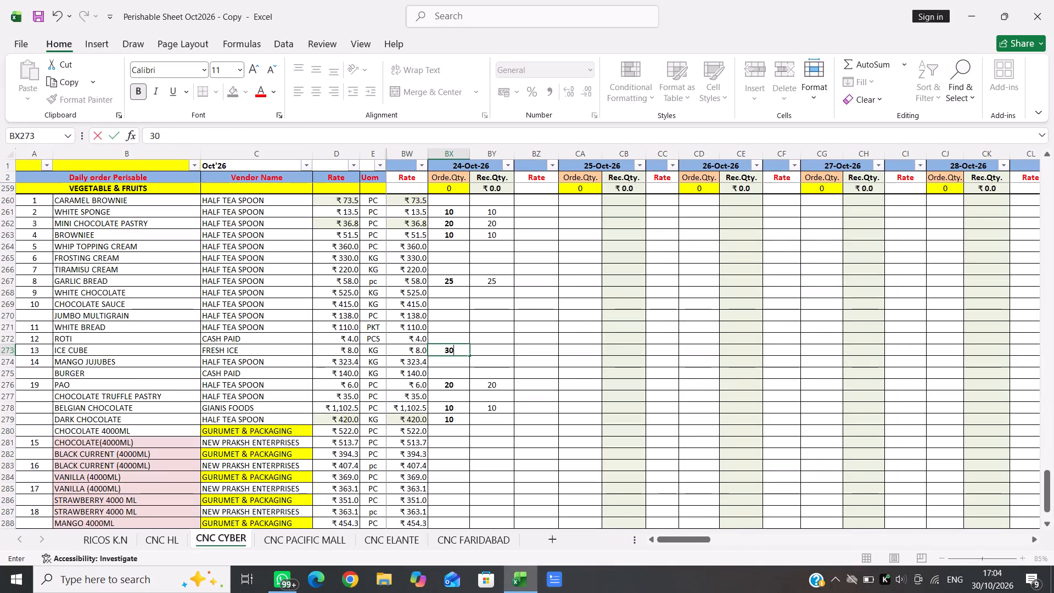
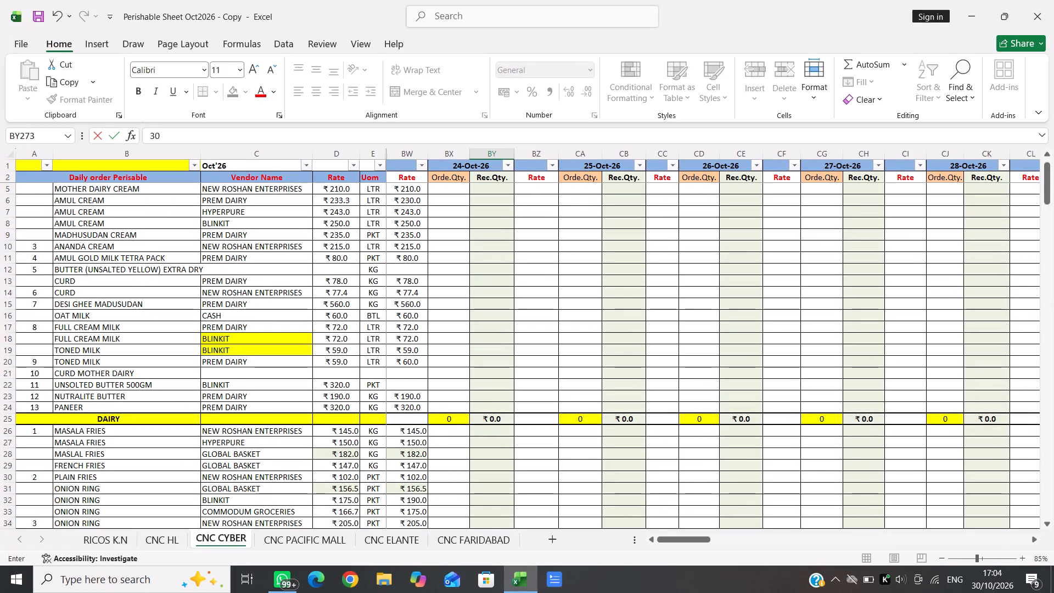
Enter 10 as the 24-Oct-26 order quantity for FULL CREAM MILK from PREM DAIRY.
{"action": "left_click", "coordinate": [444, 328]}
{"action": "type", "text": "10"}
{"action": "key", "text": "Right"}
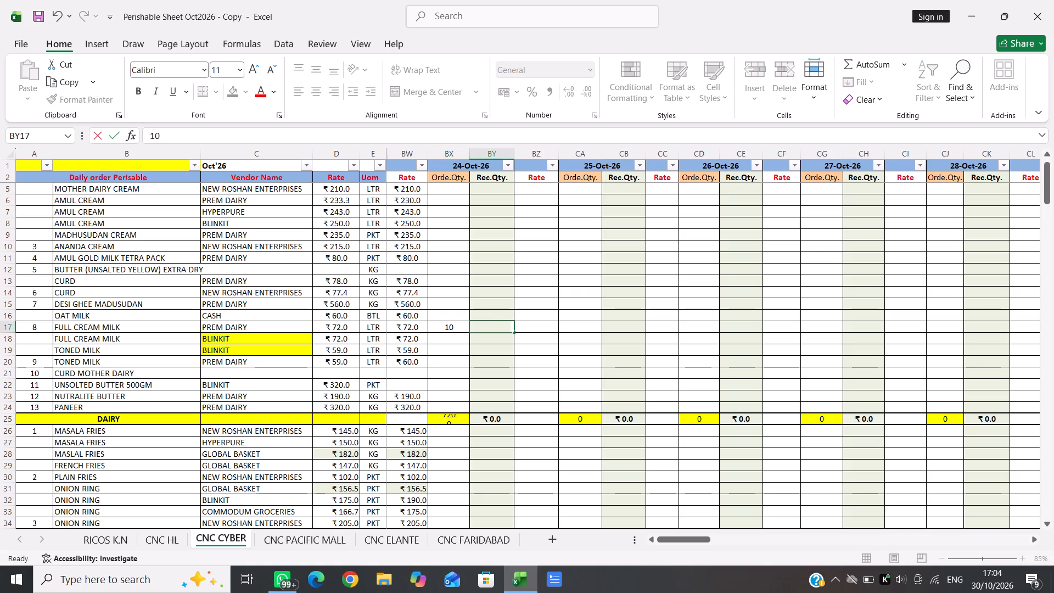
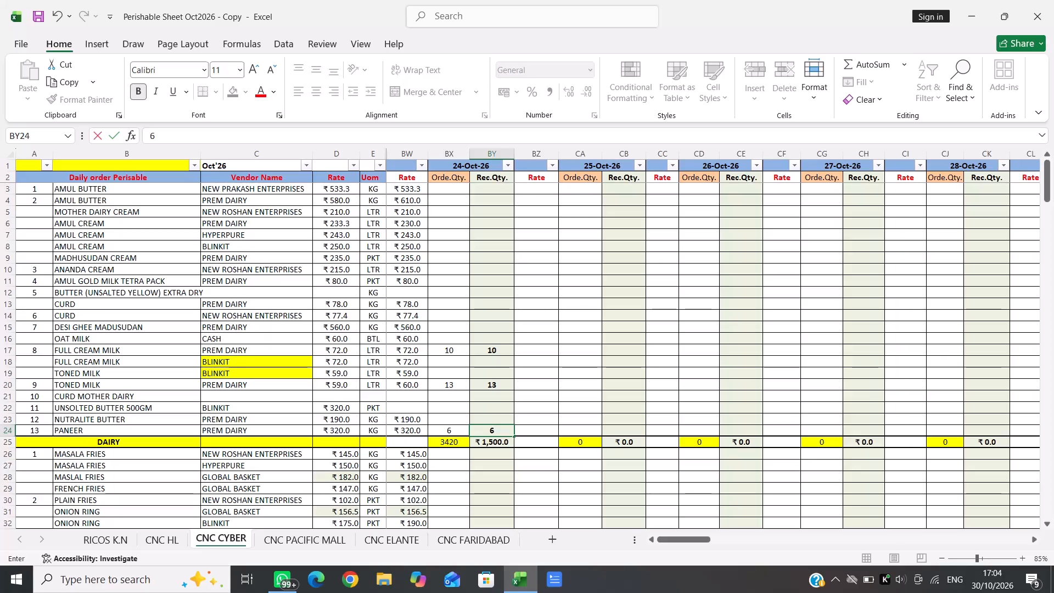
Enter 0.5 as both the 24-Oct-26 order and received quantity for AMUL BUTTER from PREM DAIRY.
{"action": "left_click", "coordinate": [434, 202]}
{"action": "type", "text": "0.5"}
{"action": "key", "text": "Right"}
{"action": "type", "text": "0.5"}
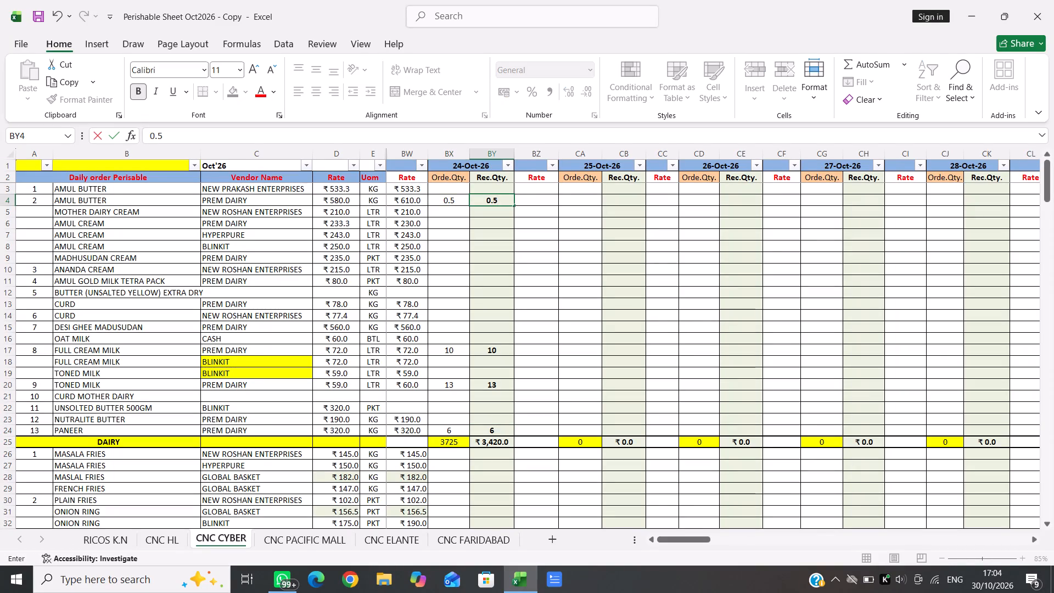
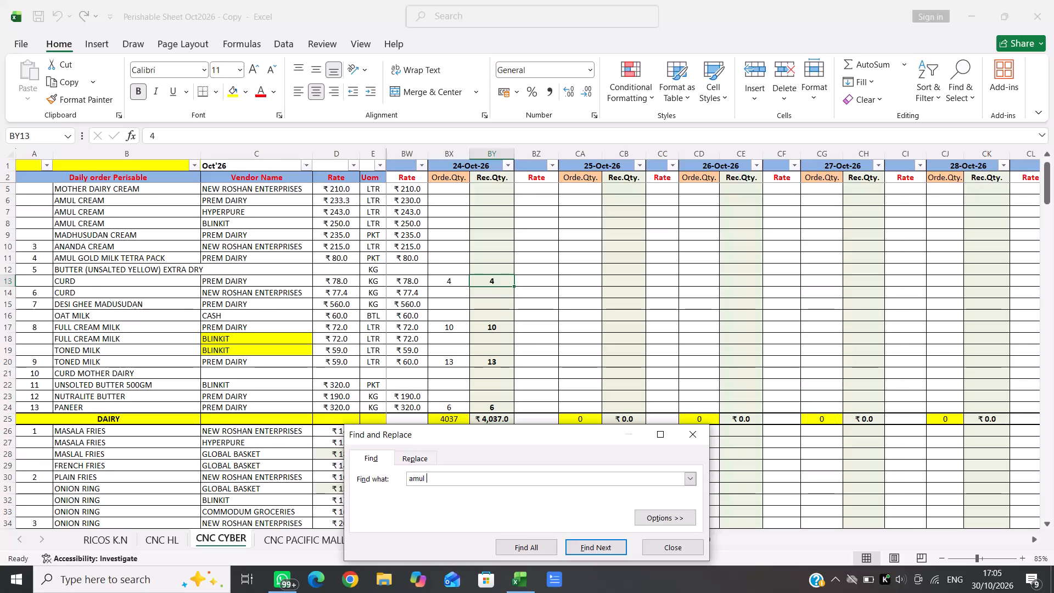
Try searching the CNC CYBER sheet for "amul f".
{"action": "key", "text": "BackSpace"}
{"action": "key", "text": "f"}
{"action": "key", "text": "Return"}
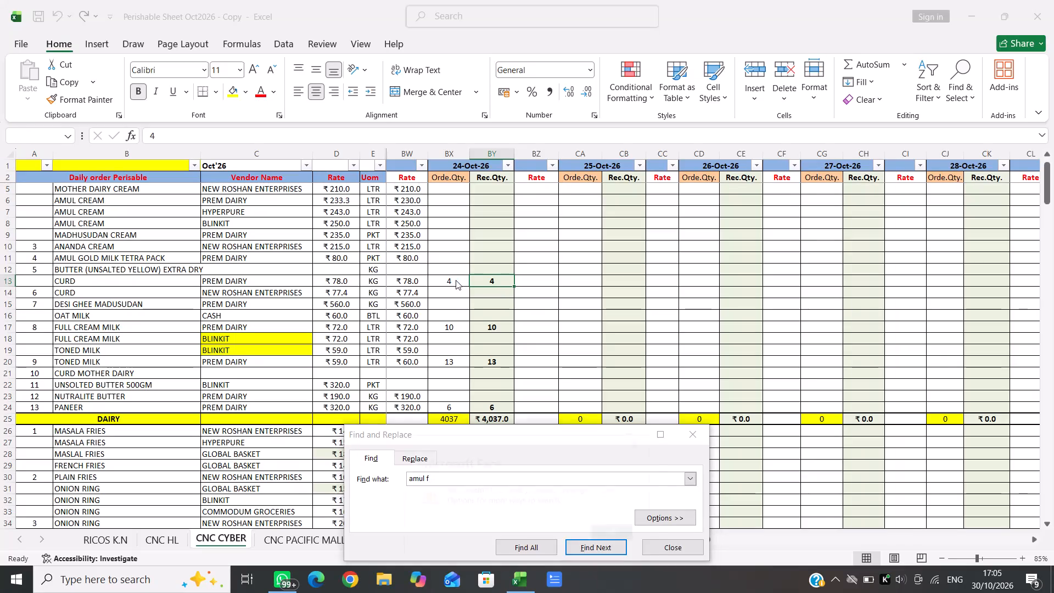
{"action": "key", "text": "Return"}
Search the sheet for "amul" and select the 24-Oct-26 order quantity cell for AMUL CHEESE TIN (400 GM) from PREM DAIRY.
{"action": "key", "text": "BackSpace"}
{"action": "key", "text": "Return"}
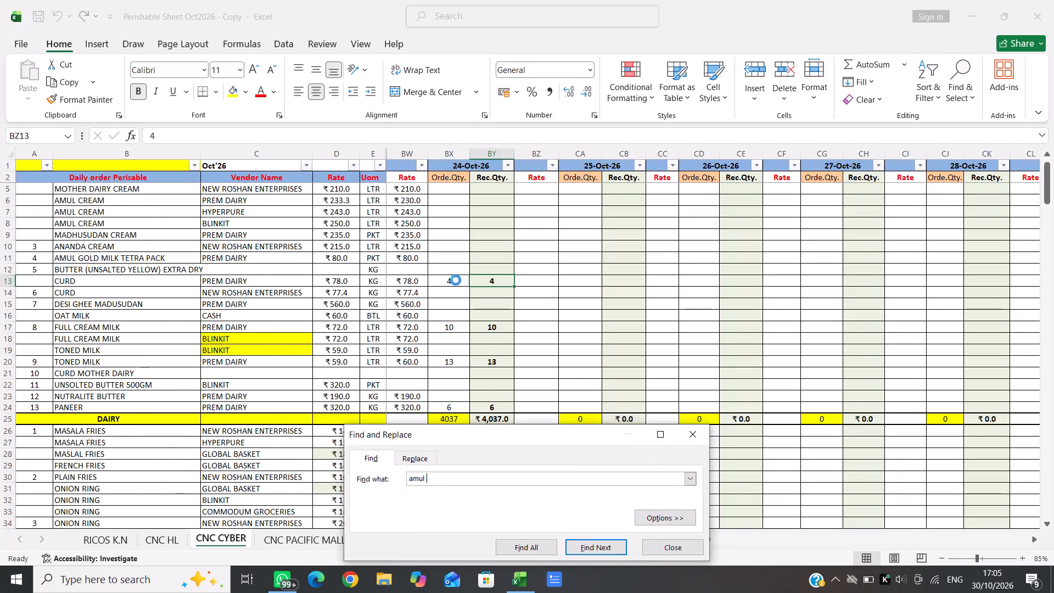
{"action": "key", "text": "Return"}
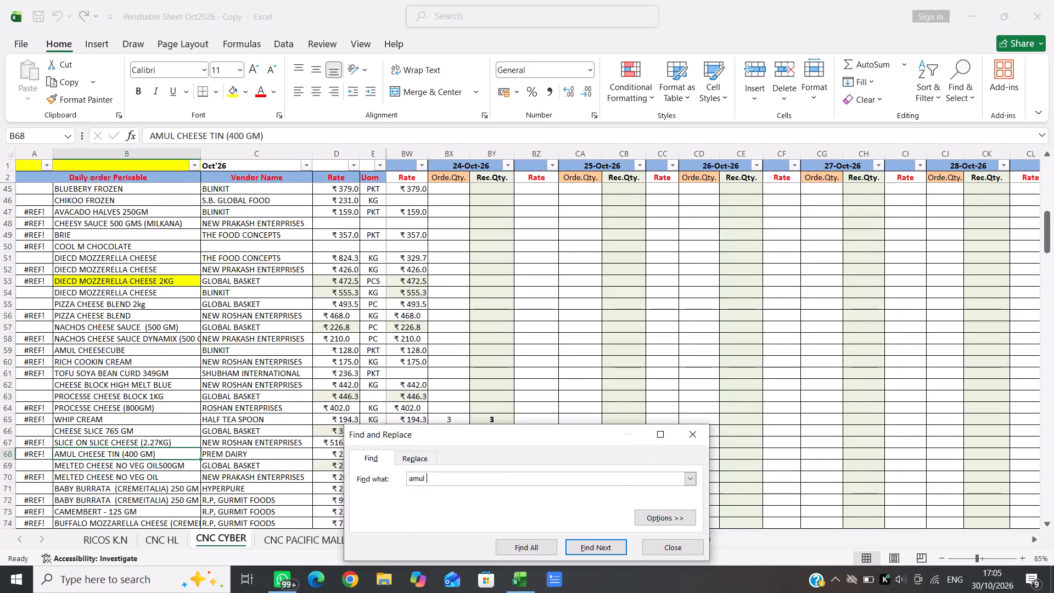
{"action": "left_click", "coordinate": [695, 437]}
{"action": "key", "text": "Right"}
{"action": "key", "text": "Right"}
{"action": "key", "text": "Right"}
{"action": "key", "text": "Right"}
{"action": "key", "text": "Right"}
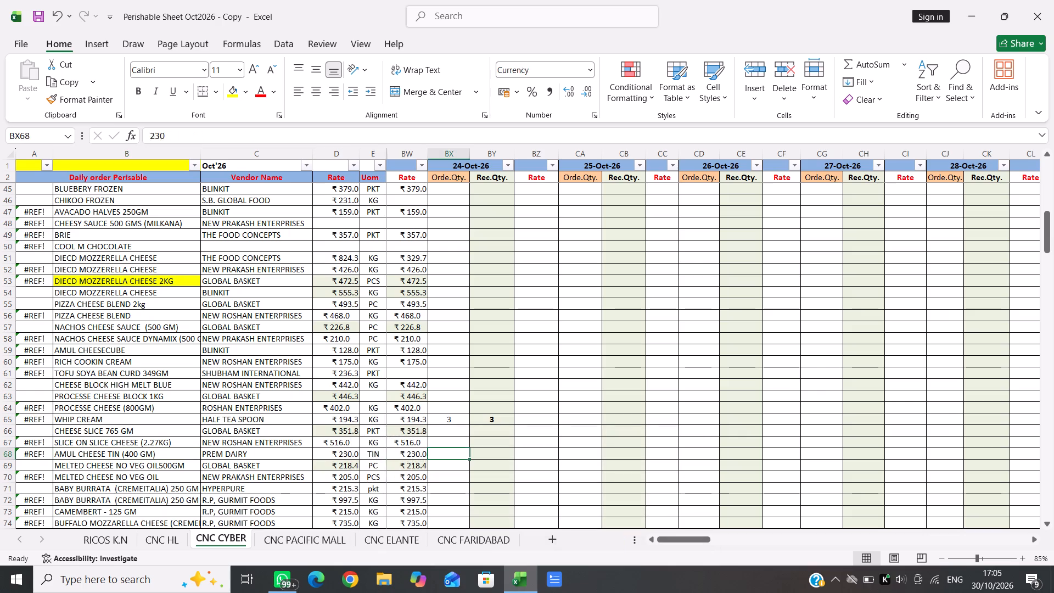
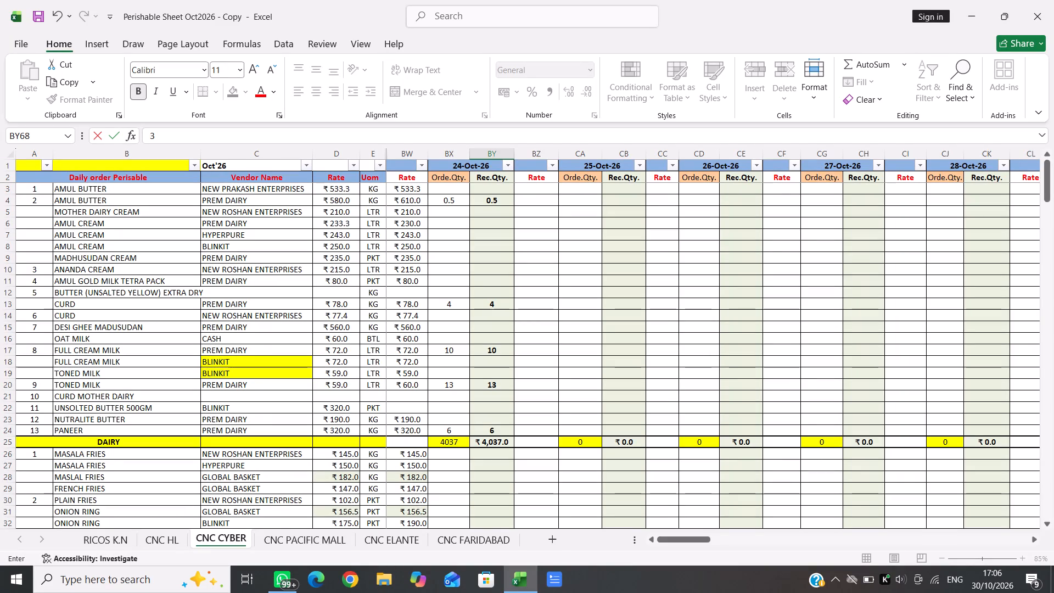
Select the 24-Oct-26 order quantity cell for AMUL CREAM from PREM DAIRY.
{"action": "left_click", "coordinate": [456, 222]}
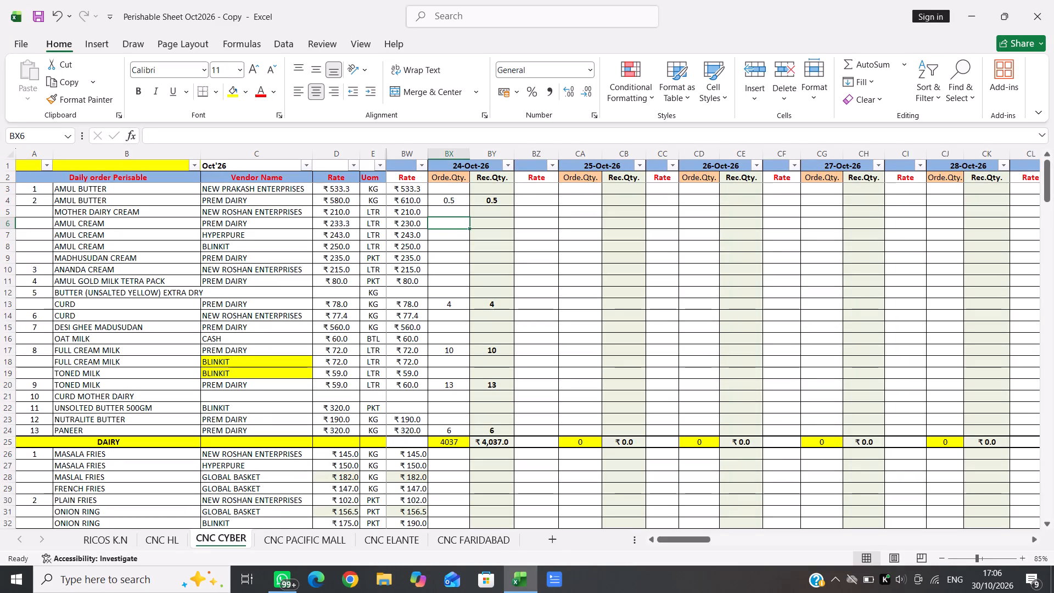
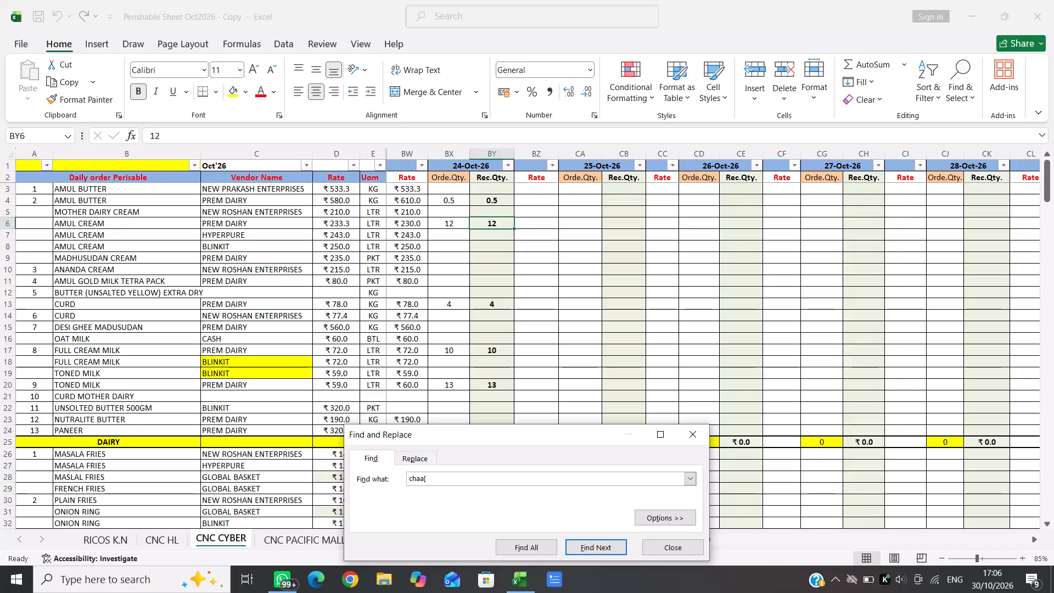
Search the sheet for "chaap" and go along the PREM DAIRY SOYA CHAAP row to its 24-Oct-26 rate cell.
{"action": "key", "text": "p"}
{"action": "key", "text": "Return"}
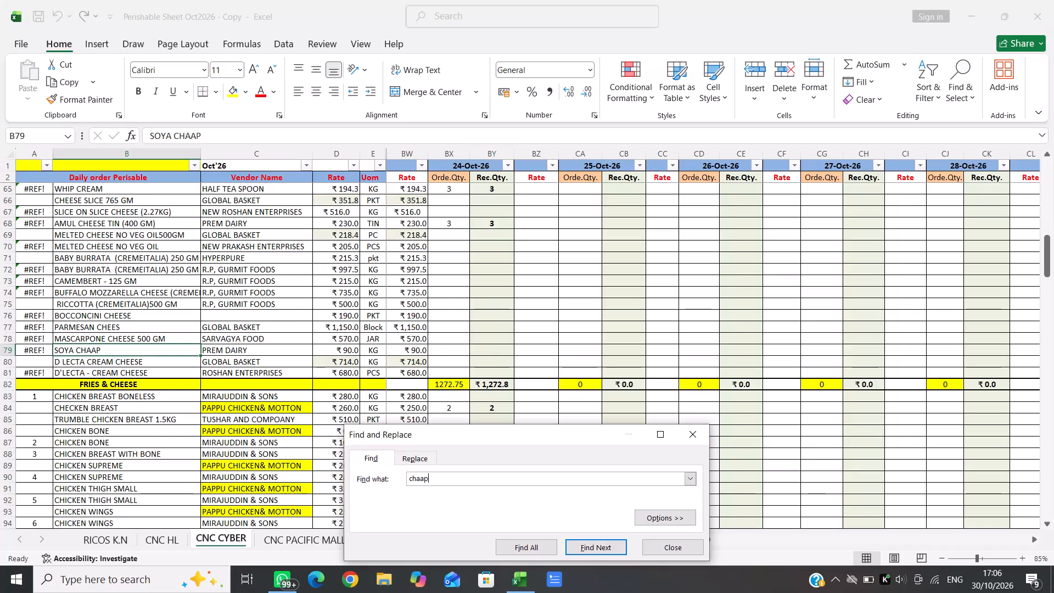
{"action": "left_click", "coordinate": [700, 436]}
{"action": "key", "text": "Right"}
{"action": "key", "text": "Right"}
{"action": "key", "text": "Right"}
{"action": "key", "text": "Right"}
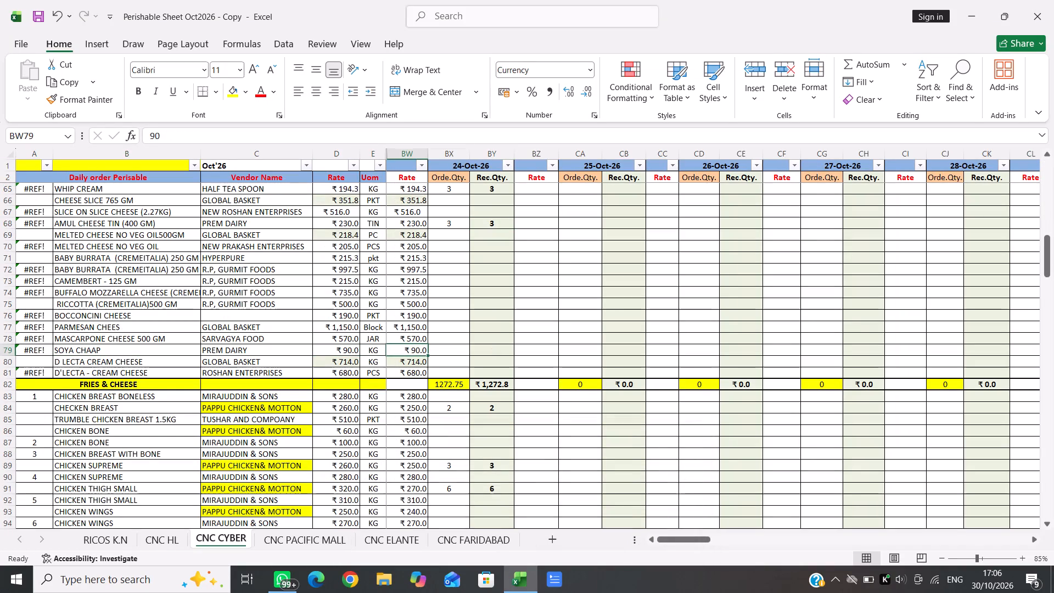
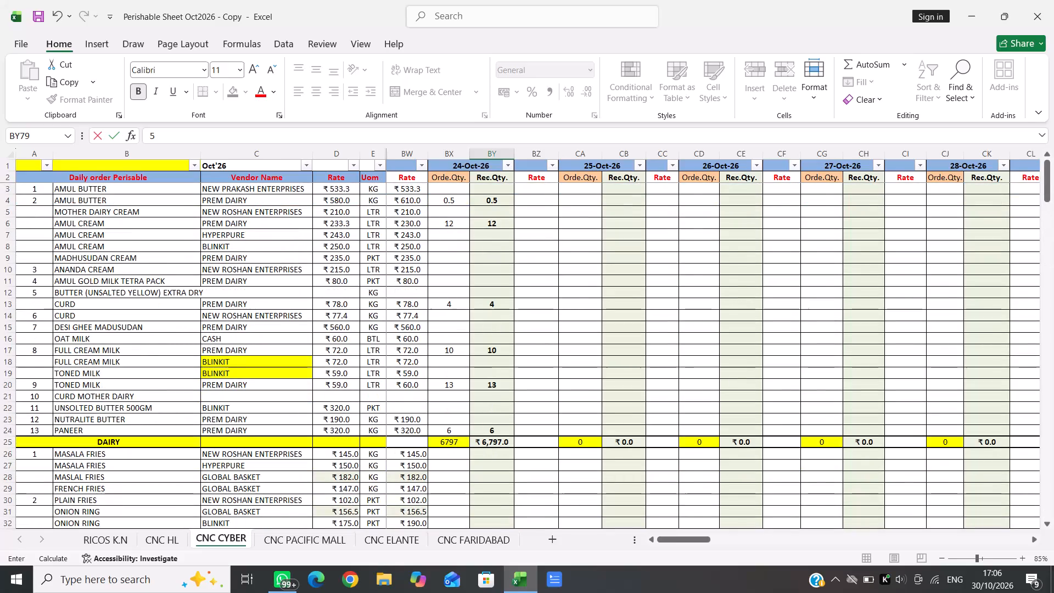
Enter 4 as both the ordered and received quantity for PREM DAIRY's AMUL GOLD MILK TETRA PACK under 24-Oct-26.
{"action": "left_click", "coordinate": [465, 280]}
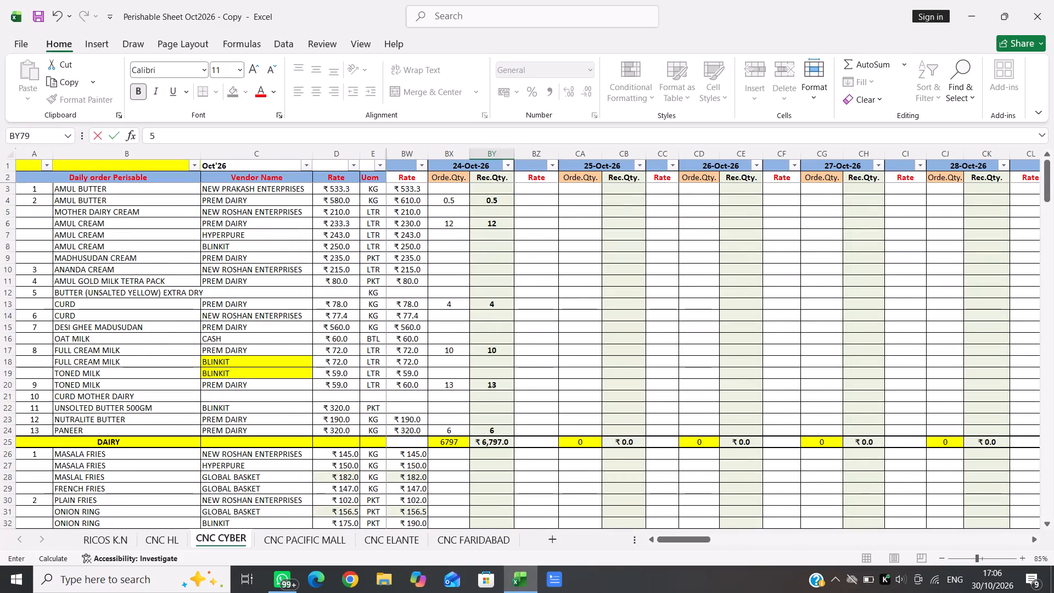
{"action": "key", "text": "4"}
{"action": "key", "text": "Right"}
{"action": "key", "text": "4"}
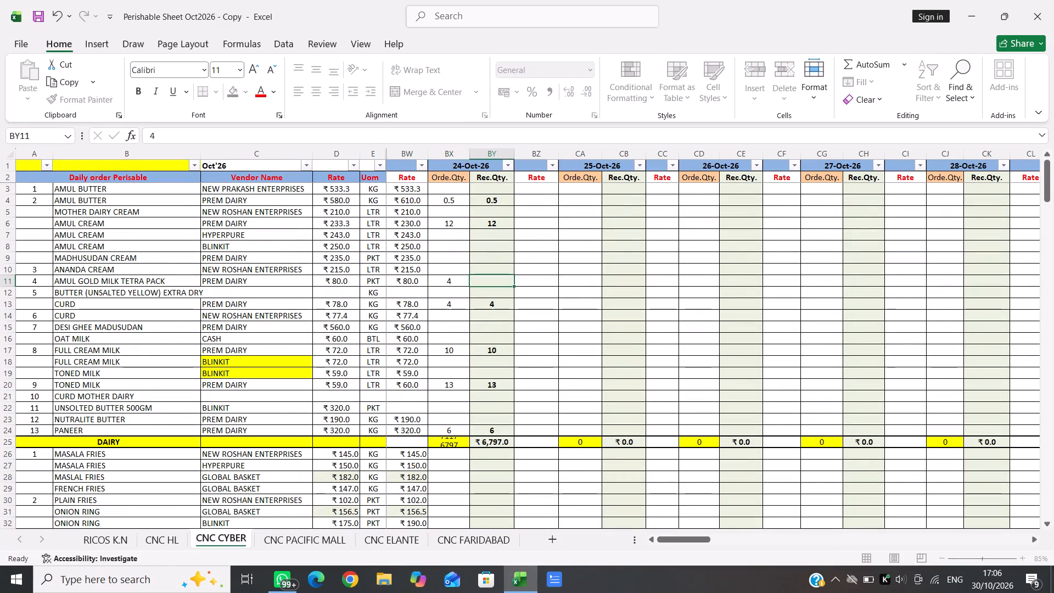
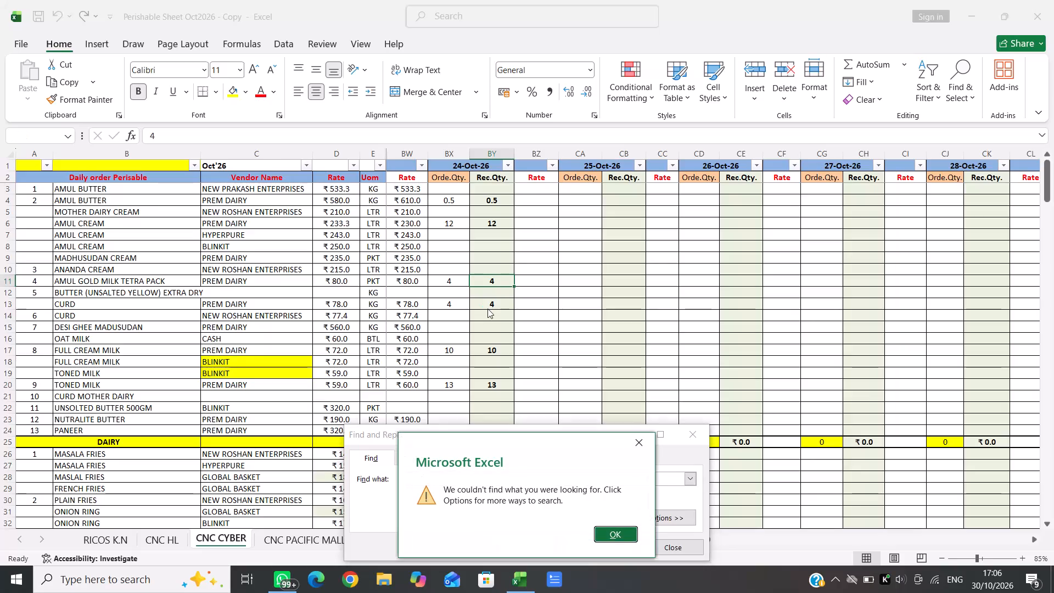
Search the sheet for "roll" and go to the rate beside the 24-Oct-26 quantities for PREM DAIRY's SPRING ROLL SHEET.
{"action": "key", "text": "Return"}
{"action": "key", "text": "BackSpace"}
{"action": "key", "text": "Return"}
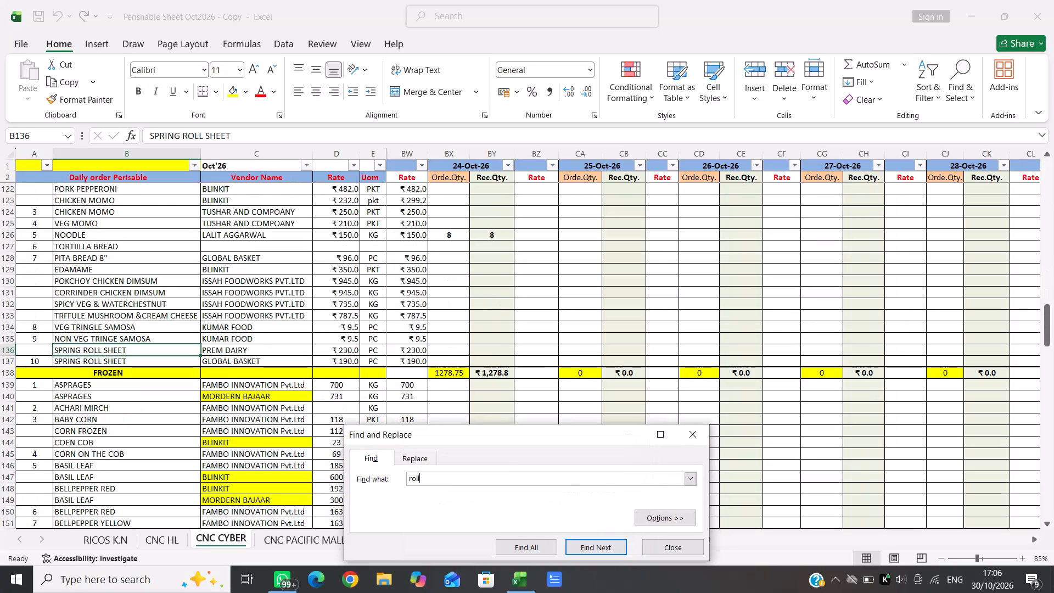
{"action": "left_click", "coordinate": [691, 432]}
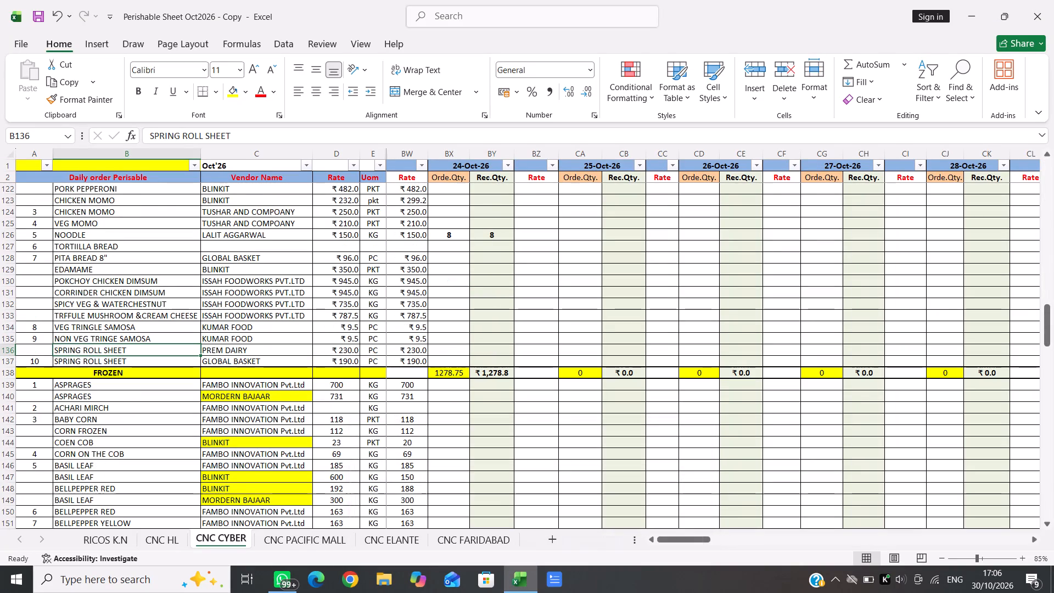
{"action": "key", "text": "Right"}
{"action": "key", "text": "Right"}
{"action": "key", "text": "Right"}
{"action": "key", "text": "Right"}
{"action": "key", "text": "Right"}
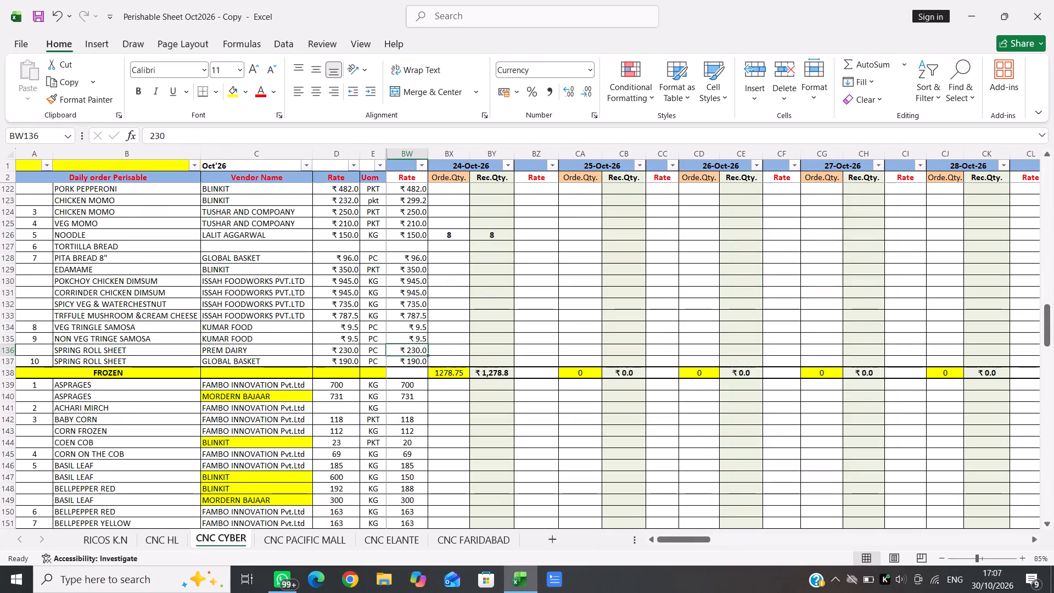
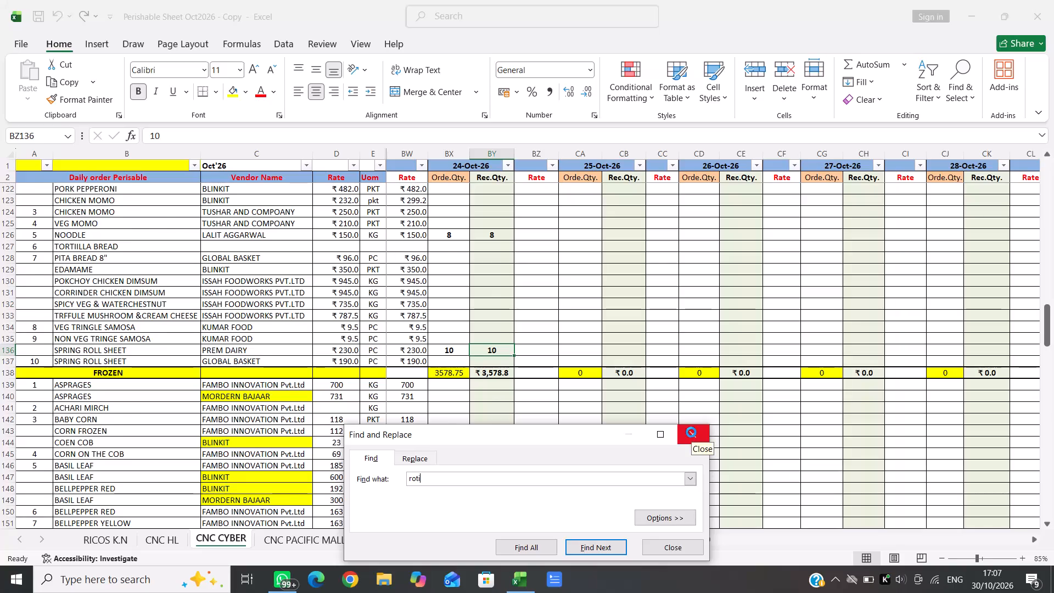
Finish the search for "roti" and go to the rate beside the 24-Oct-26 quantities in the CASH PAID vendor's ROTI row.
{"action": "left_click", "coordinate": [691, 432]}
{"action": "key", "text": "Right"}
{"action": "key", "text": "Right"}
{"action": "key", "text": "Right"}
{"action": "key", "text": "Right"}
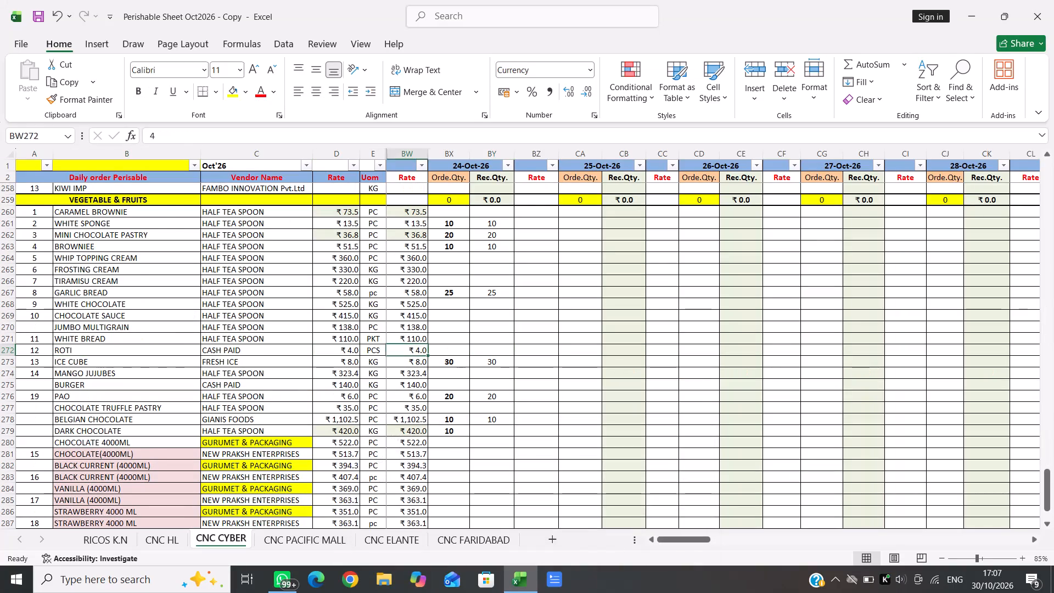
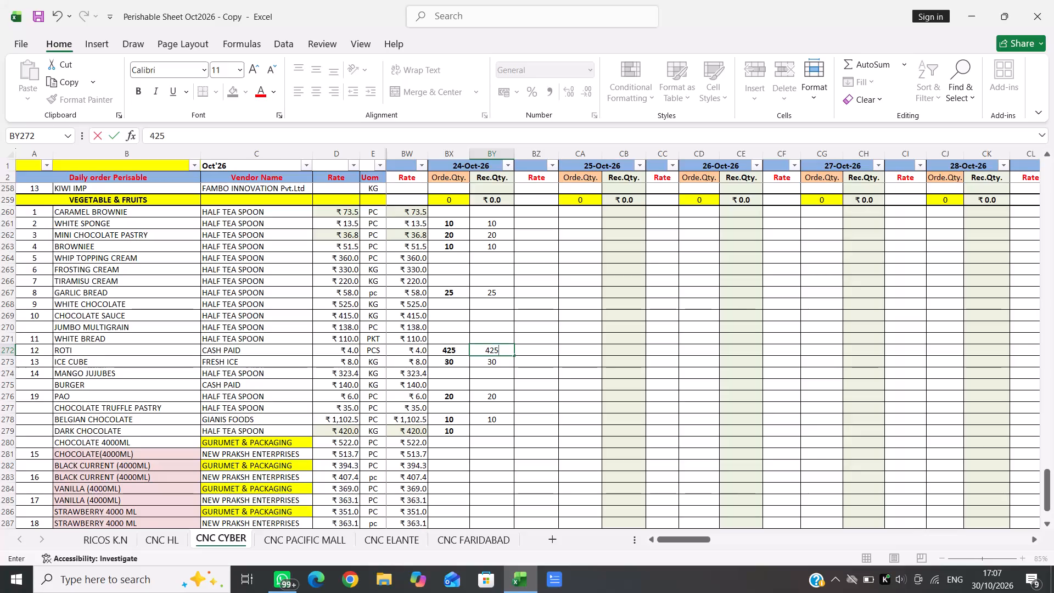
Review the 24-Oct-26 order and received quantities across the dairy, fries and cheese, butchery, seafood, frozen, and vegetable and fruit sections.
{"action": "scroll", "coordinate": [691, 432], "scroll_direction": "down", "scroll_amount": 3}
{"action": "scroll", "coordinate": [691, 432], "scroll_direction": "up", "scroll_amount": 11}
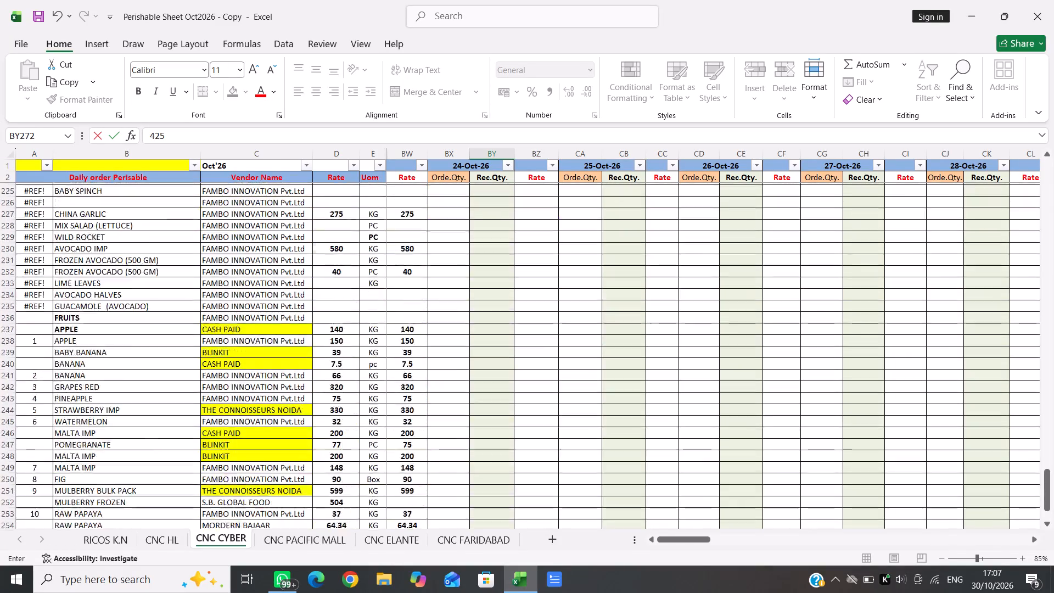
{"action": "scroll", "coordinate": [691, 432], "scroll_direction": "up", "scroll_amount": 9}
{"action": "scroll", "coordinate": [691, 432], "scroll_direction": "down", "scroll_amount": 4}
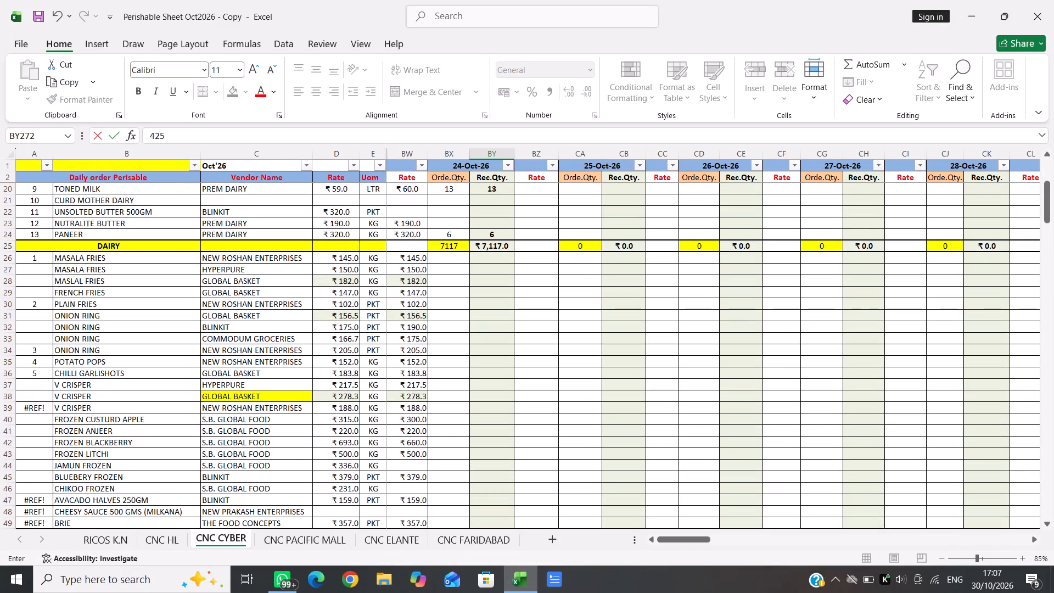
{"action": "scroll", "coordinate": [691, 432], "scroll_direction": "down", "scroll_amount": 2}
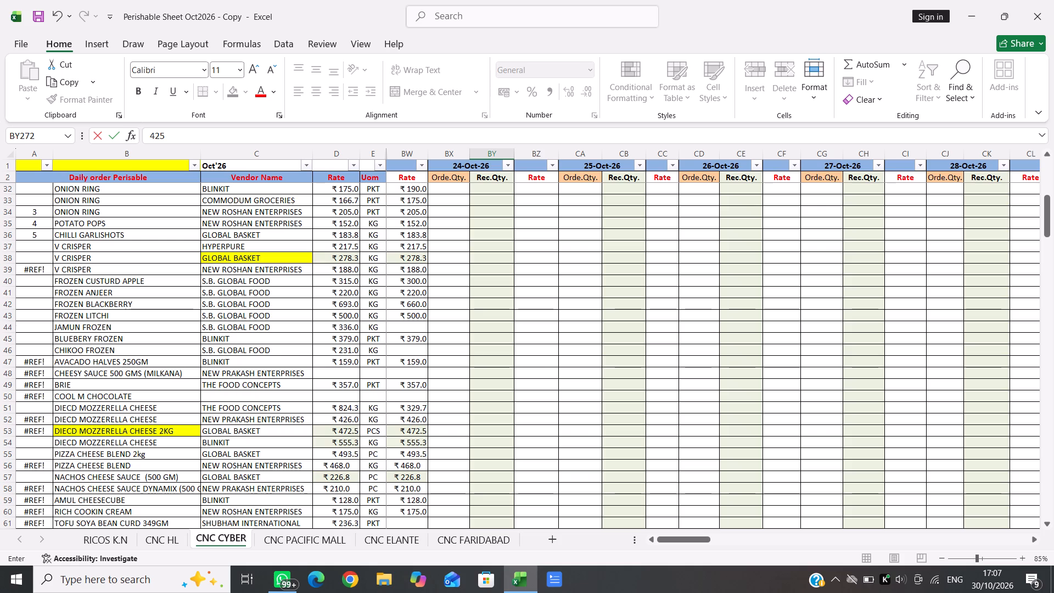
{"action": "scroll", "coordinate": [691, 432], "scroll_direction": "down", "scroll_amount": 2}
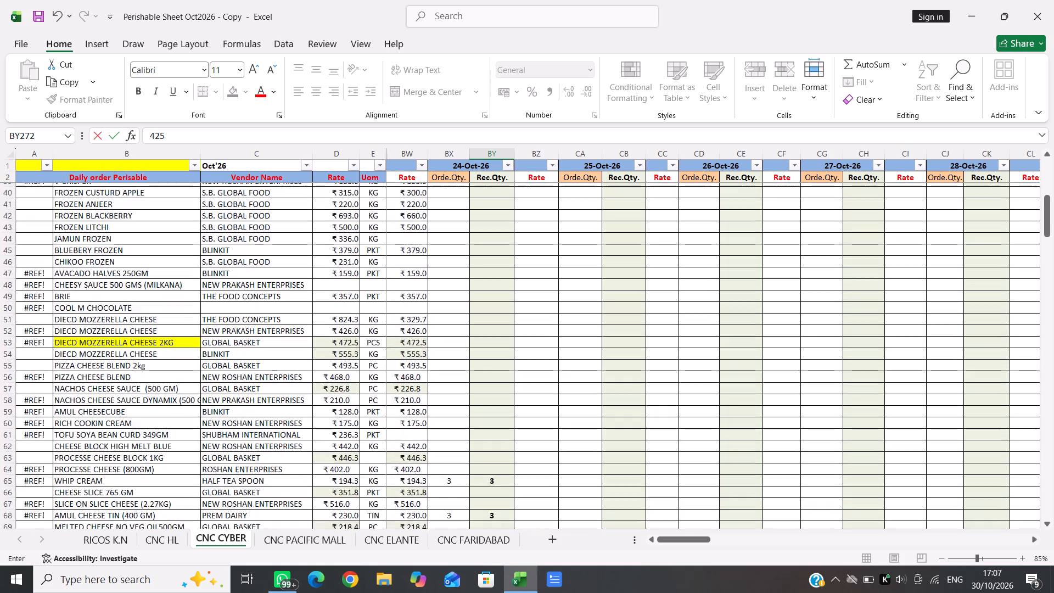
{"action": "scroll", "coordinate": [691, 432], "scroll_direction": "down", "scroll_amount": 2}
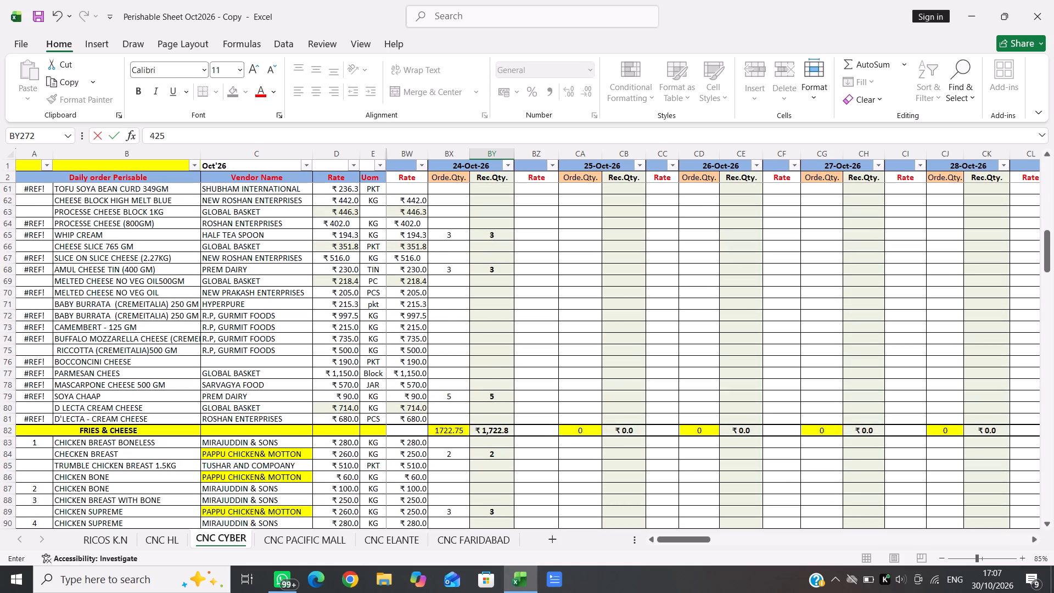
{"action": "scroll", "coordinate": [466, 377], "scroll_direction": "down", "scroll_amount": 4}
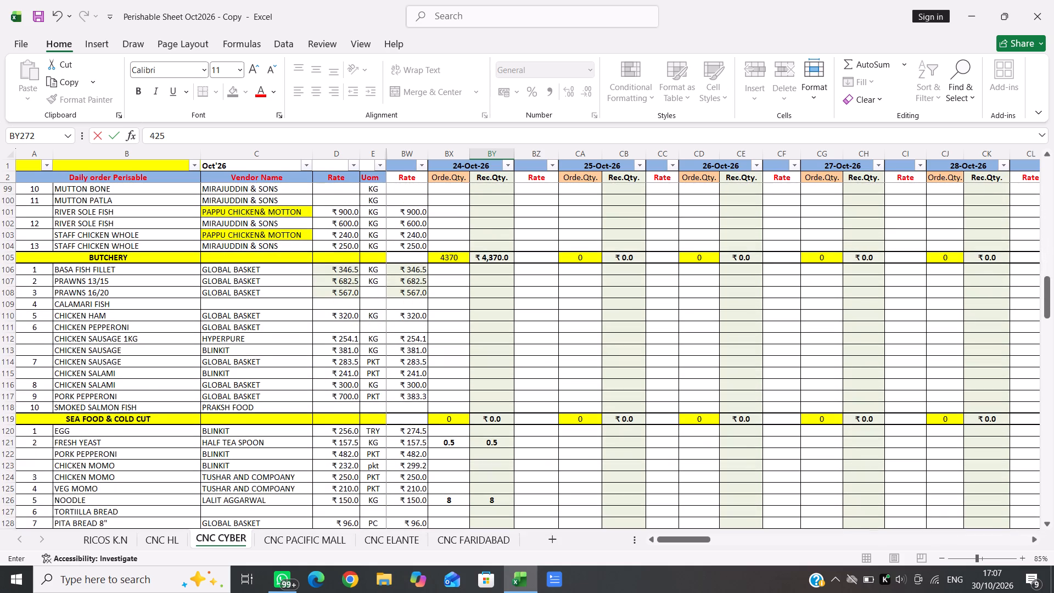
{"action": "scroll", "coordinate": [466, 377], "scroll_direction": "down", "scroll_amount": 1}
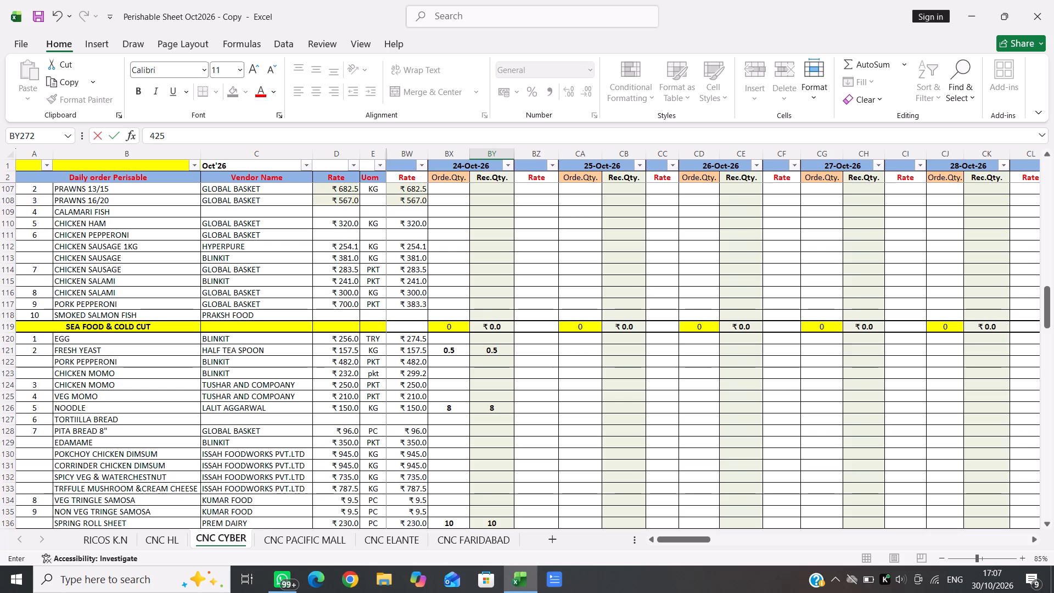
{"action": "scroll", "coordinate": [466, 377], "scroll_direction": "down", "scroll_amount": 1}
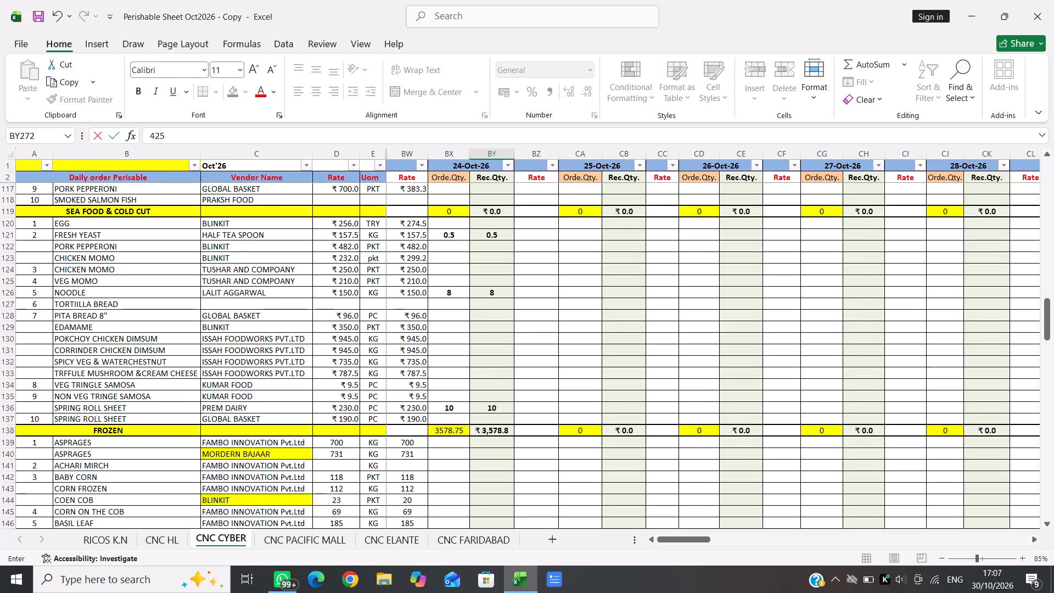
{"action": "scroll", "coordinate": [466, 377], "scroll_direction": "up", "scroll_amount": 2}
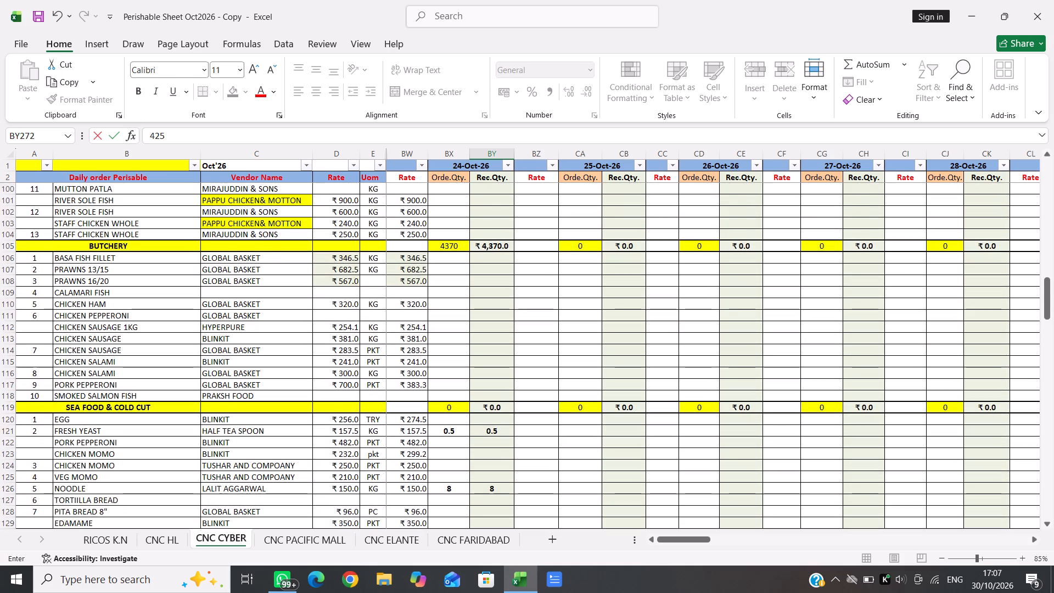
{"action": "scroll", "coordinate": [466, 377], "scroll_direction": "up", "scroll_amount": 2}
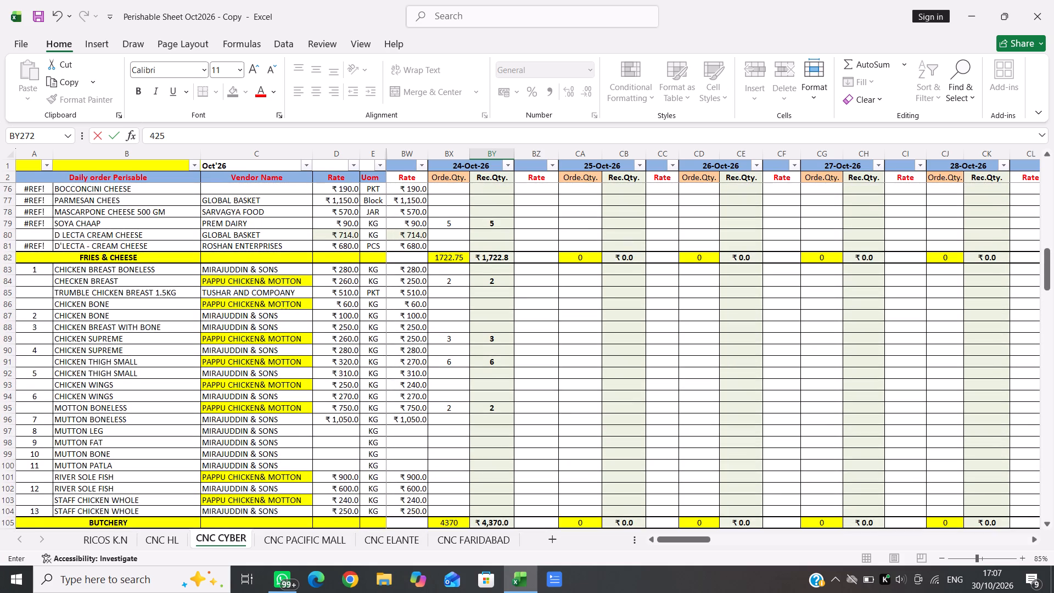
{"action": "scroll", "coordinate": [466, 377], "scroll_direction": "up", "scroll_amount": 1}
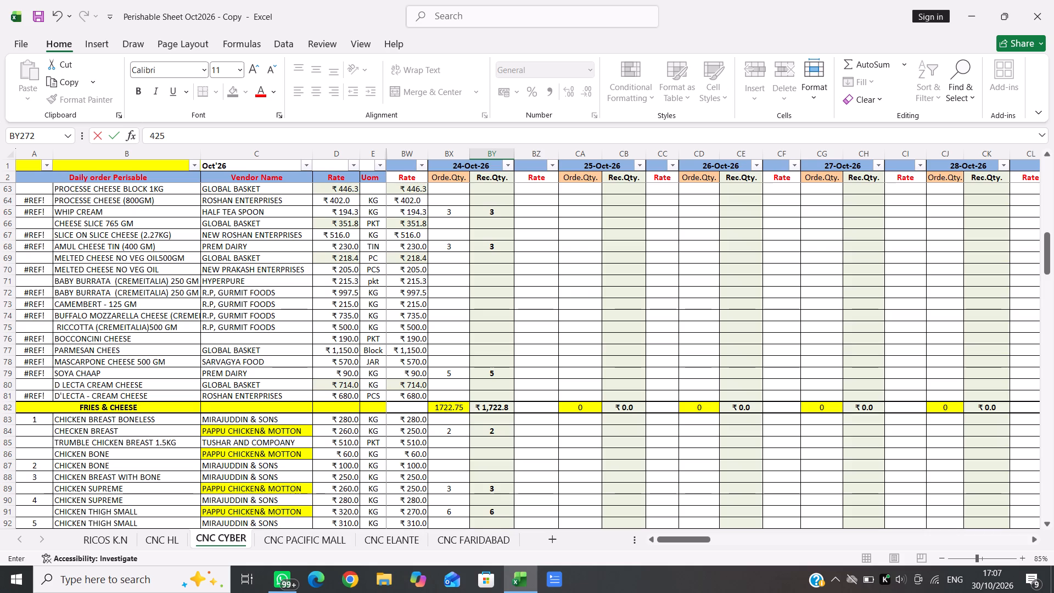
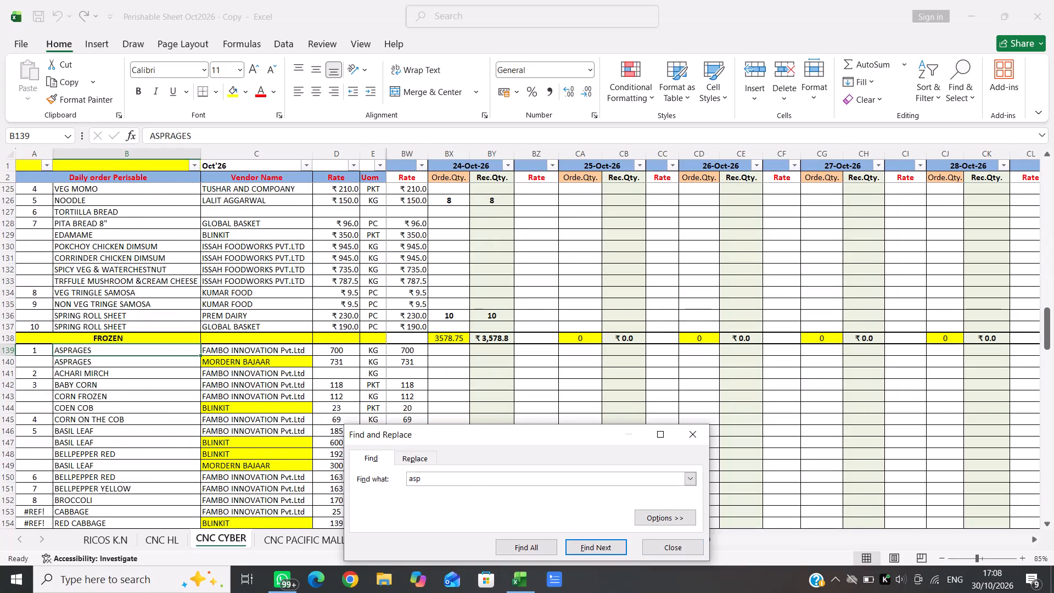
Close the search and insert a blank row directly above ACHARI MIRCH in the vegetable section.
{"action": "left_click", "coordinate": [694, 426]}
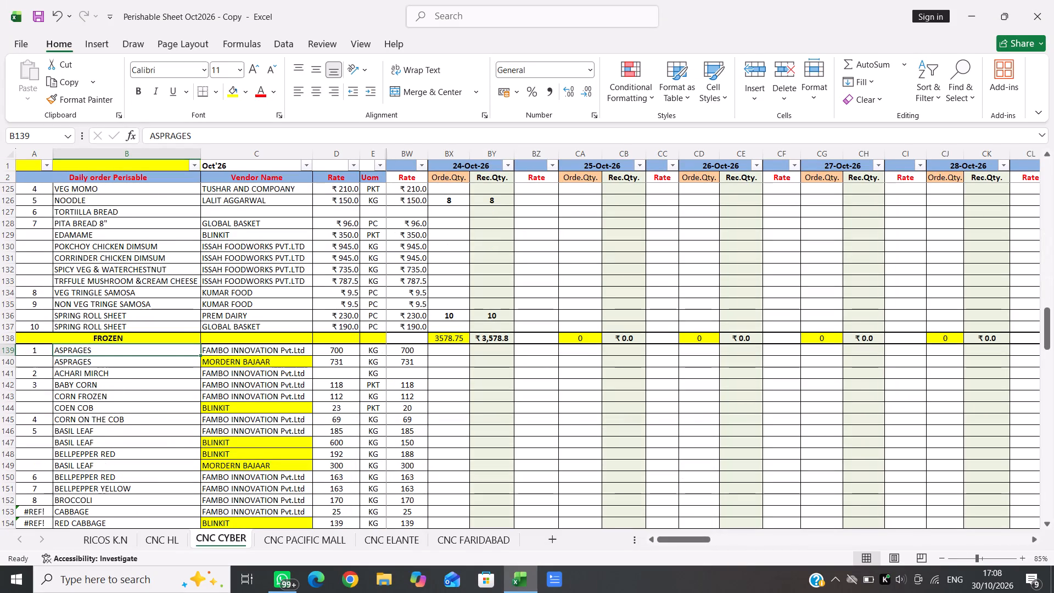
{"action": "left_click", "coordinate": [73, 373]}
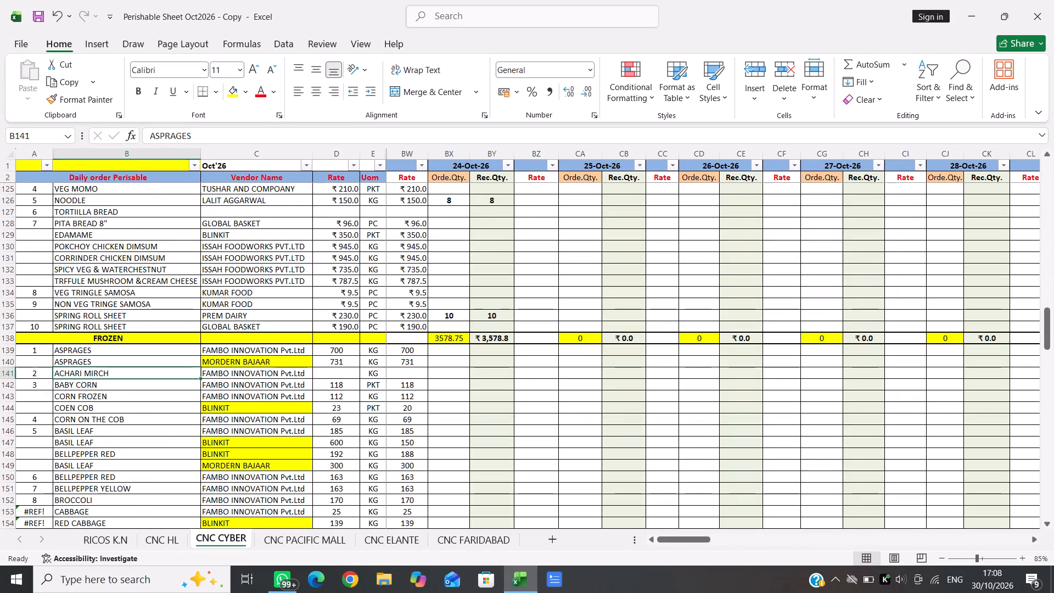
{"action": "key", "text": "shift+space"}
{"action": "key", "text": "ctrl+shift+equal"}
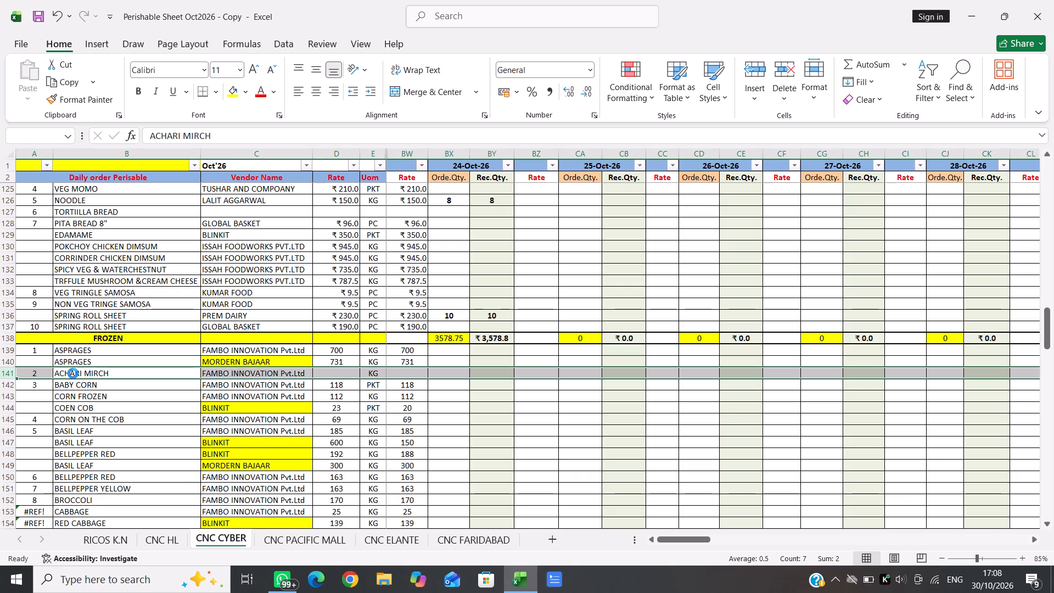
Fill the blank row with the item name ASPRAGES, copied from the row above, and the vendor BLINKIT.
{"action": "left_click", "coordinate": [69, 363]}
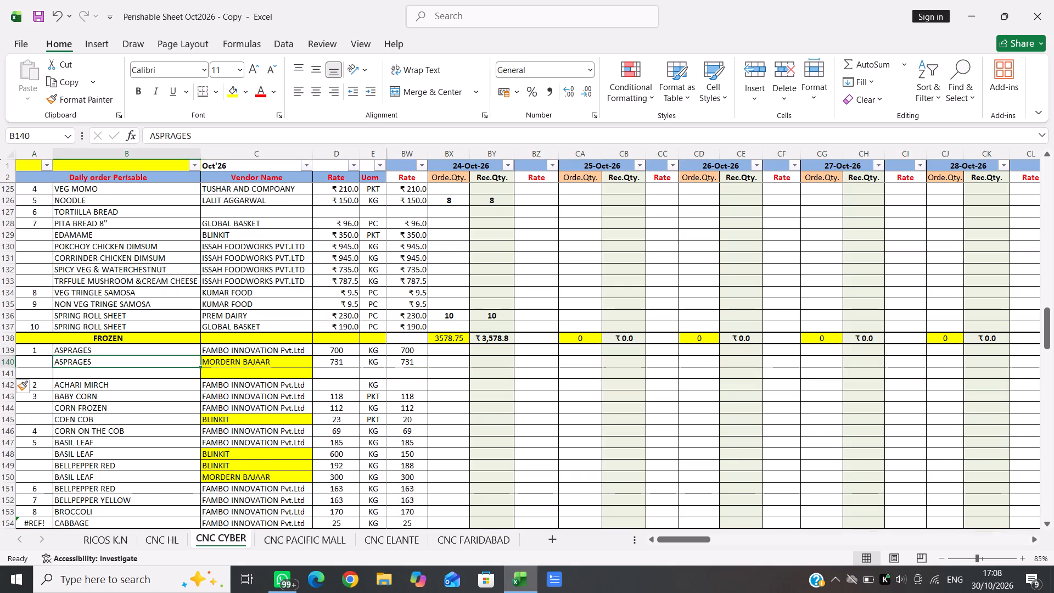
{"action": "key", "text": "ctrl+c"}
{"action": "key", "text": "Down"}
{"action": "key", "text": "Return"}
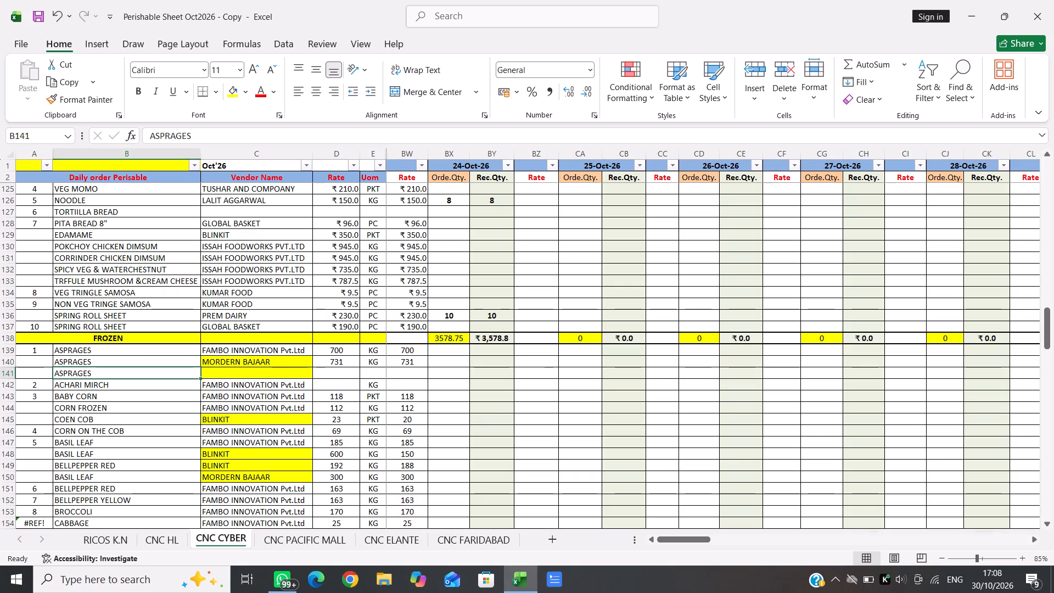
{"action": "left_click", "coordinate": [225, 372]}
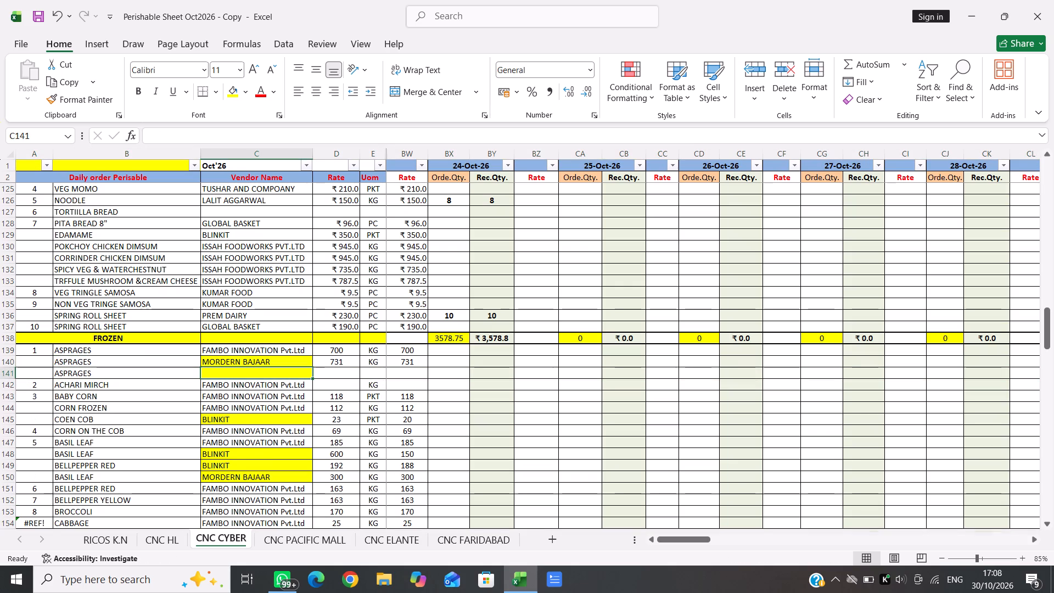
{"action": "key", "text": "b"}
{"action": "key", "text": "Right"}
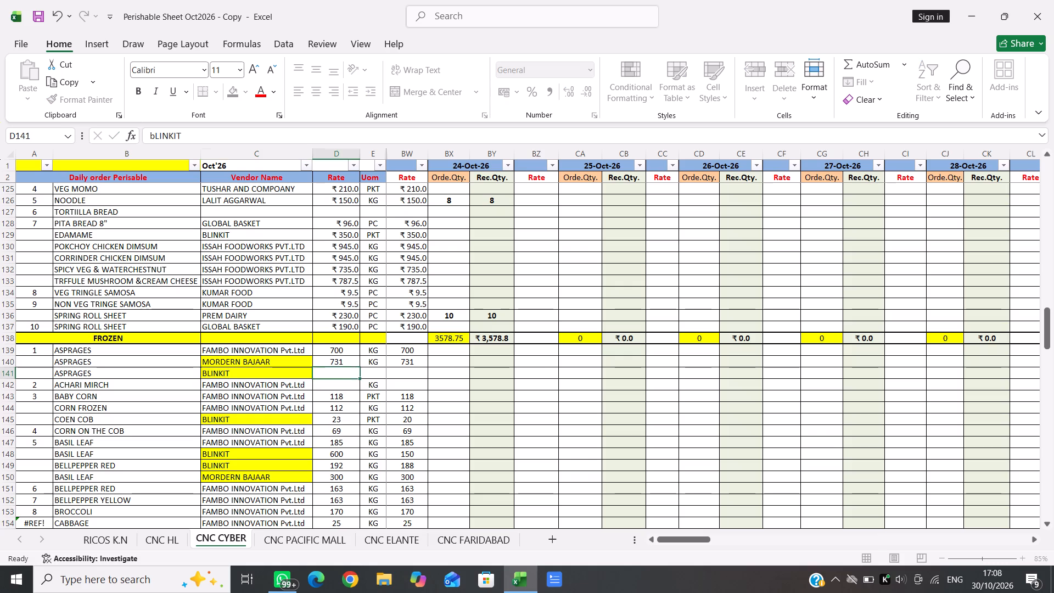
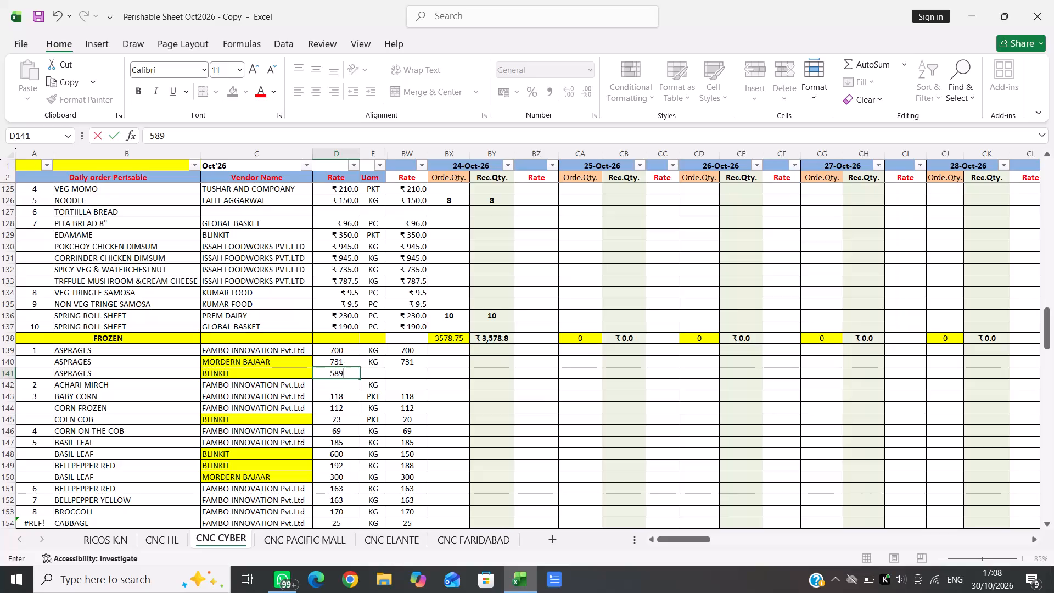
Complete the BLINKIT ASPRAGES row with the rate 589, the unit kg, and 589 in the rate column before 24-Oct-26.
{"action": "key", "text": "Right"}
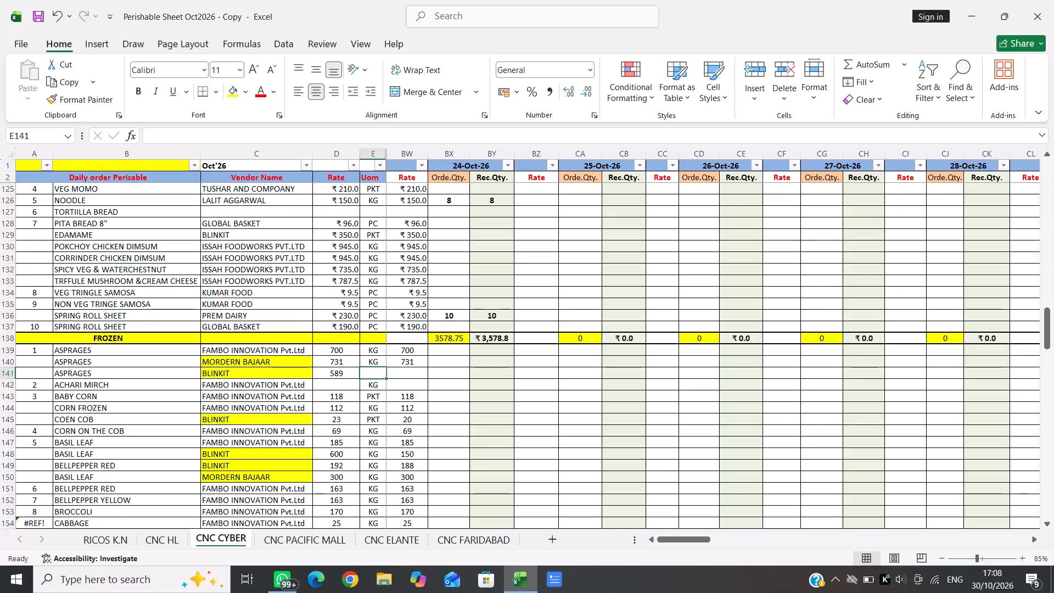
{"action": "type", "text": "pkt"}
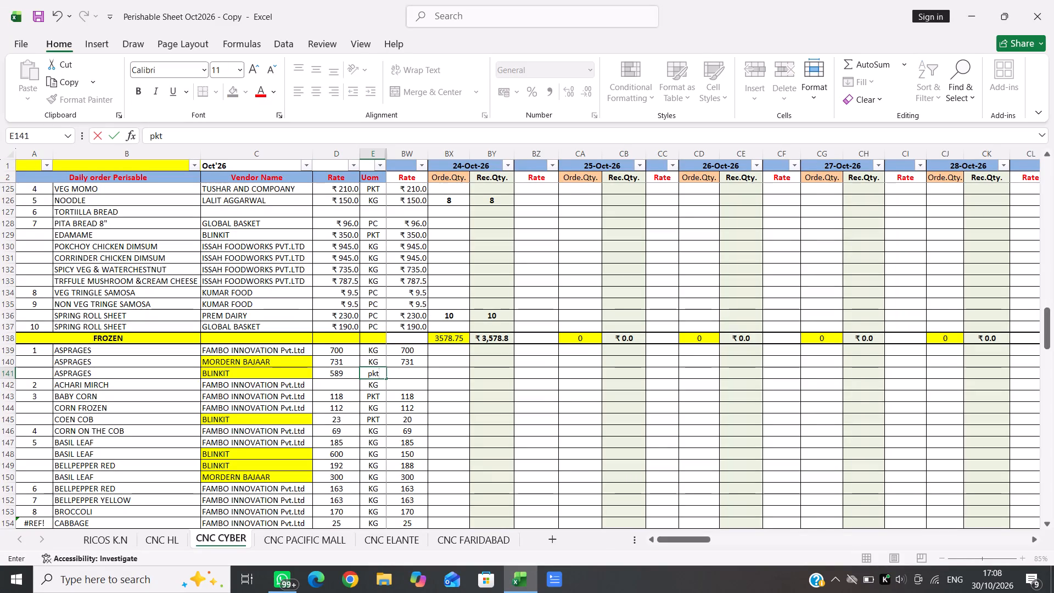
{"action": "key", "text": "BackSpace"}
{"action": "key", "text": "BackSpace"}
{"action": "key", "text": "BackSpace"}
{"action": "key", "text": "k"}
{"action": "key", "text": "g"}
{"action": "key", "text": "Right"}
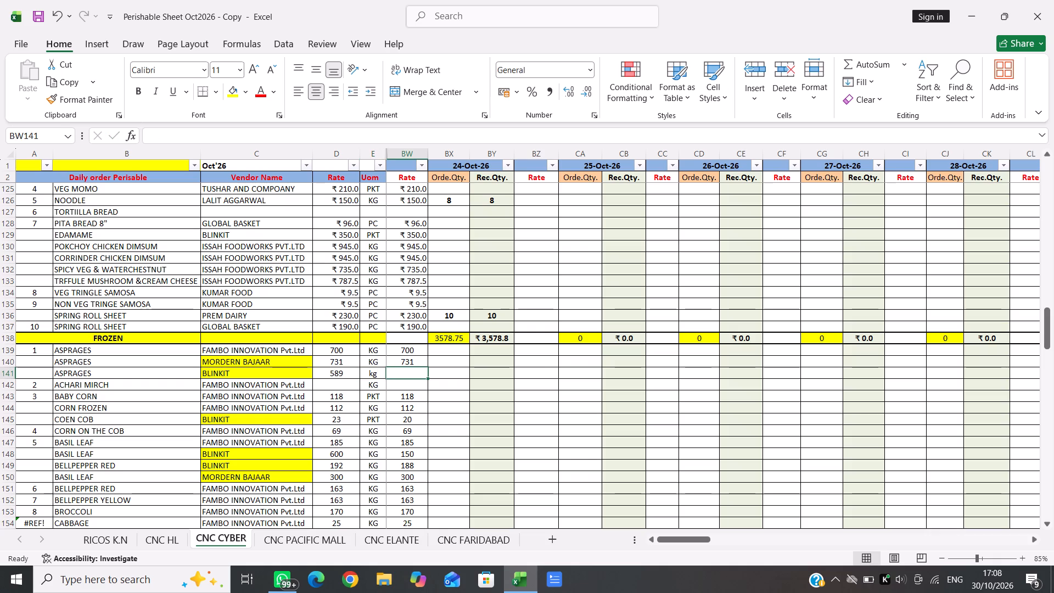
{"action": "type", "text": "589"}
{"action": "key", "text": "Right"}
Enter 1 as the 24-Oct-26 order quantity for the BLINKIT ASPRAGES row.
{"action": "key", "text": "1"}
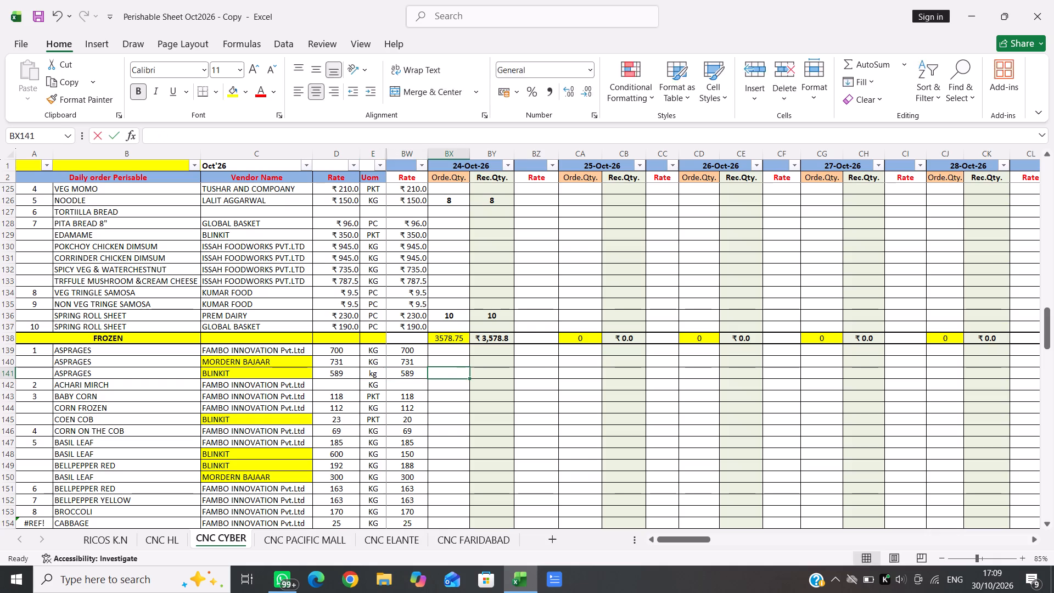
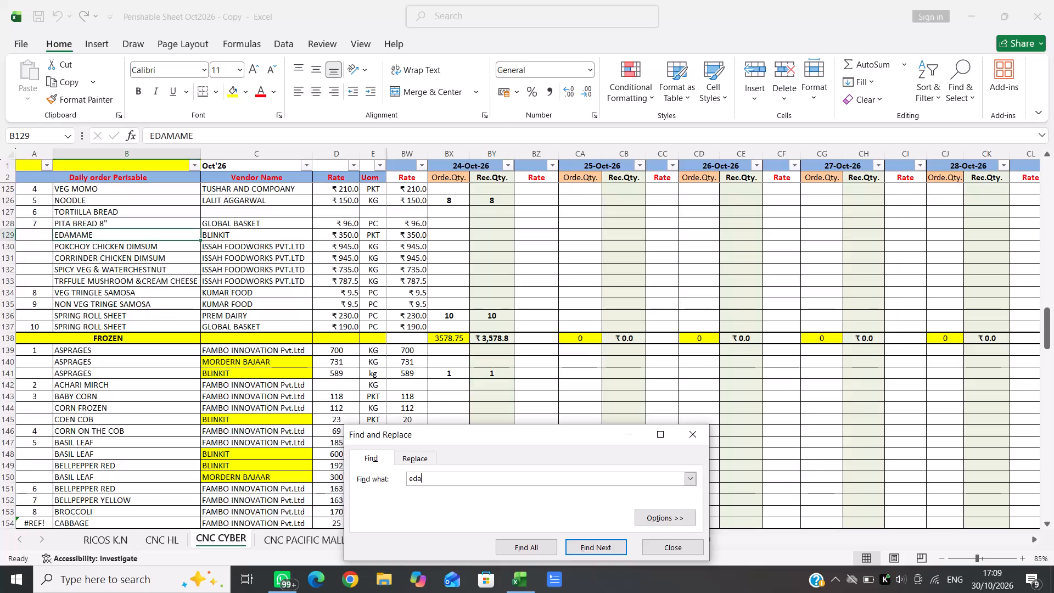
Close the search and move along the BLINKIT EDAMAME row from the item name to the Uom cell.
{"action": "left_click", "coordinate": [688, 438]}
{"action": "key", "text": "Right"}
{"action": "key", "text": "Right"}
{"action": "key", "text": "Right"}
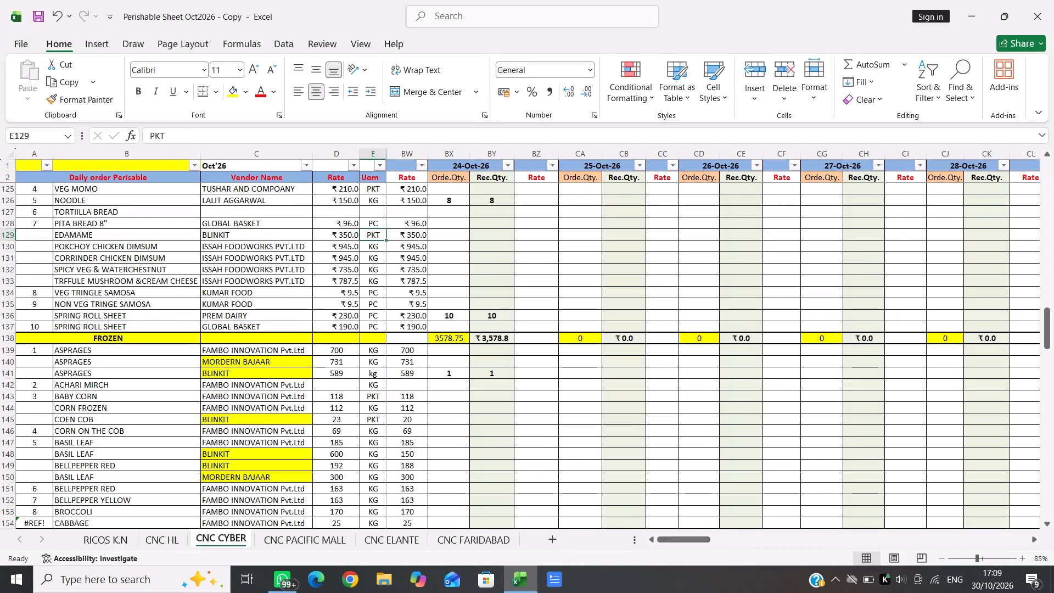
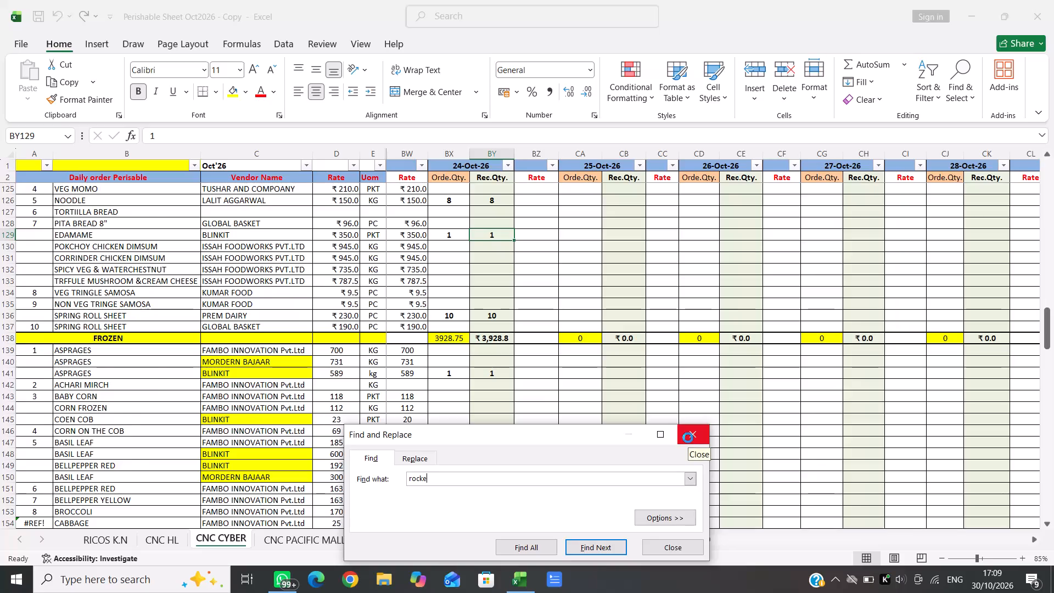
Close the search and change the vendor of the WILD ROCKET row to BLINKIT.
{"action": "left_click", "coordinate": [688, 438]}
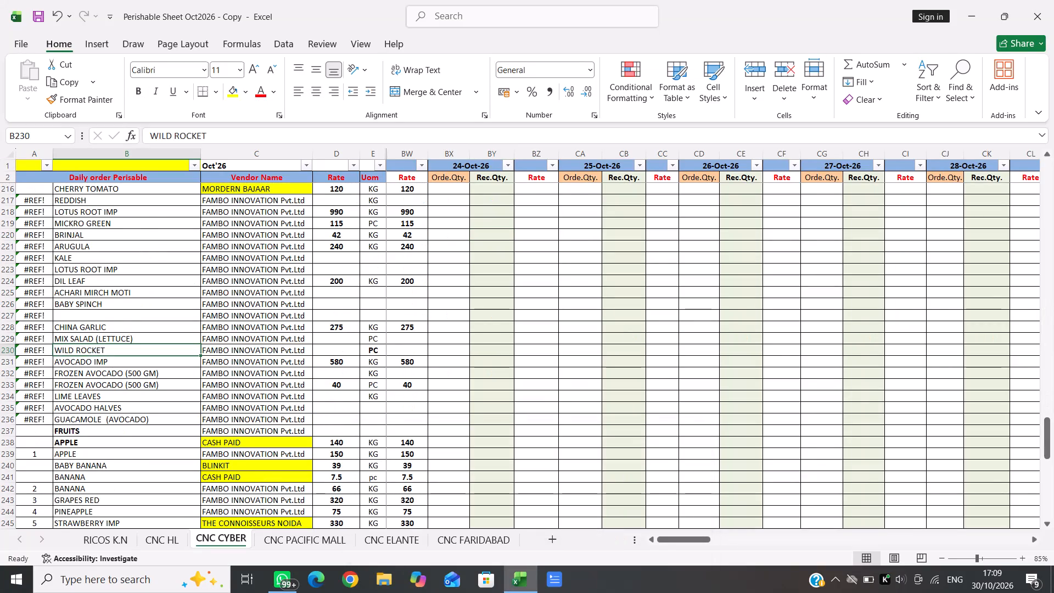
{"action": "key", "text": "Right"}
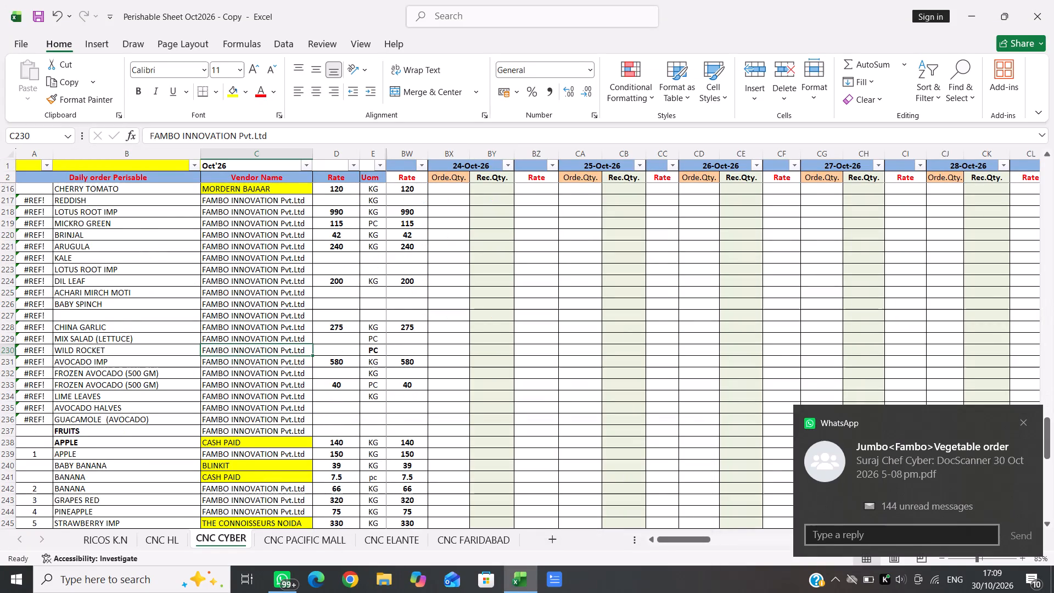
{"action": "key", "text": "BackSpace"}
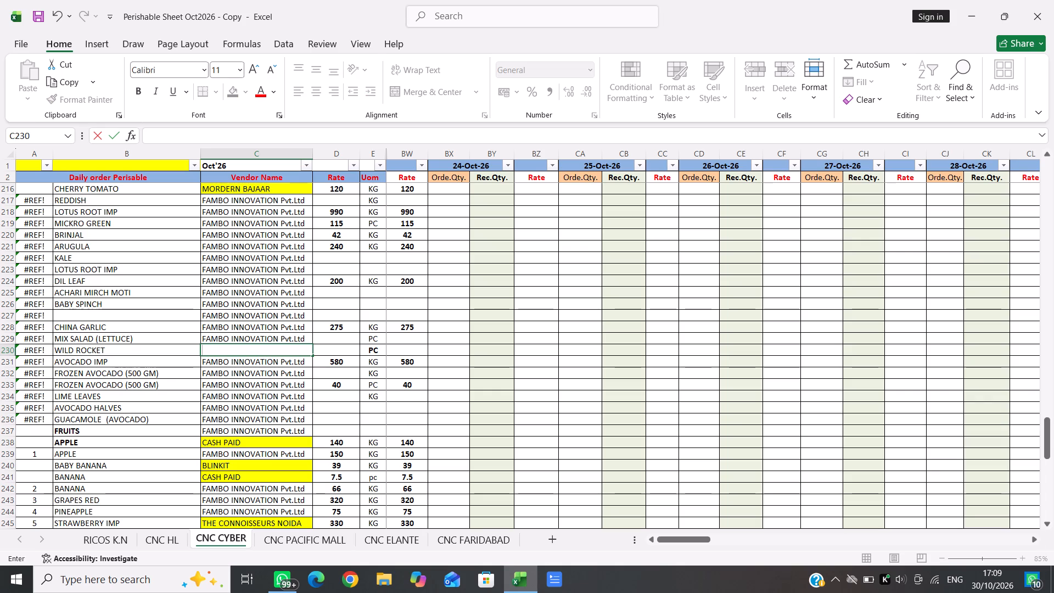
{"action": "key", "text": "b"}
{"action": "key", "text": "Right"}
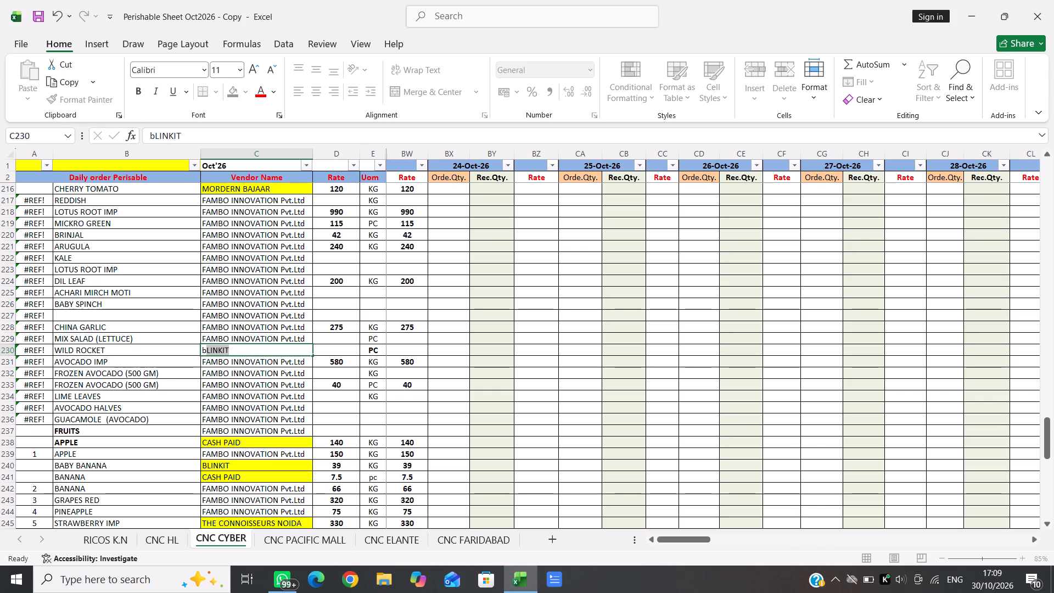
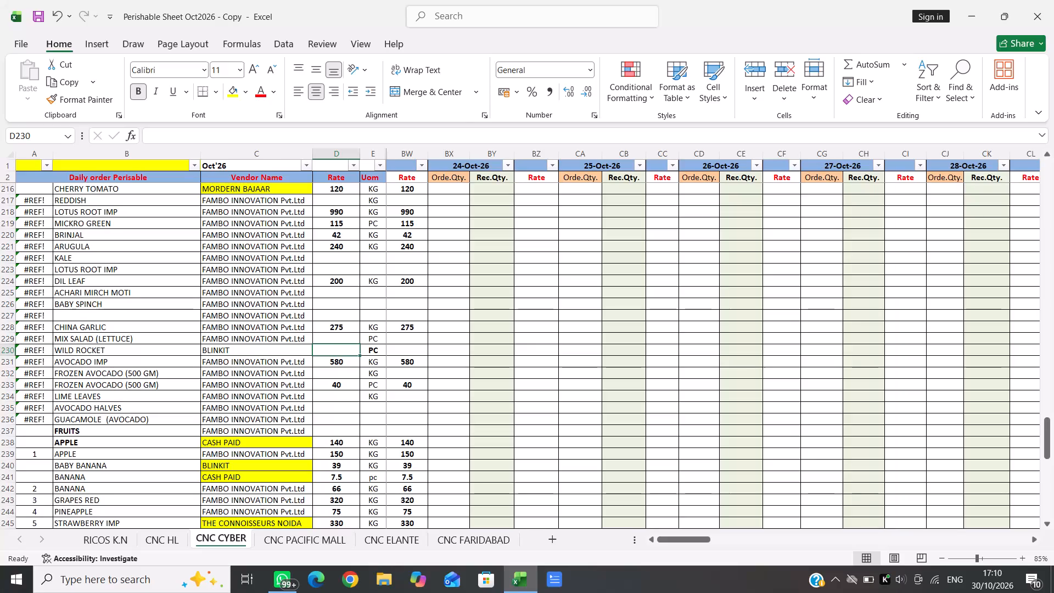
Complete the BLINKIT WILD ROCKET row with the rate 85, the unit PKT, and 85 in the rate column before 24-Oct-26.
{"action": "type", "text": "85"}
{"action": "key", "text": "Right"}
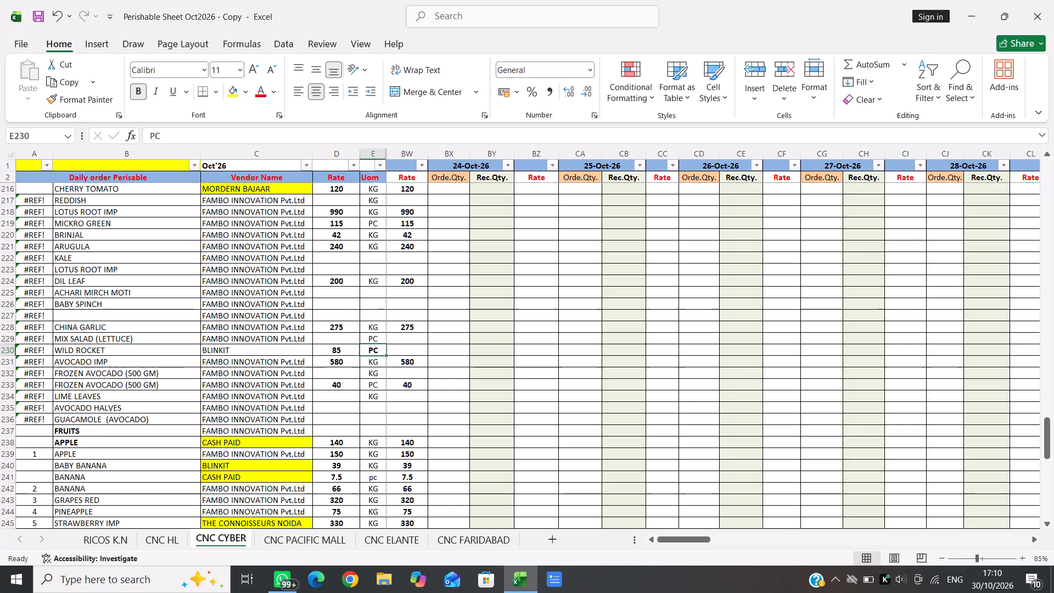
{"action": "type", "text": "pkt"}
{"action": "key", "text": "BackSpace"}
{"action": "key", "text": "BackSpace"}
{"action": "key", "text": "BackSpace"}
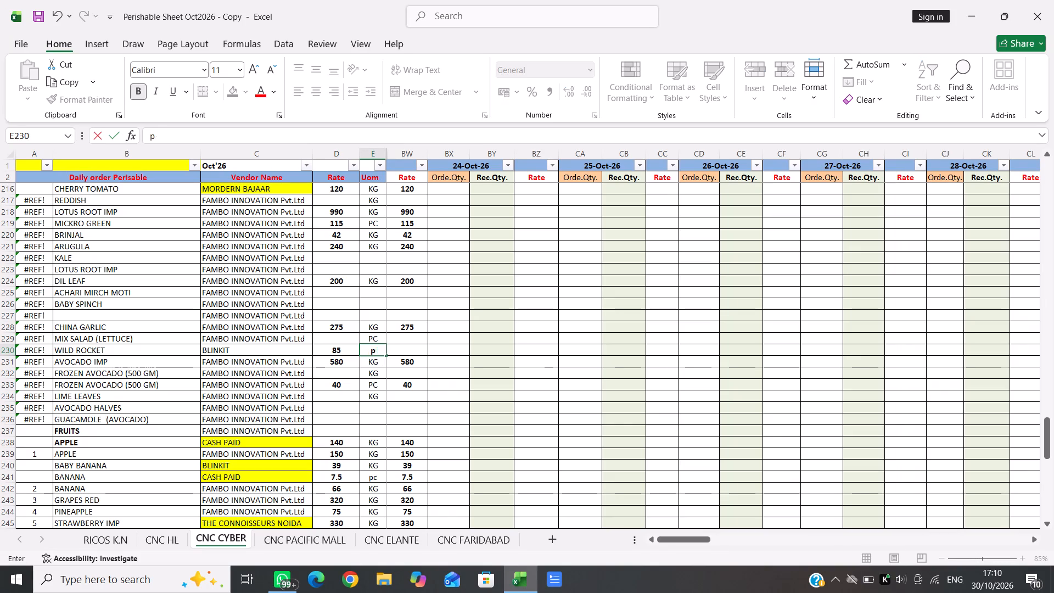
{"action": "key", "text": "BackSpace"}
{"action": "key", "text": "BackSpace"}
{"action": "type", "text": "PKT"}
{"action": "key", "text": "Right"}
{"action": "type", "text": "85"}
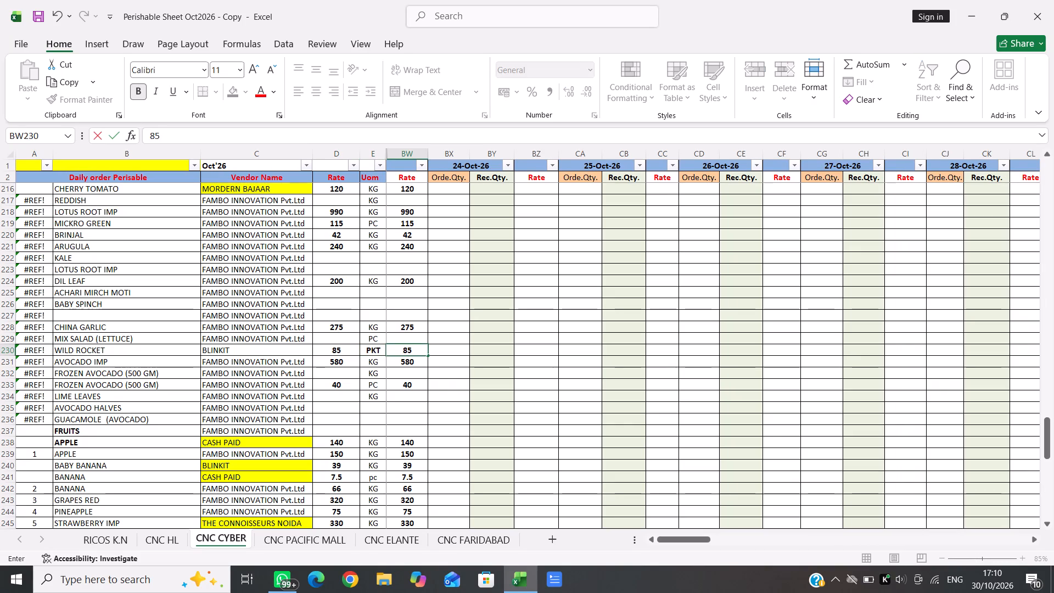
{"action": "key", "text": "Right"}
Enter 1 as the 24-Oct-26 order quantity for the BLINKIT WILD ROCKET row.
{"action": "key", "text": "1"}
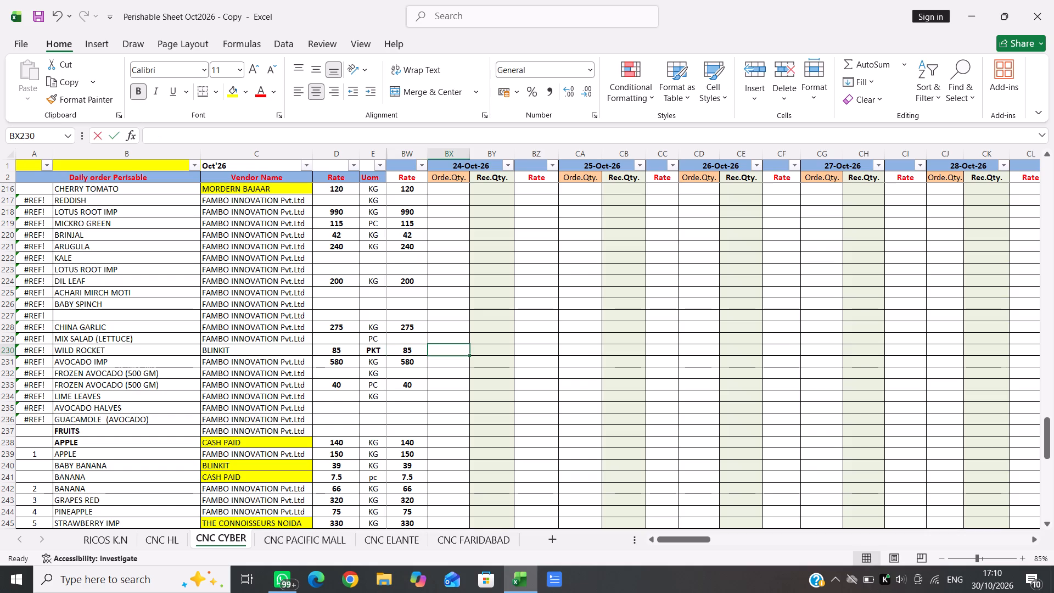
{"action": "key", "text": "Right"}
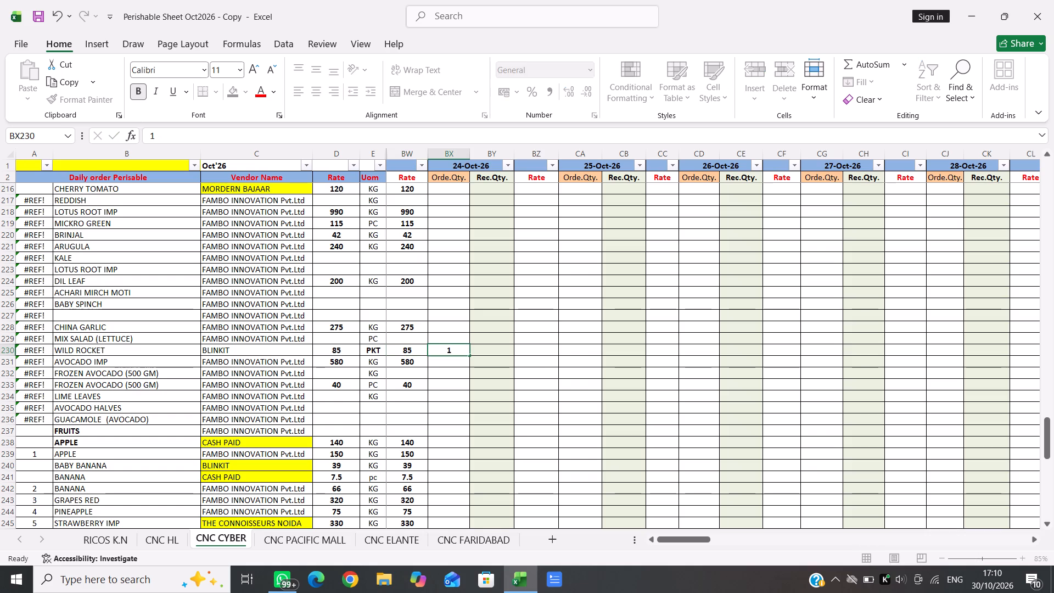
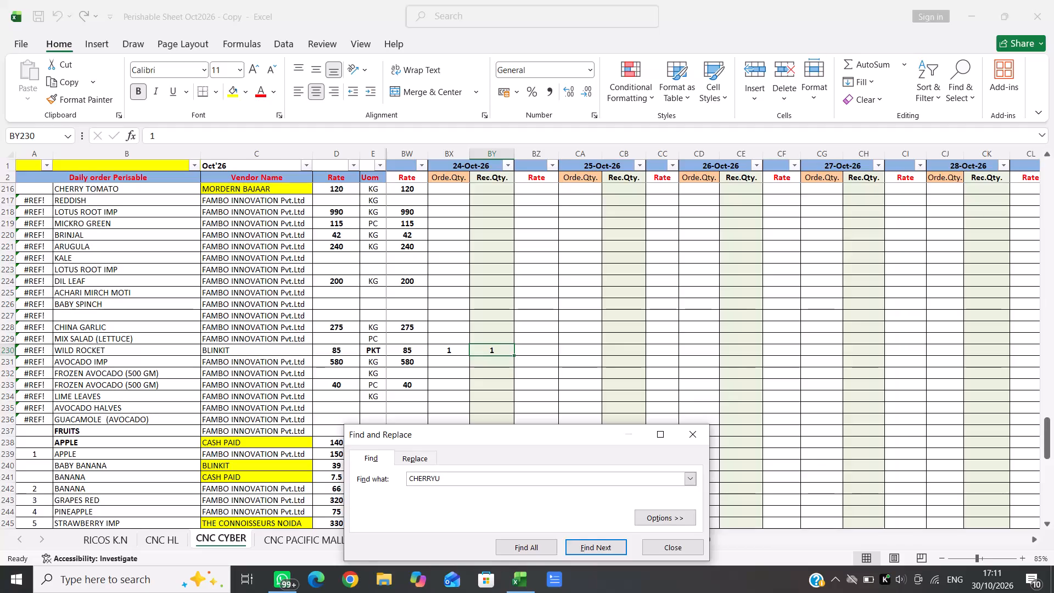
Correct the search term to CHERRY and find the matching item in the CNC CYBER sheet.
{"action": "key", "text": "BackSpace"}
{"action": "key", "text": "Return"}
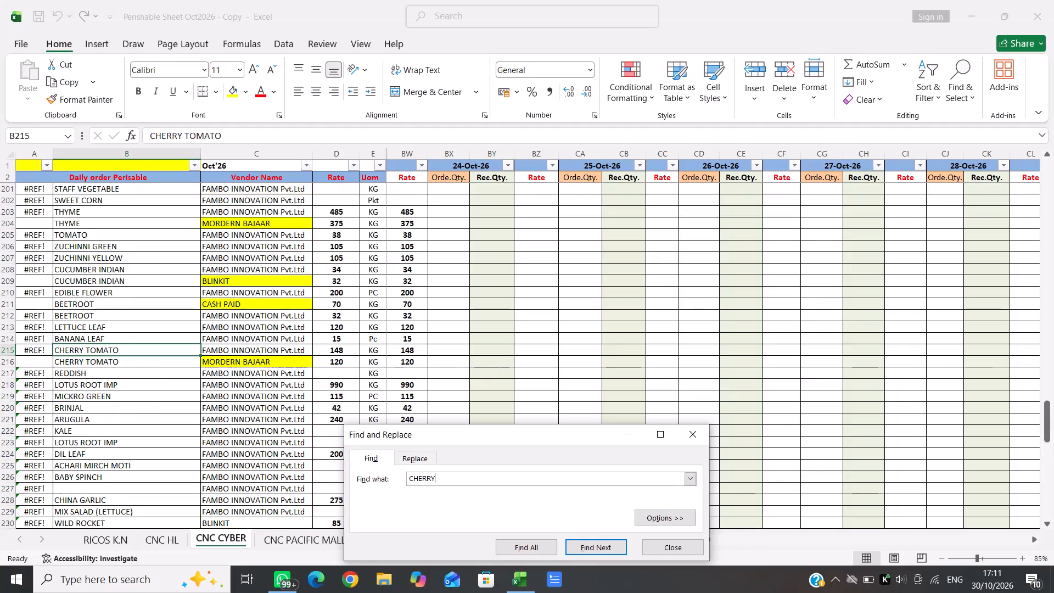
{"action": "left_click", "coordinate": [691, 439]}
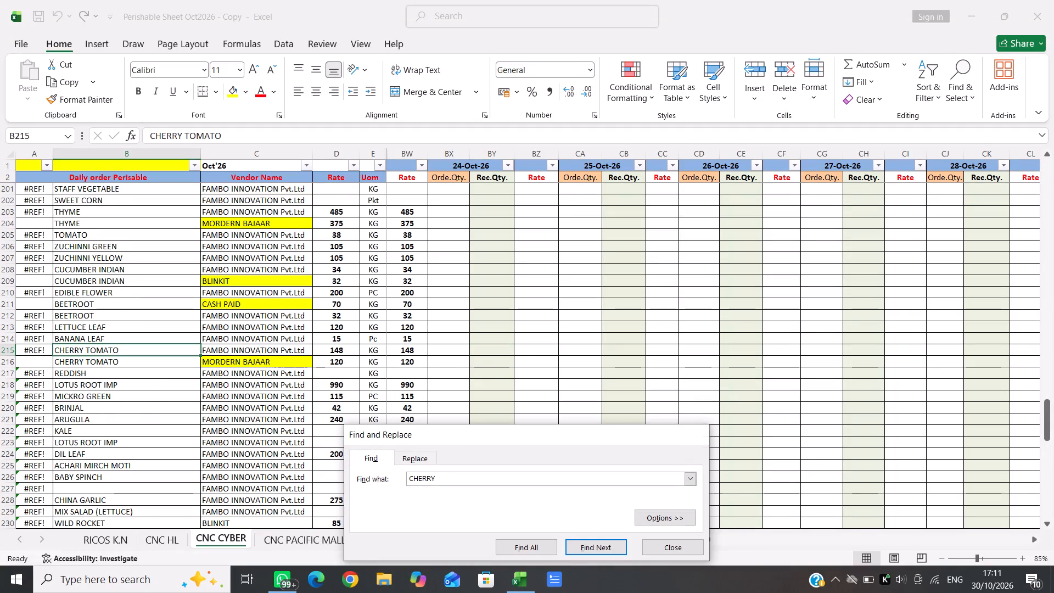
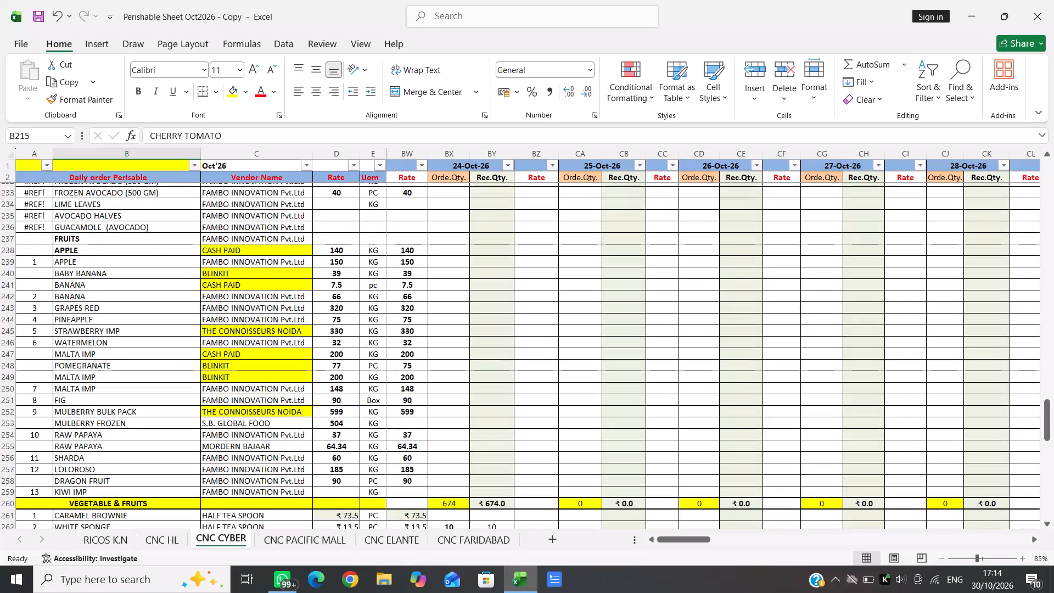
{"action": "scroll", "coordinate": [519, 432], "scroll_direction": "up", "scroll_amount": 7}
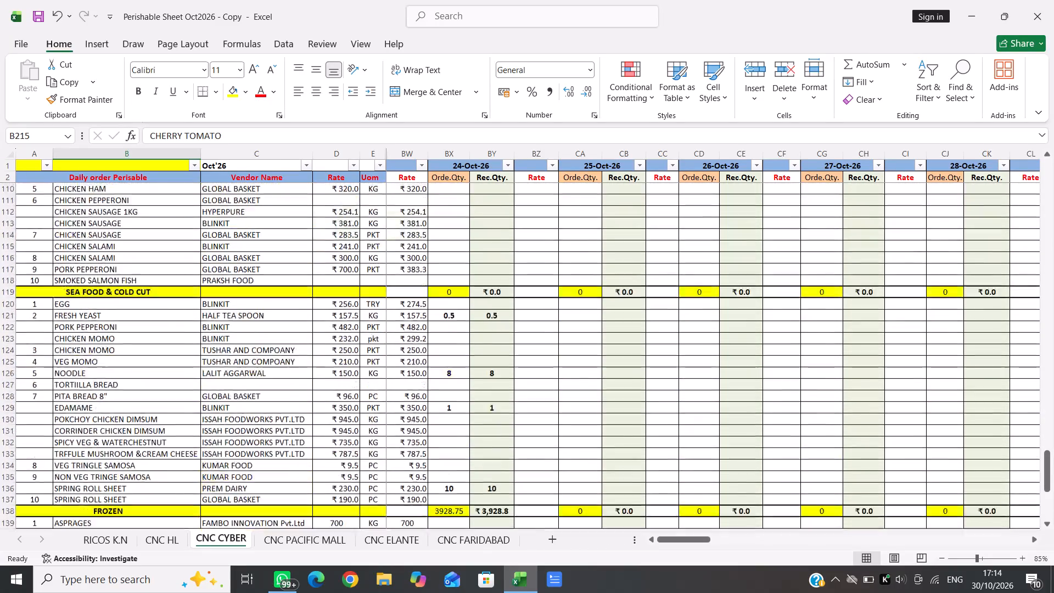
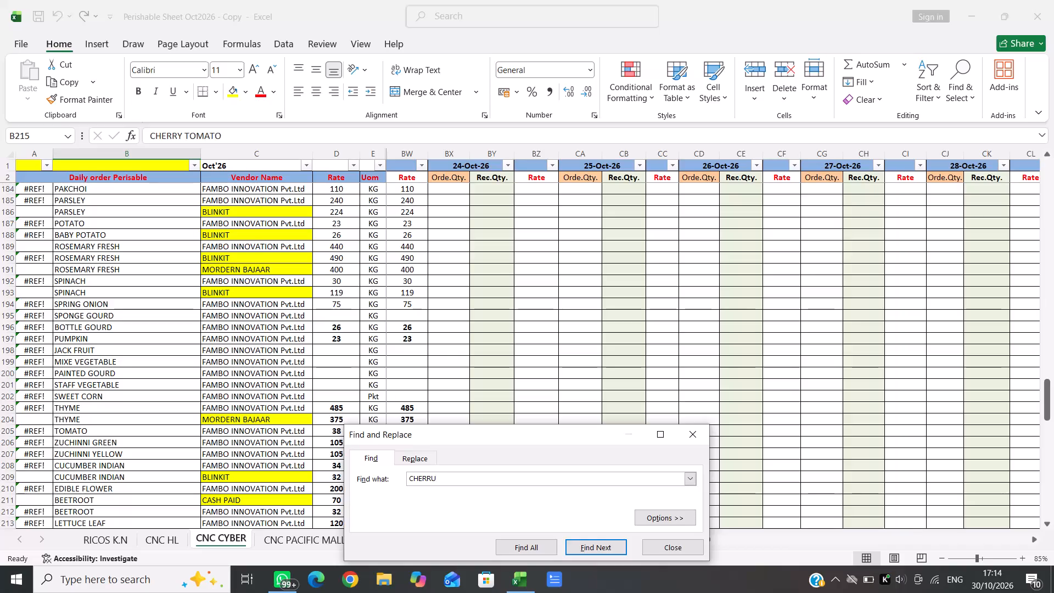
Search for CHERRY and go to the 24-Oct-26 order quantity cell of the MORDERN BAJAAR cherry tomato row.
{"action": "key", "text": "BackSpace"}
{"action": "key", "text": "y"}
{"action": "key", "text": "Return"}
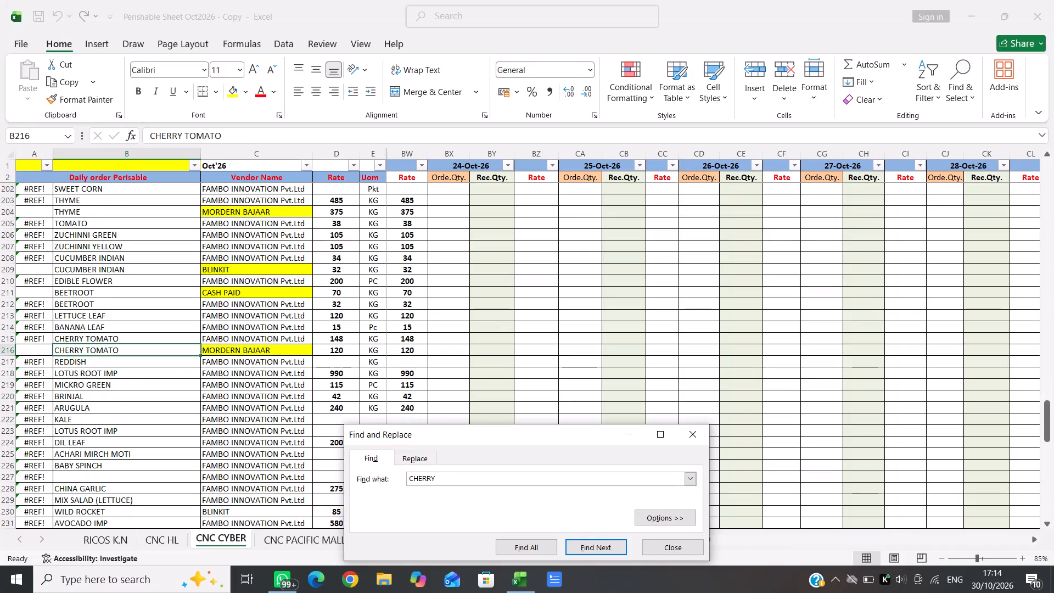
{"action": "left_click", "coordinate": [690, 432]}
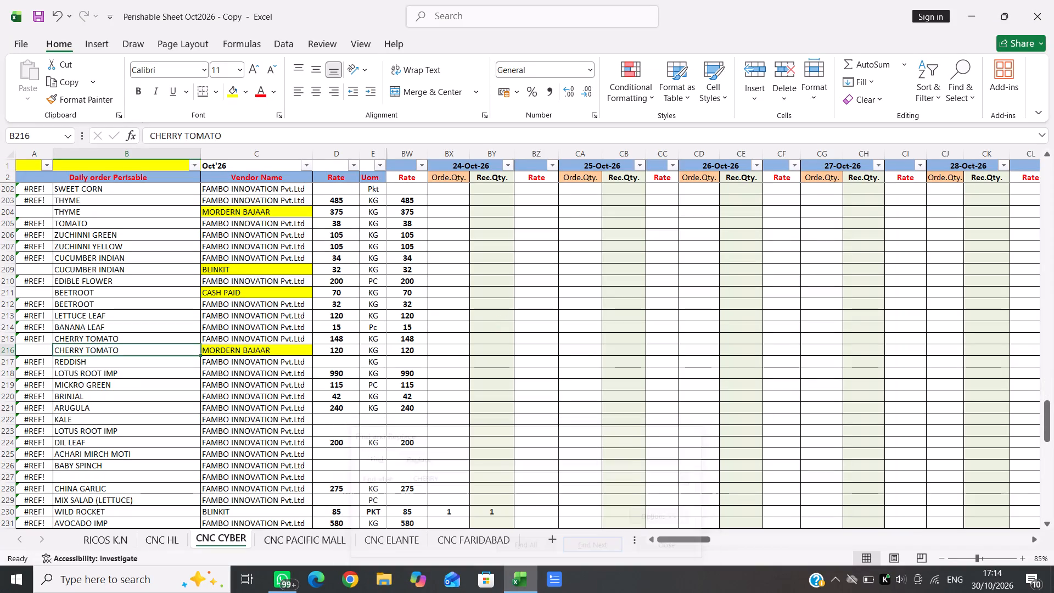
{"action": "key", "text": "Right"}
{"action": "key", "text": "Right"}
{"action": "key", "text": "Right"}
{"action": "key", "text": "Right"}
{"action": "key", "text": "Right"}
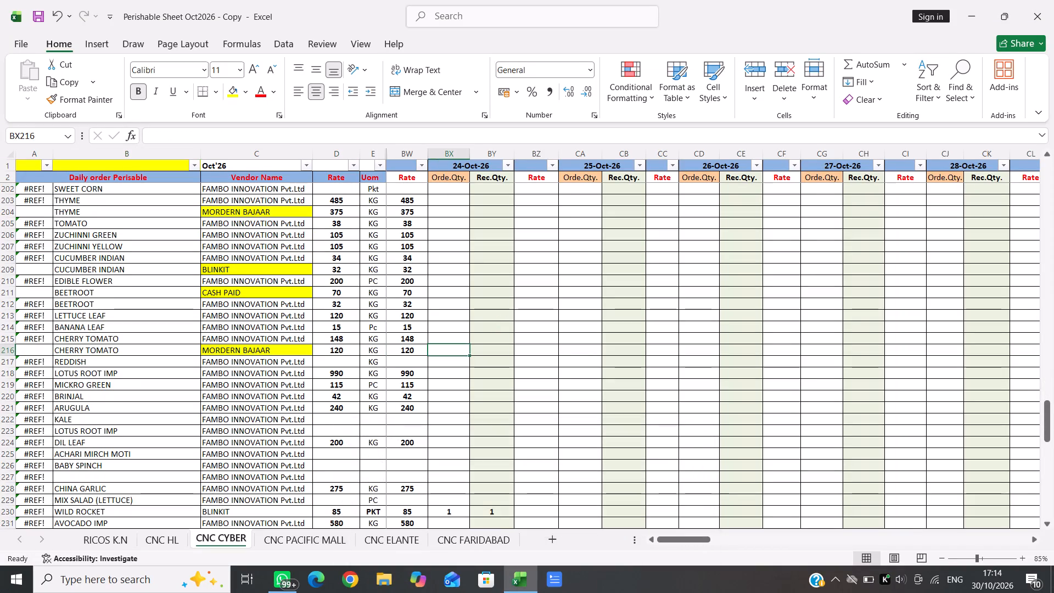
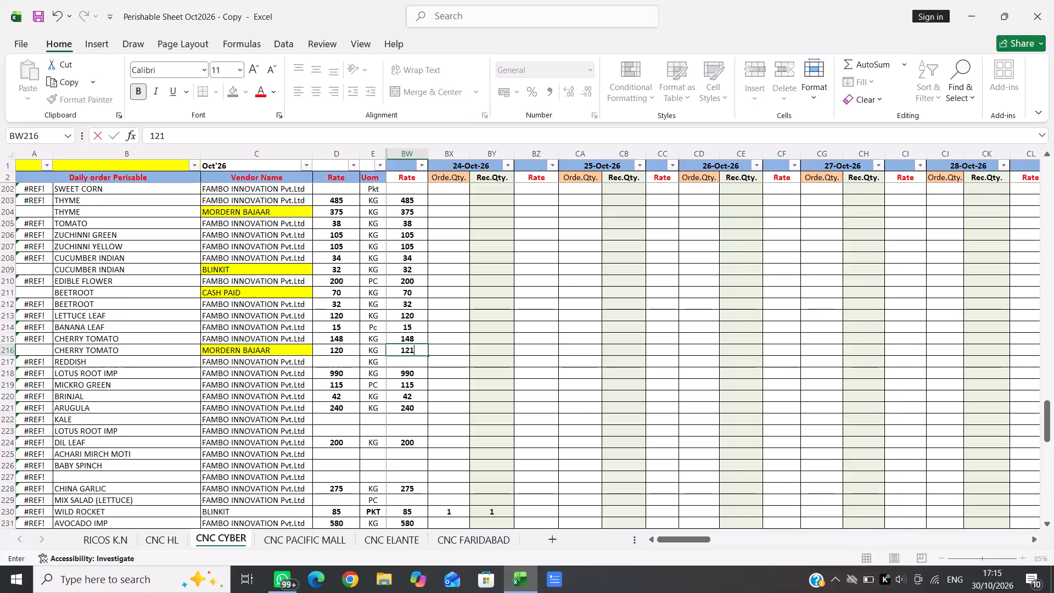
Commit the rate of 121 for the MORDERN BAJAAR cherry tomato row and enter 1 as its 24-Oct-26 order quantity.
{"action": "key", "text": "Right"}
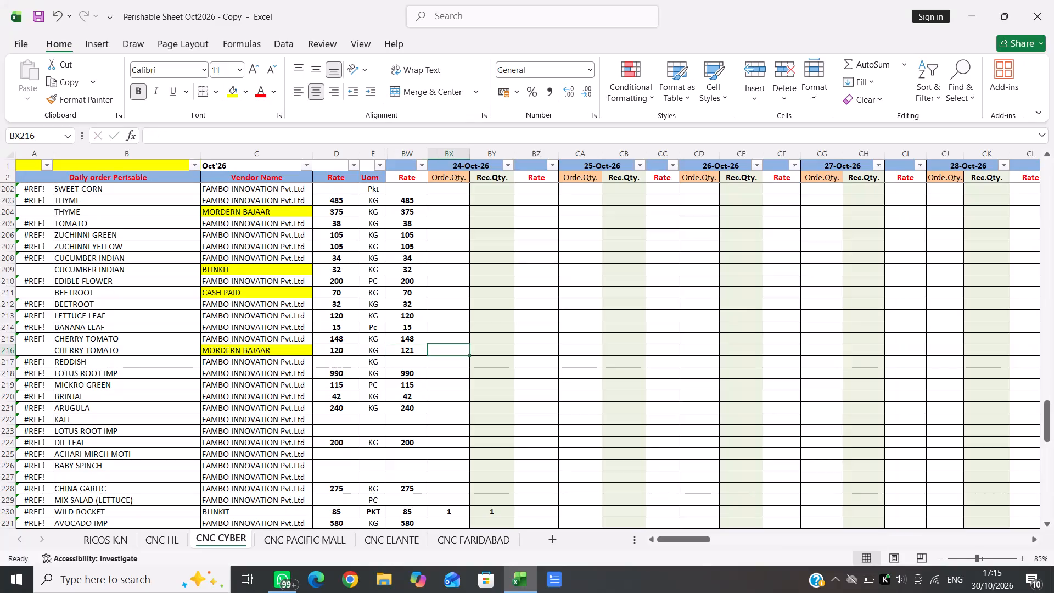
{"action": "key", "text": "1"}
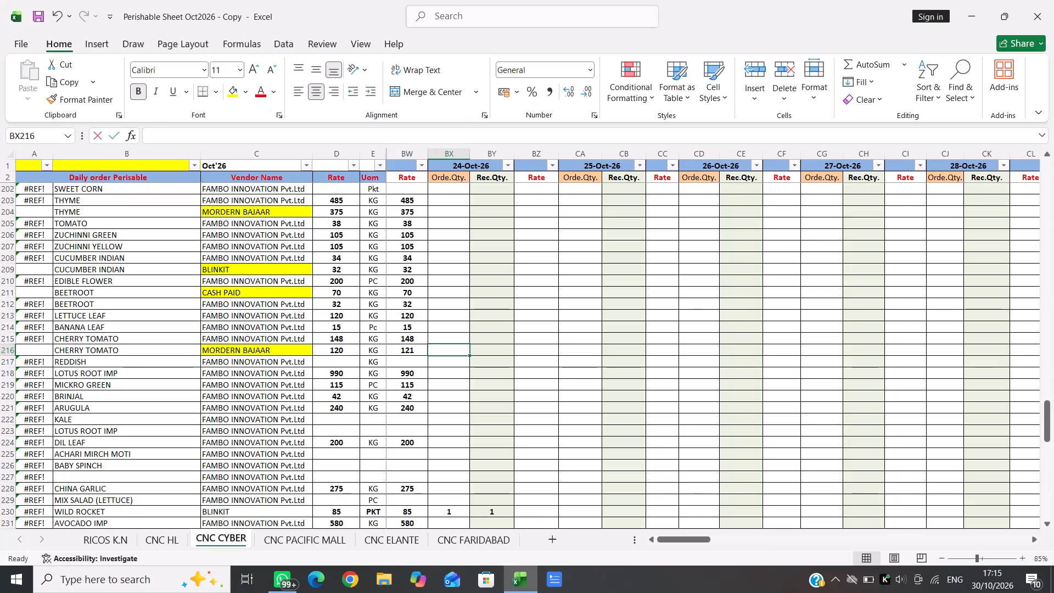
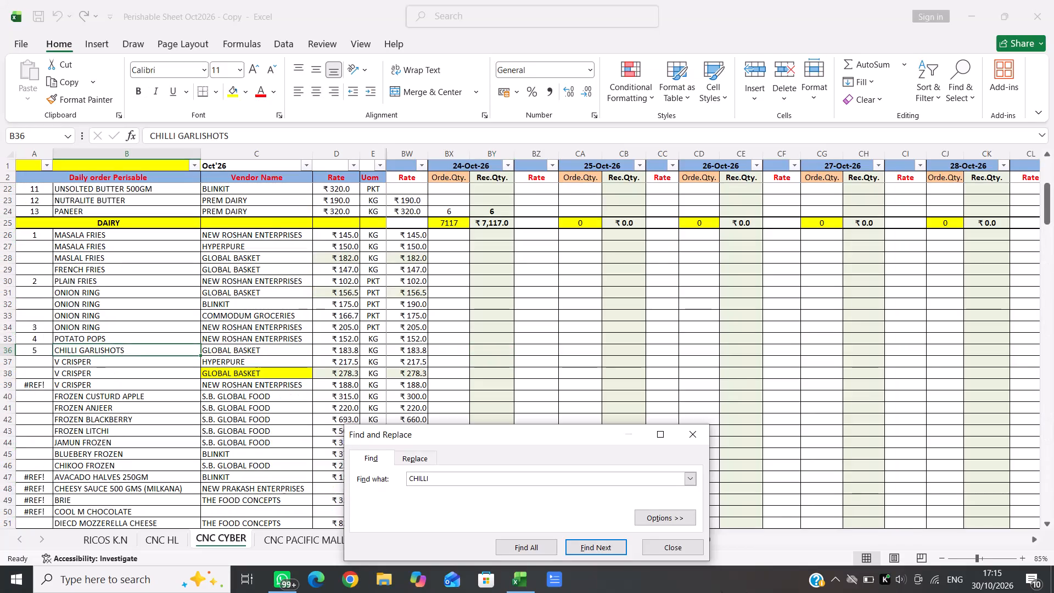
Search the sheet for the next CHILLI entry and select the 24-Oct-26 order quantity cell of the MORDERN BAJAAR CHILLI GREEN row.
{"action": "left_click", "coordinate": [691, 432]}
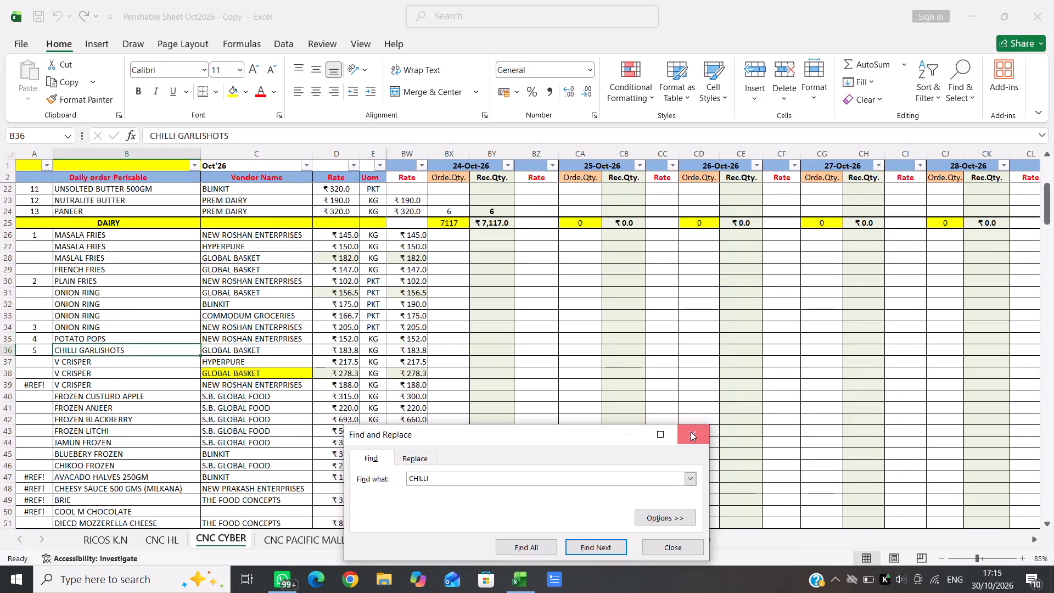
{"action": "key", "text": "ctrl+f"}
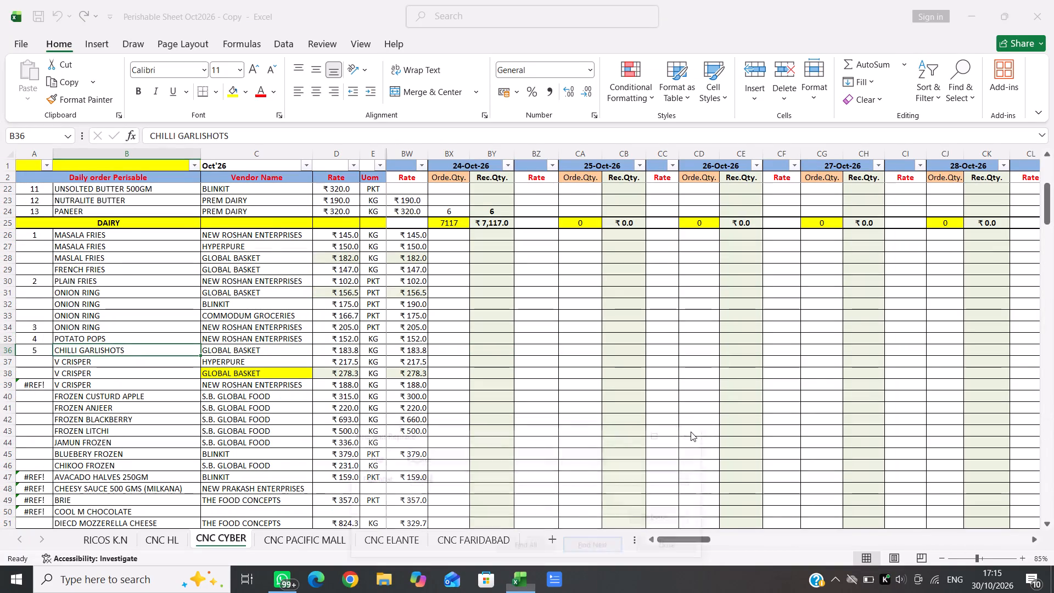
{"action": "key", "text": "Return"}
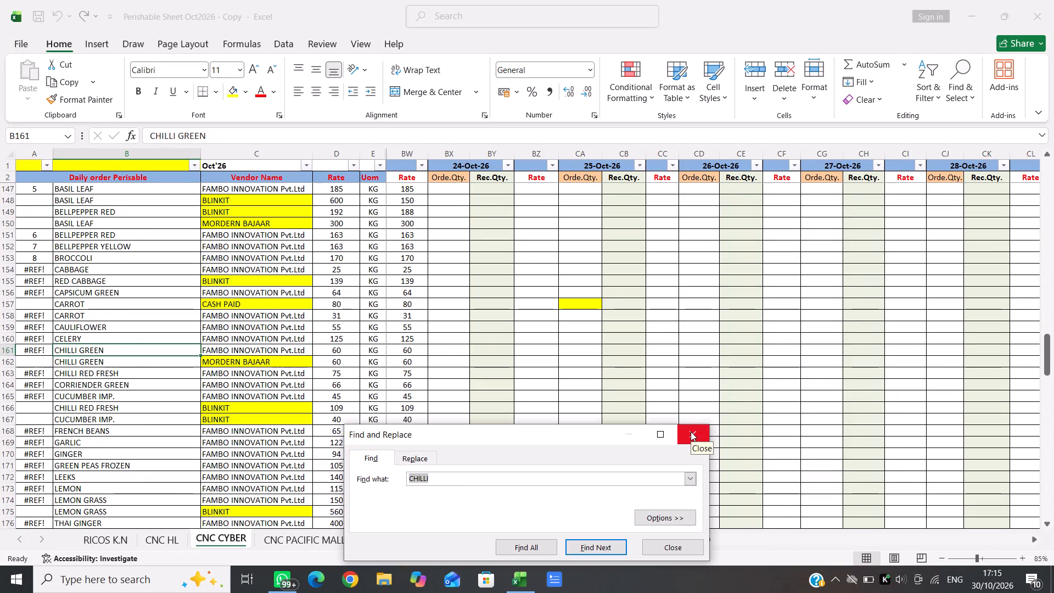
{"action": "key", "text": "Down"}
{"action": "key", "text": "Right"}
{"action": "left_click", "coordinate": [691, 432]}
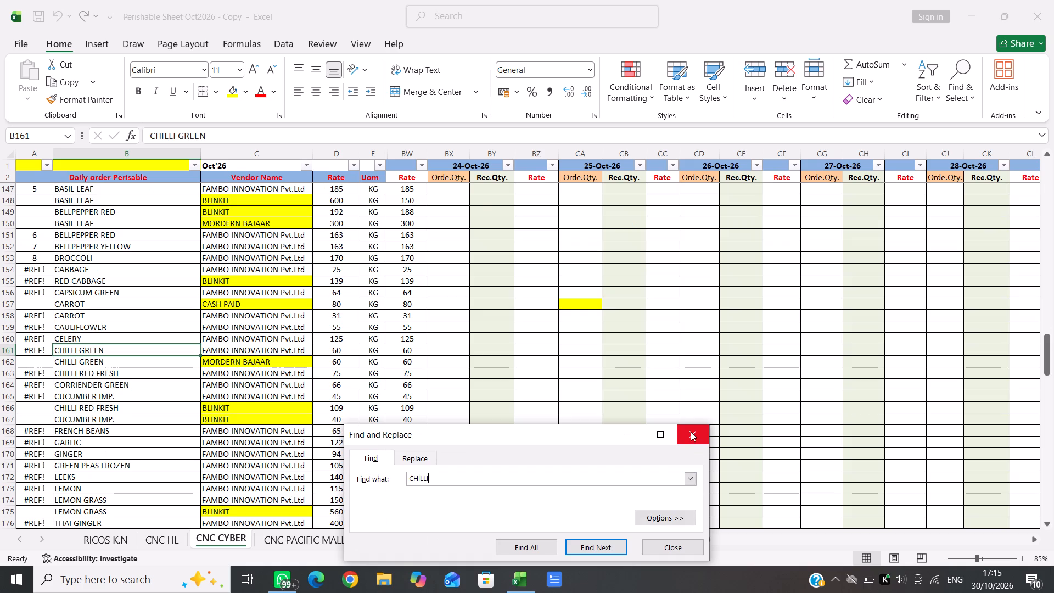
{"action": "left_click", "coordinate": [691, 432]}
{"action": "left_click", "coordinate": [691, 432]}
{"action": "key", "text": "Down"}
{"action": "key", "text": "Right"}
{"action": "key", "text": "Right"}
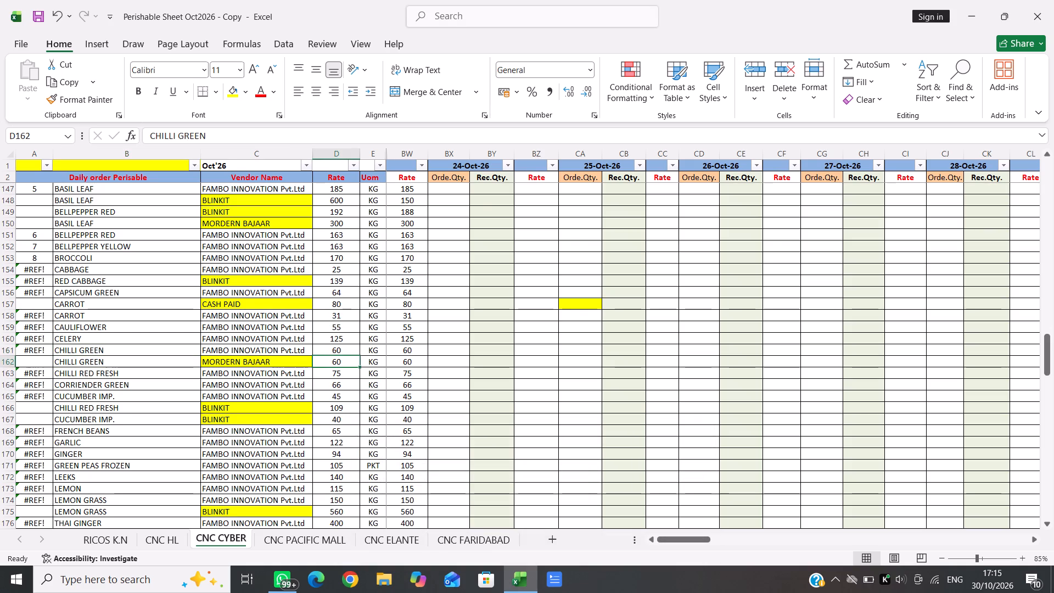
{"action": "key", "text": "Right"}
{"action": "key", "text": "Right"}
{"action": "key", "text": "Right"}
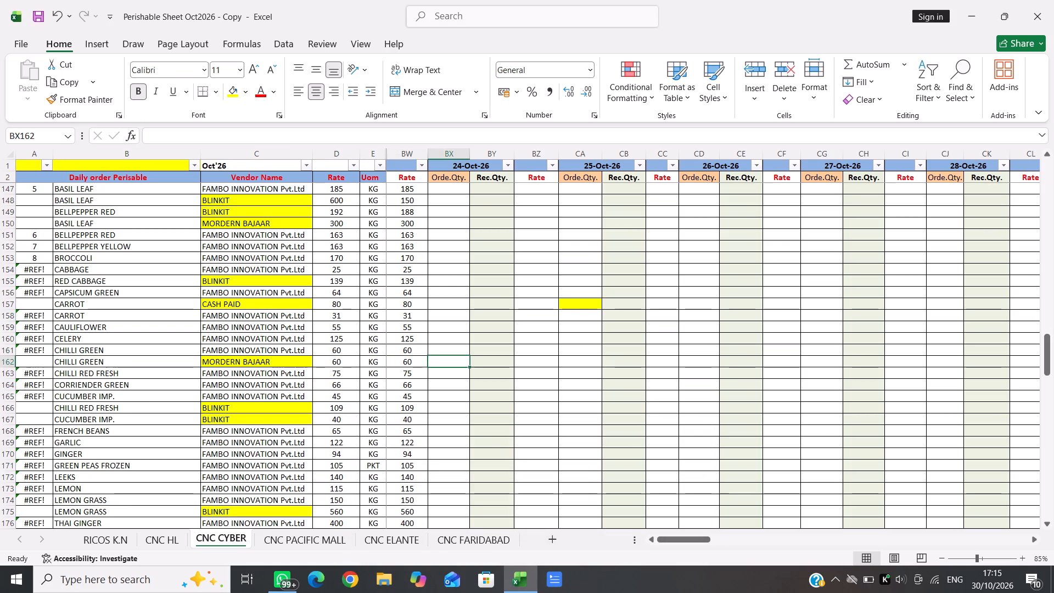
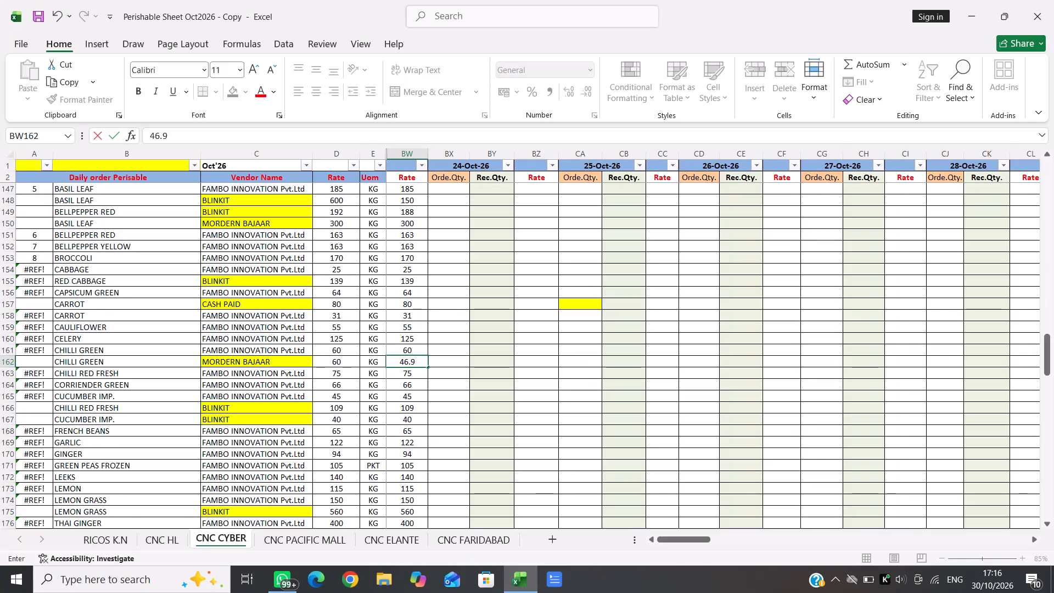
Set the 24-Oct-26 rate of the MORDERN BAJAAR CHILLI GREEN row to 46.92.
{"action": "key", "text": "Right"}
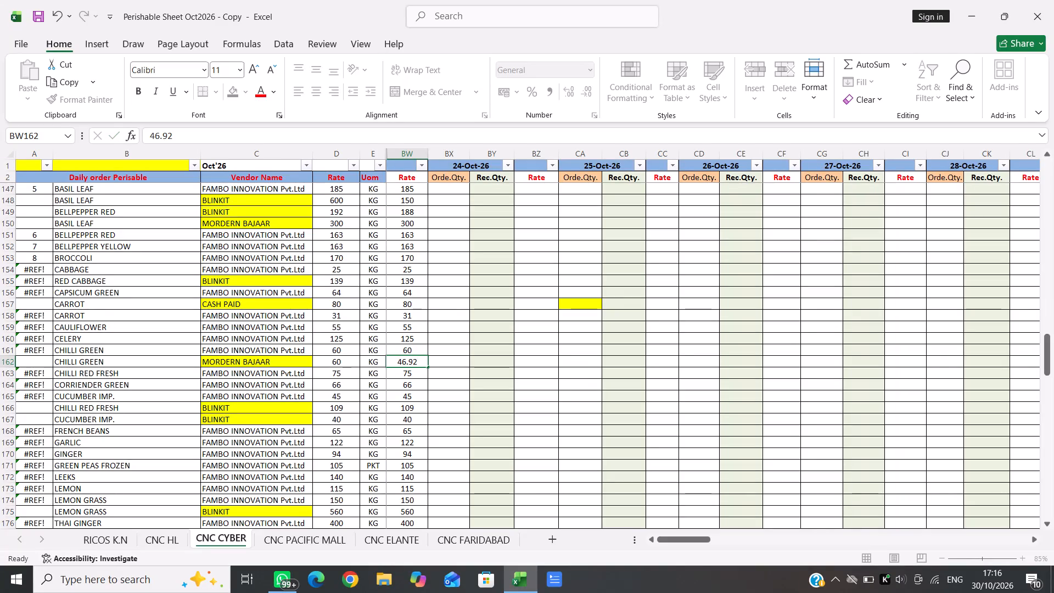
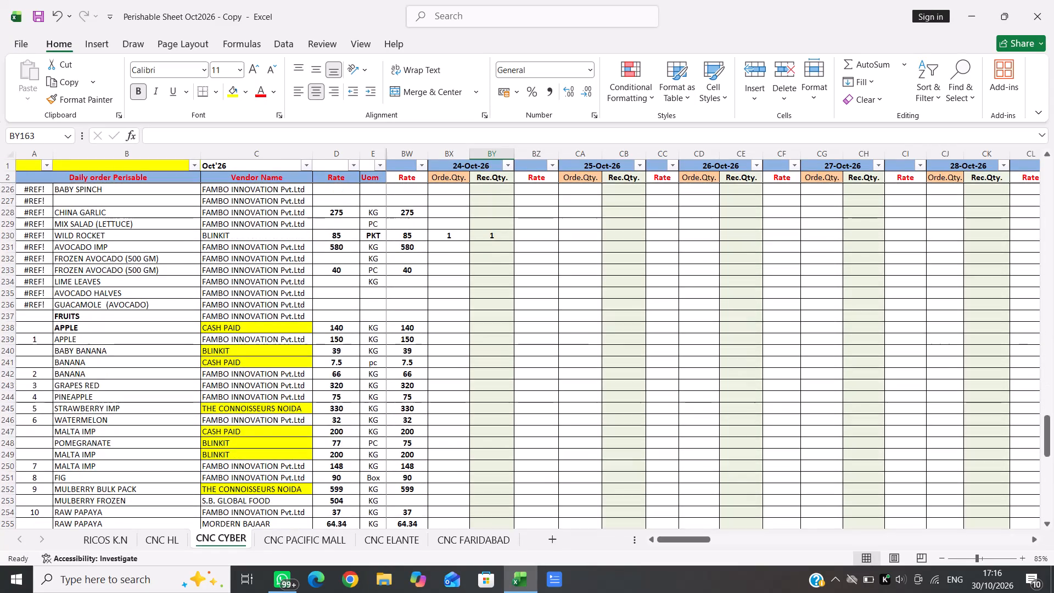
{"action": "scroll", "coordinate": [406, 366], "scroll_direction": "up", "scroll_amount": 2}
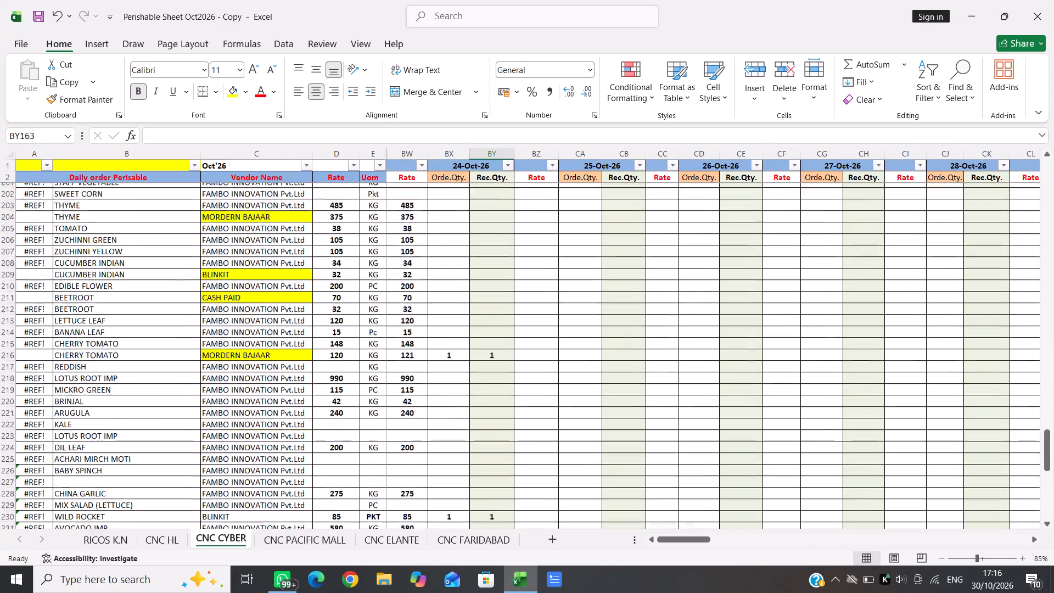
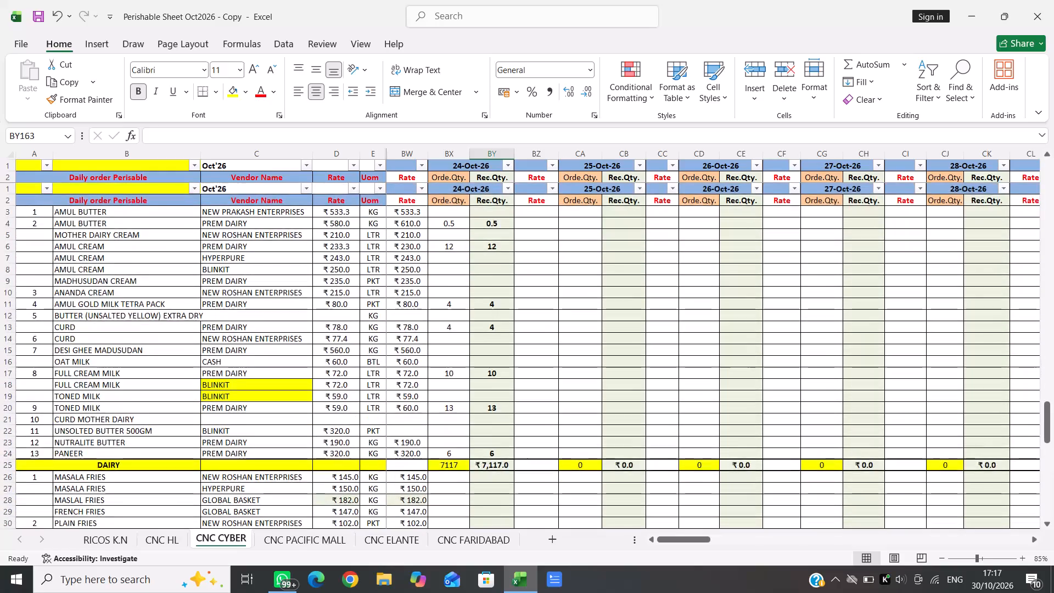
Hide the 24-Oct-26 order and received quantity columns, BX and BY.
{"action": "left_click", "coordinate": [451, 152]}
{"action": "key", "text": "shift+Right"}
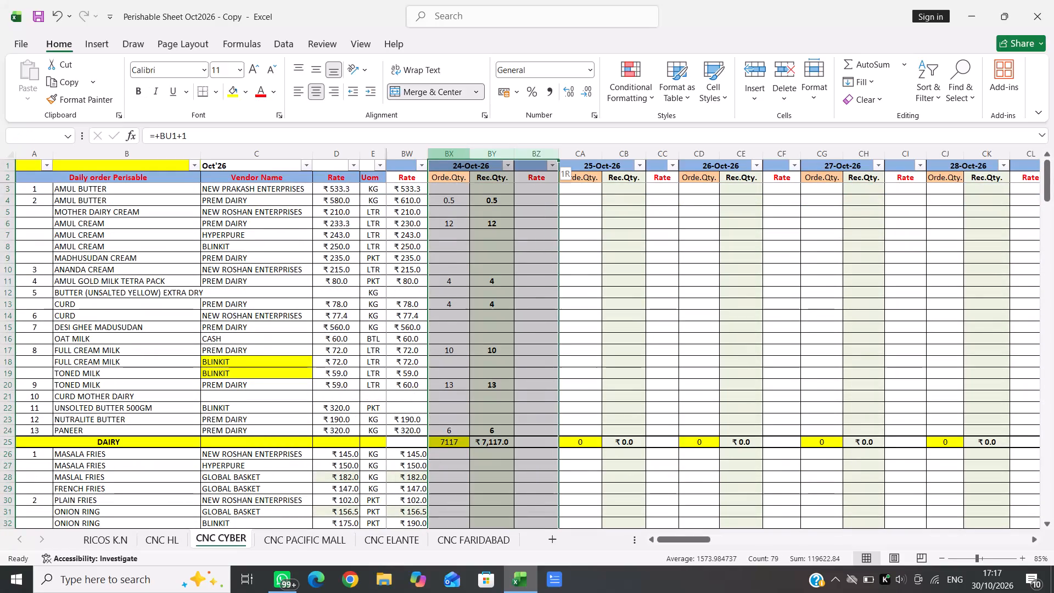
{"action": "key", "text": "shift+Left"}
{"action": "right_click", "coordinate": [451, 152]}
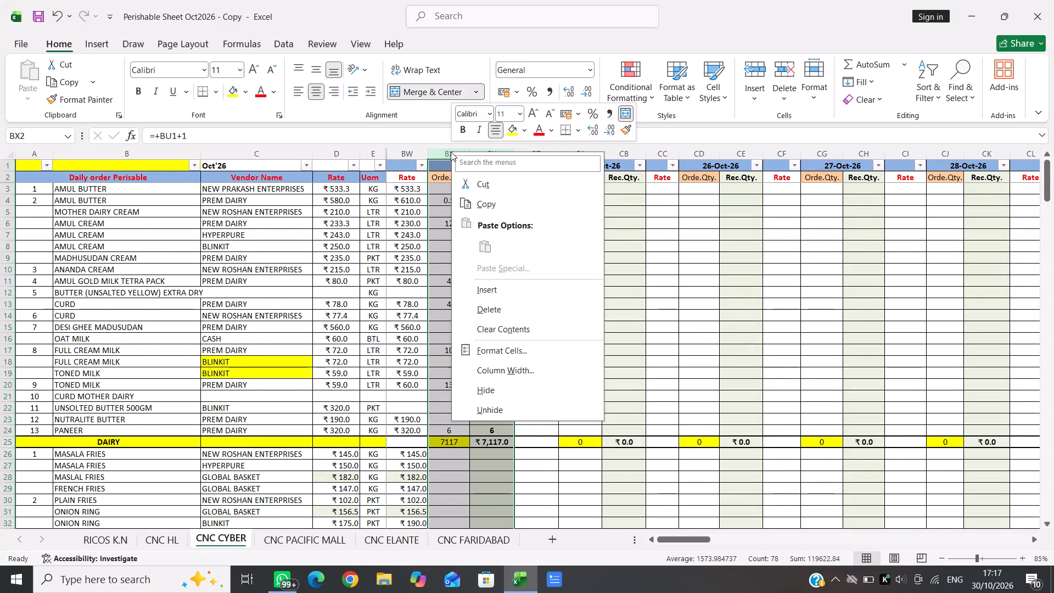
{"action": "left_click", "coordinate": [495, 396]}
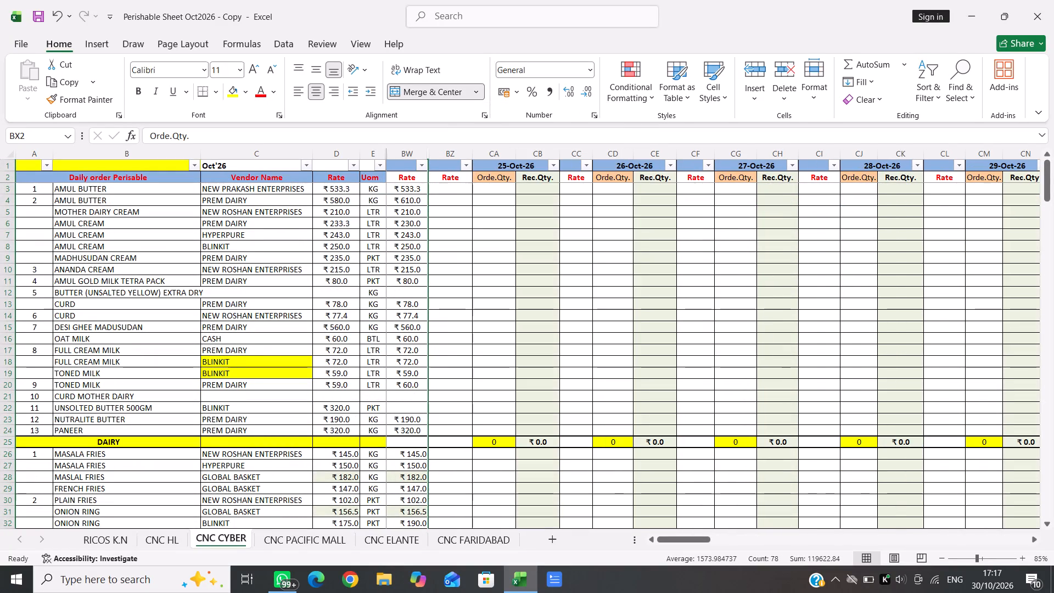
Copy the dairy rates in BW3:BW24 into the 25-Oct-26 Rate column, starting at BZ3.
{"action": "scroll", "coordinate": [403, 195], "scroll_direction": "up", "scroll_amount": 1}
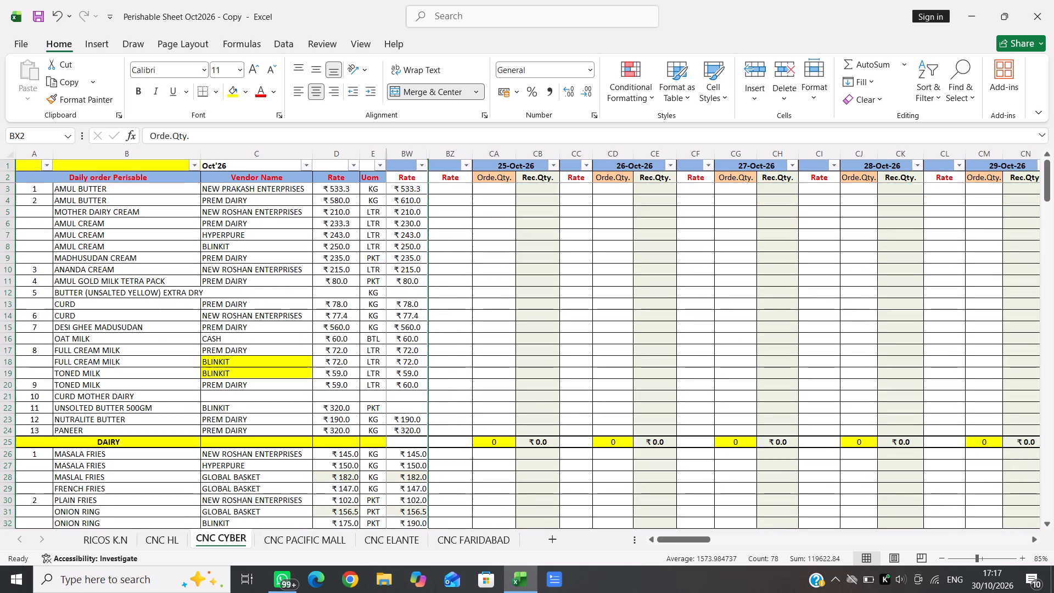
{"action": "left_click", "coordinate": [408, 187]}
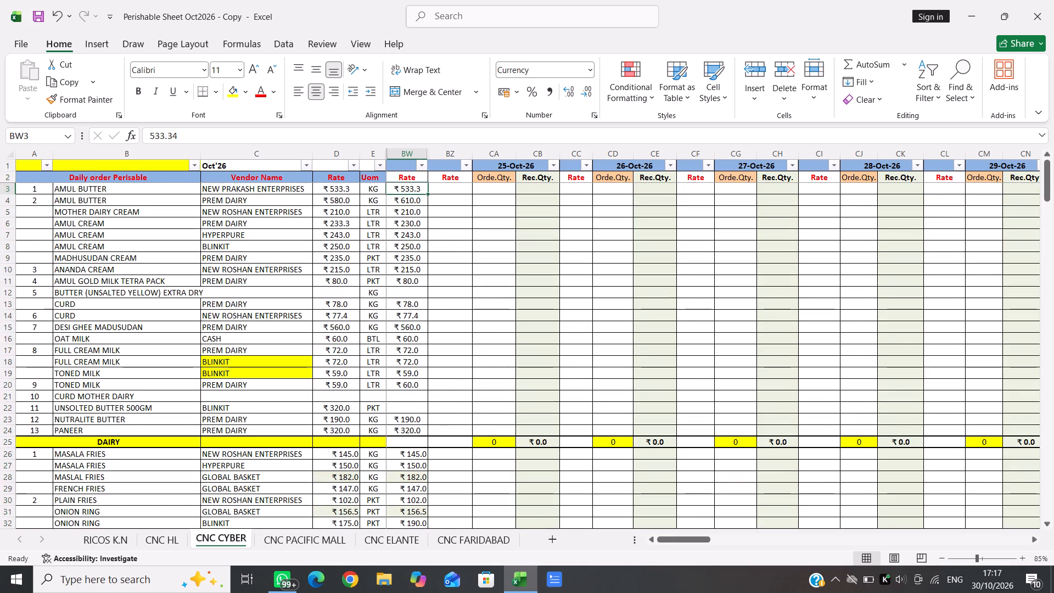
{"action": "key", "text": "shift+Down"}
{"action": "key", "text": "shift+Down"}
{"action": "key", "text": "shift+Down"}
{"action": "key", "text": "shift+Down"}
{"action": "key", "text": "shift+Down"}
{"action": "key", "text": "shift+Down"}
{"action": "key", "text": "shift+Down"}
{"action": "key", "text": "shift+Down"}
{"action": "key", "text": "shift+Down"}
{"action": "key", "text": "shift+Down"}
{"action": "key", "text": "shift+Down"}
{"action": "key", "text": "shift+Down"}
{"action": "key", "text": "shift+Down"}
{"action": "key", "text": "shift+Down"}
{"action": "key", "text": "shift+Down"}
{"action": "key", "text": "shift+Down"}
{"action": "key", "text": "shift+Down"}
{"action": "key", "text": "shift+Down"}
{"action": "key", "text": "shift+Down"}
{"action": "key", "text": "shift+Down"}
{"action": "key", "text": "shift+Down"}
{"action": "key", "text": "shift+Down"}
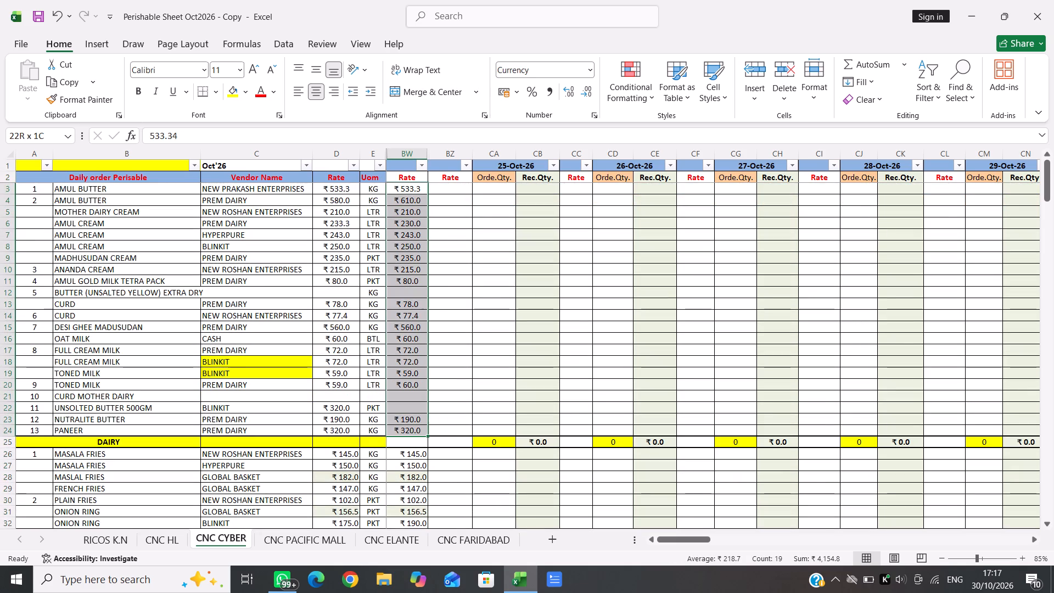
{"action": "key", "text": "ctrl+c"}
{"action": "key", "text": "Right"}
{"action": "key", "text": "Return"}
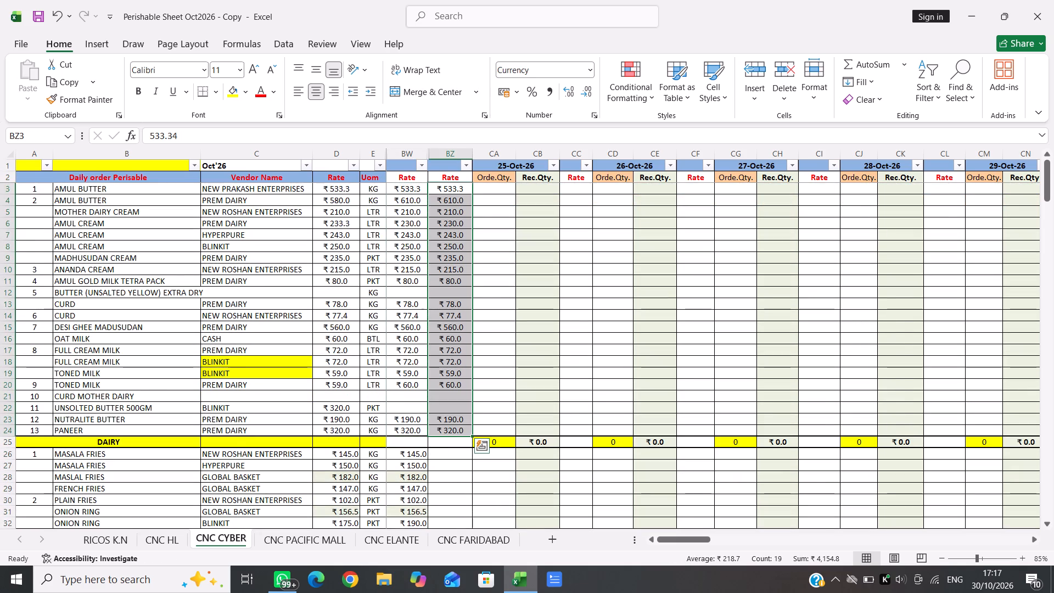
Copy the fries and cheese rates in BW26:BW81 into the 25-Oct-26 Rate column, starting at BZ26.
{"action": "scroll", "coordinate": [479, 329], "scroll_direction": "down", "scroll_amount": 1}
{"action": "left_click", "coordinate": [419, 306]}
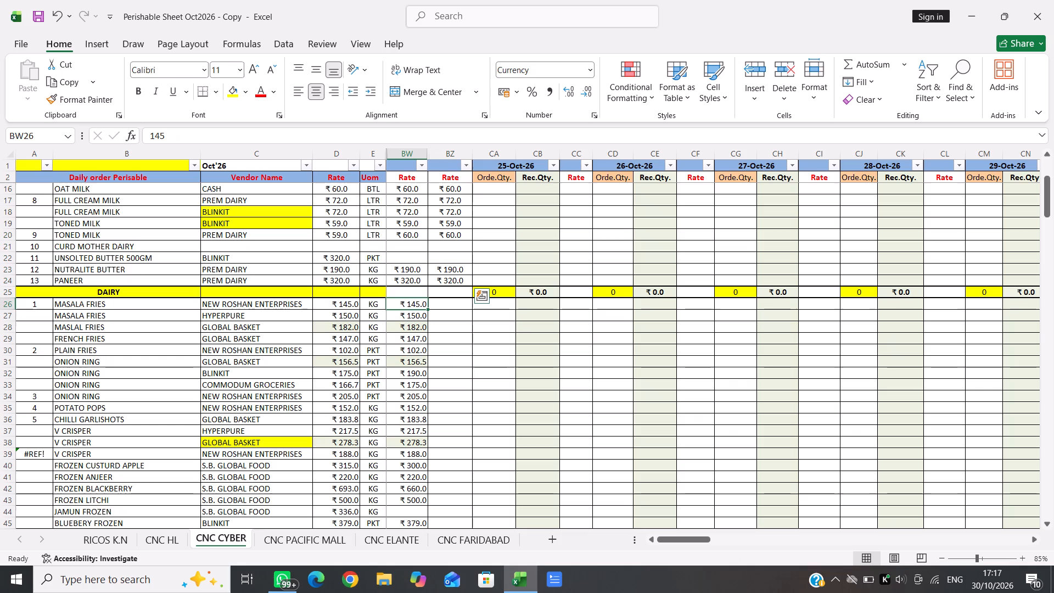
{"action": "key", "text": "shift+Down"}
{"action": "key", "text": "shift+Down"}
{"action": "key", "text": "shift+Down"}
{"action": "key", "text": "shift+Down"}
{"action": "key", "text": "shift+Down"}
{"action": "key", "text": "shift+Down"}
{"action": "key", "text": "shift+Down"}
{"action": "key", "text": "shift+Down"}
{"action": "key", "text": "shift+Down"}
{"action": "key", "text": "shift+Down"}
{"action": "key", "text": "shift+Down"}
{"action": "key", "text": "shift+Down"}
{"action": "key", "text": "shift+Down"}
{"action": "key", "text": "shift+Down"}
{"action": "key", "text": "shift+Down"}
{"action": "key", "text": "shift+Down"}
{"action": "key", "text": "shift+Down"}
{"action": "key", "text": "shift+Down"}
{"action": "key", "text": "shift+Down"}
{"action": "key", "text": "shift+Down"}
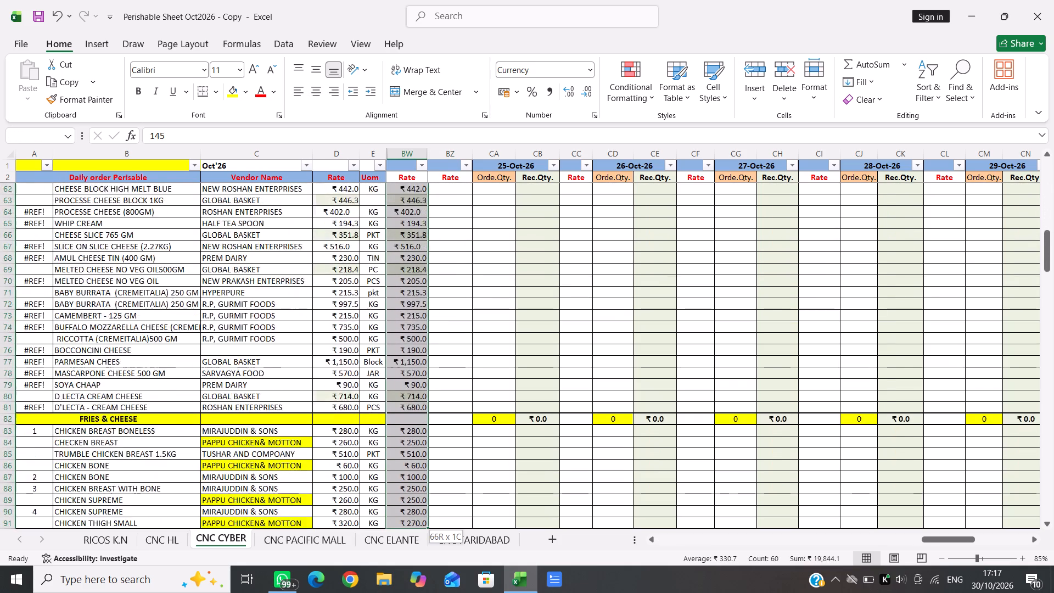
{"action": "key", "text": "shift+Up"}
{"action": "key", "text": "shift+Up"}
{"action": "key", "text": "shift+Up"}
{"action": "key", "text": "shift+Up"}
{"action": "key", "text": "shift+Up"}
{"action": "key", "text": "shift+Up"}
{"action": "key", "text": "shift+Up"}
{"action": "key", "text": "shift+Up"}
{"action": "key", "text": "shift+Up"}
{"action": "key", "text": "shift+Up"}
{"action": "key", "text": "shift+Up"}
{"action": "key", "text": "shift+Up"}
{"action": "key", "text": "shift+Up"}
{"action": "key", "text": "shift+Up"}
{"action": "key", "text": "shift+Up"}
{"action": "key", "text": "shift+Up"}
{"action": "key", "text": "shift+Up"}
{"action": "key", "text": "shift+Up"}
{"action": "key", "text": "shift+Up"}
{"action": "key", "text": "shift+Up"}
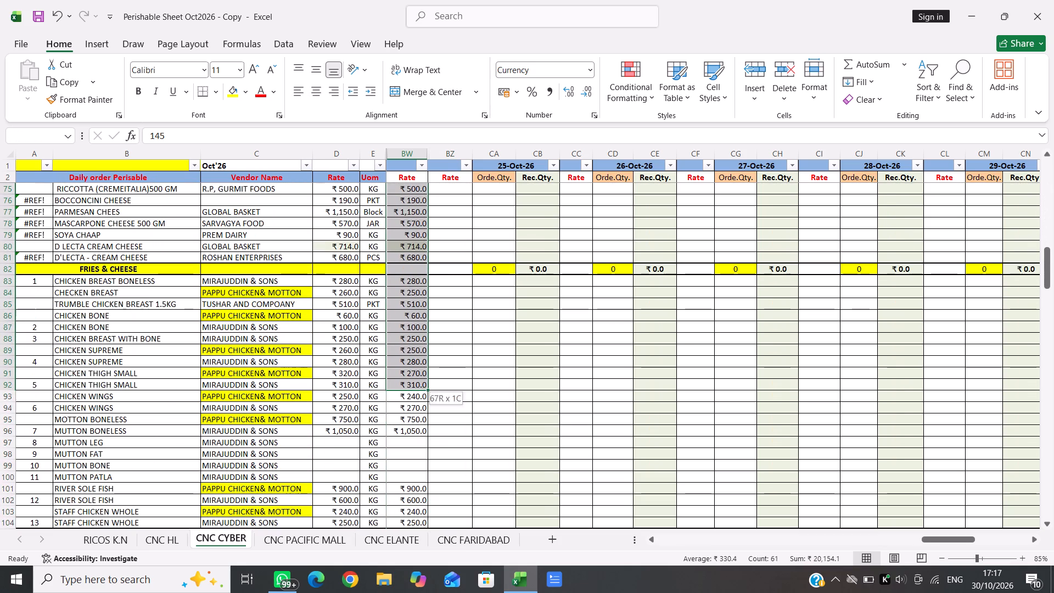
{"action": "key", "text": "shift+Down"}
{"action": "key", "text": "ctrl+c"}
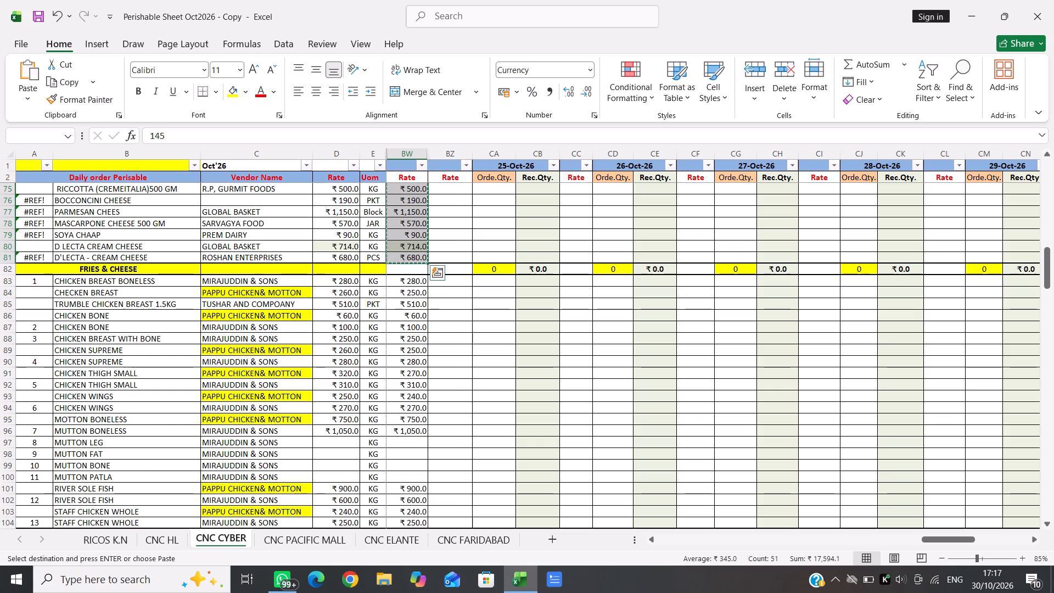
{"action": "key", "text": "Right"}
{"action": "key", "text": "Return"}
Copy the butchery rates in BW83:BW104 into the 25-Oct-26 Rate column, starting at BZ83.
{"action": "scroll", "coordinate": [475, 388], "scroll_direction": "down", "scroll_amount": 5}
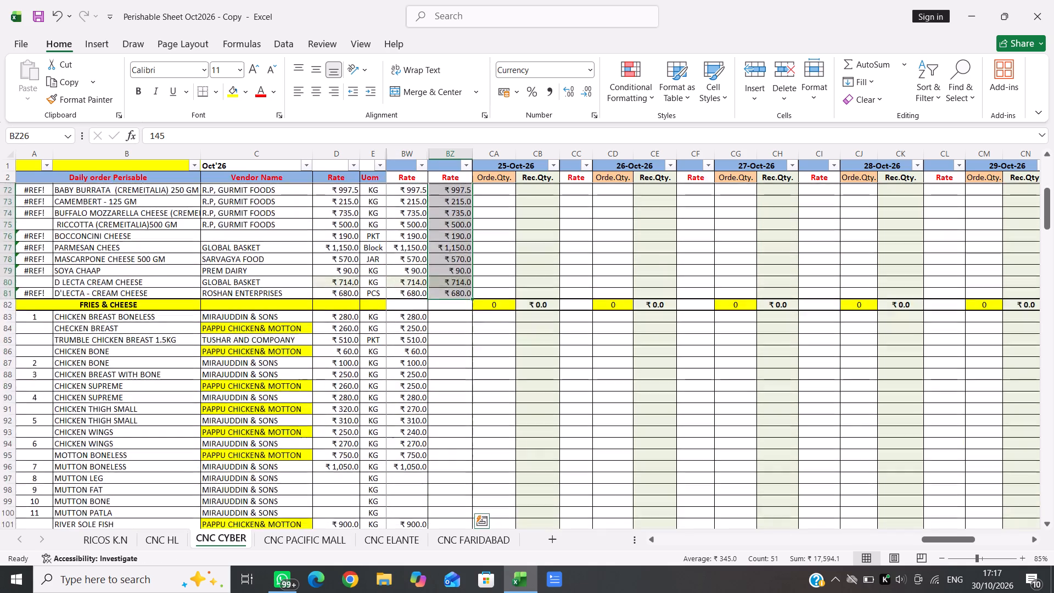
{"action": "left_click", "coordinate": [410, 260]}
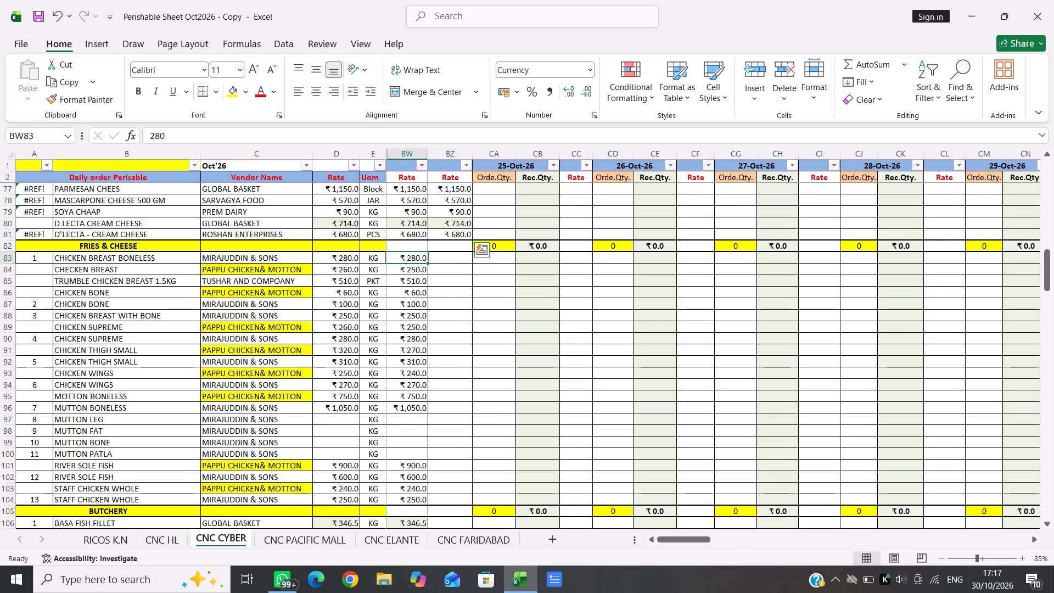
{"action": "key", "text": "shift+Down"}
{"action": "key", "text": "shift+Down"}
{"action": "key", "text": "shift+Down"}
{"action": "key", "text": "shift+Down"}
{"action": "key", "text": "shift+Down"}
{"action": "key", "text": "shift+Down"}
{"action": "key", "text": "shift+Down"}
{"action": "key", "text": "shift+Down"}
{"action": "key", "text": "shift+Down"}
{"action": "key", "text": "shift+Down"}
{"action": "key", "text": "shift+Down"}
{"action": "key", "text": "shift+Down"}
{"action": "key", "text": "shift+Down"}
{"action": "key", "text": "shift+Down"}
{"action": "key", "text": "shift+Down"}
{"action": "key", "text": "shift+Down"}
{"action": "key", "text": "shift+Down"}
{"action": "key", "text": "shift+Down"}
{"action": "key", "text": "shift+Down"}
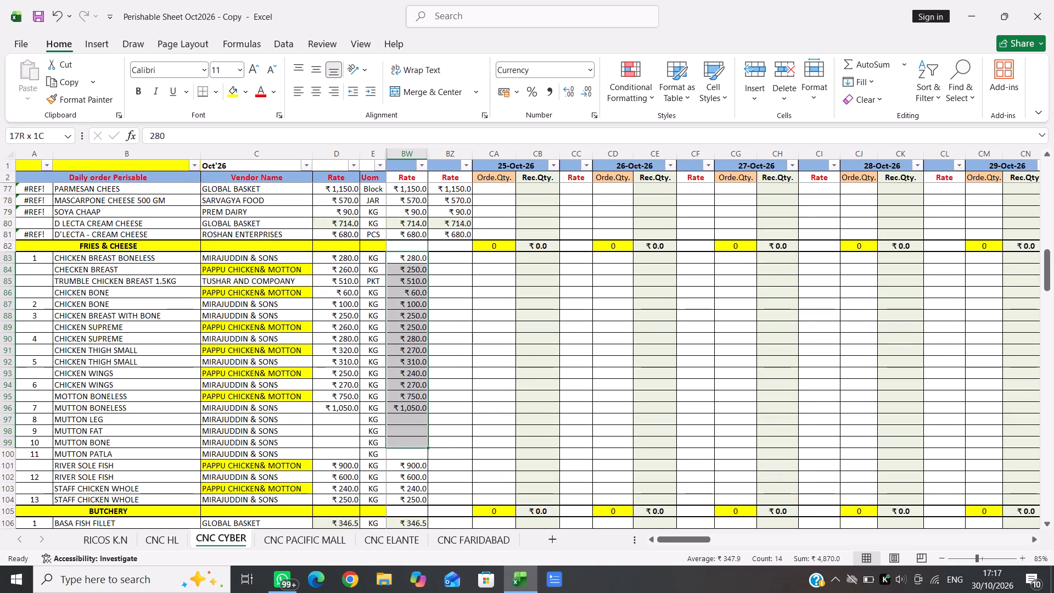
{"action": "key", "text": "shift+Down"}
{"action": "key", "text": "shift+Down"}
{"action": "key", "text": "shift+Down"}
{"action": "key", "text": "ctrl+c"}
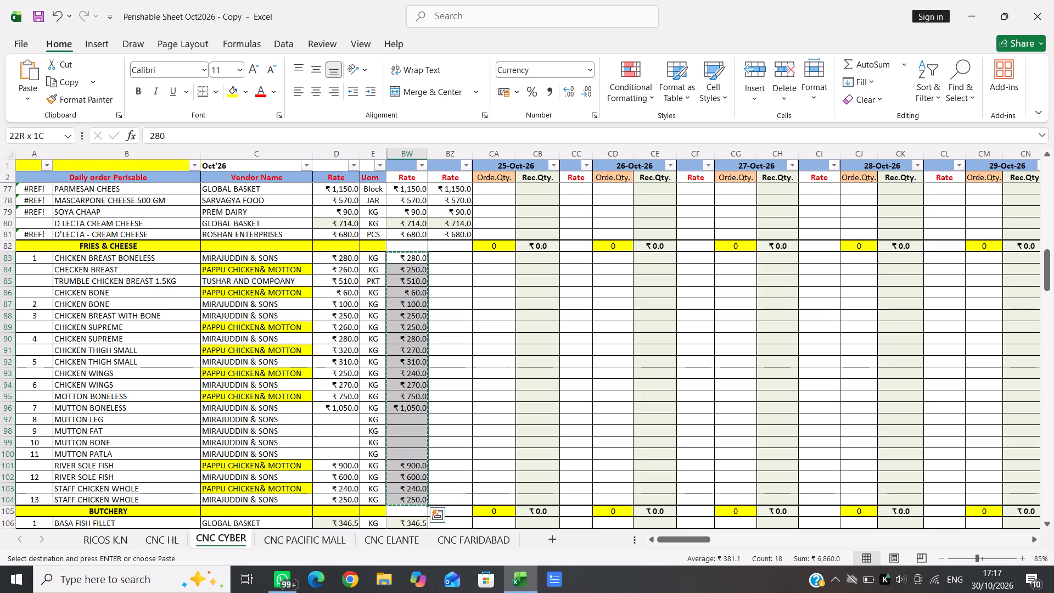
{"action": "key", "text": "Right"}
{"action": "key", "text": "Return"}
Copy the sea food and cold cut rates in BW106:BW118 into the 25-Oct-26 Rate column, starting at BZ106.
{"action": "scroll", "coordinate": [475, 338], "scroll_direction": "down", "scroll_amount": 1}
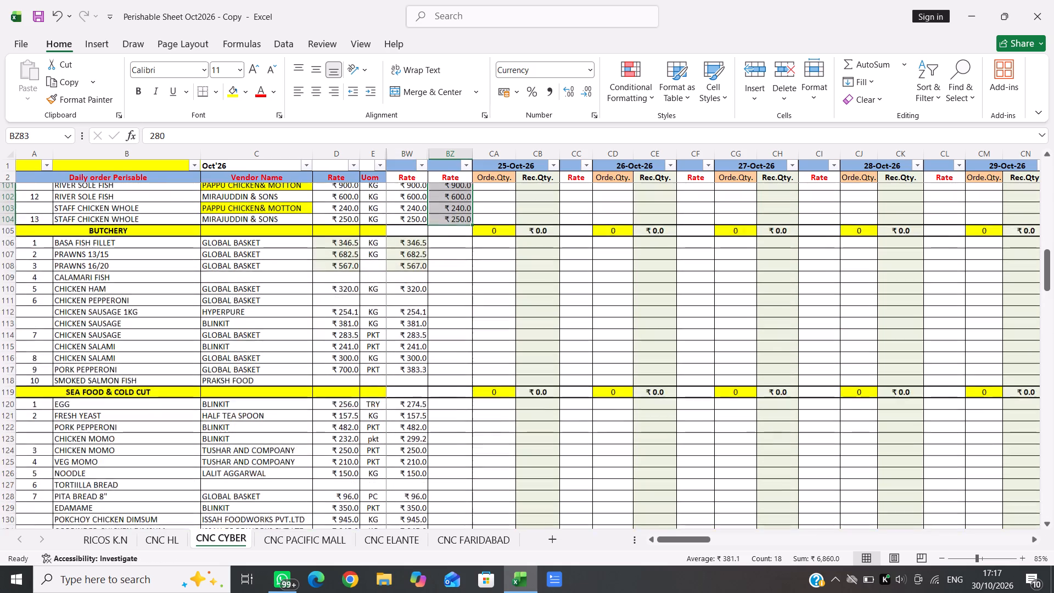
{"action": "scroll", "coordinate": [475, 338], "scroll_direction": "down", "scroll_amount": 1}
{"action": "left_click", "coordinate": [401, 258]}
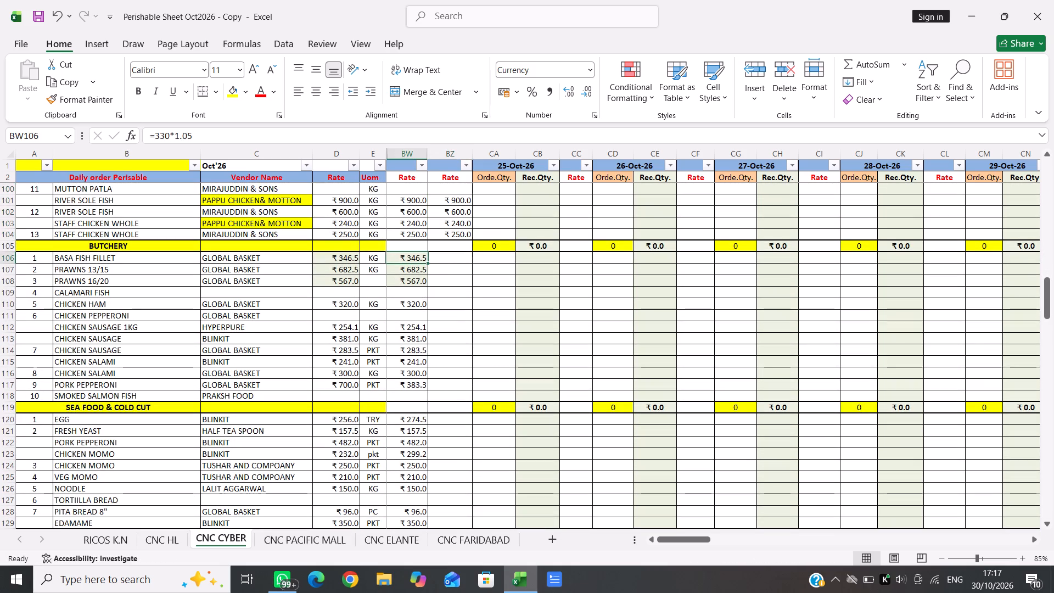
{"action": "key", "text": "shift+Down"}
{"action": "key", "text": "shift+Down"}
{"action": "key", "text": "shift+Down"}
{"action": "key", "text": "shift+Down"}
{"action": "key", "text": "shift+Down"}
{"action": "key", "text": "shift+Down"}
{"action": "key", "text": "shift+Down"}
{"action": "key", "text": "shift+Down"}
{"action": "key", "text": "shift+Down"}
{"action": "key", "text": "shift+Down"}
{"action": "key", "text": "shift+Down"}
{"action": "key", "text": "shift+Down"}
{"action": "key", "text": "shift+Down"}
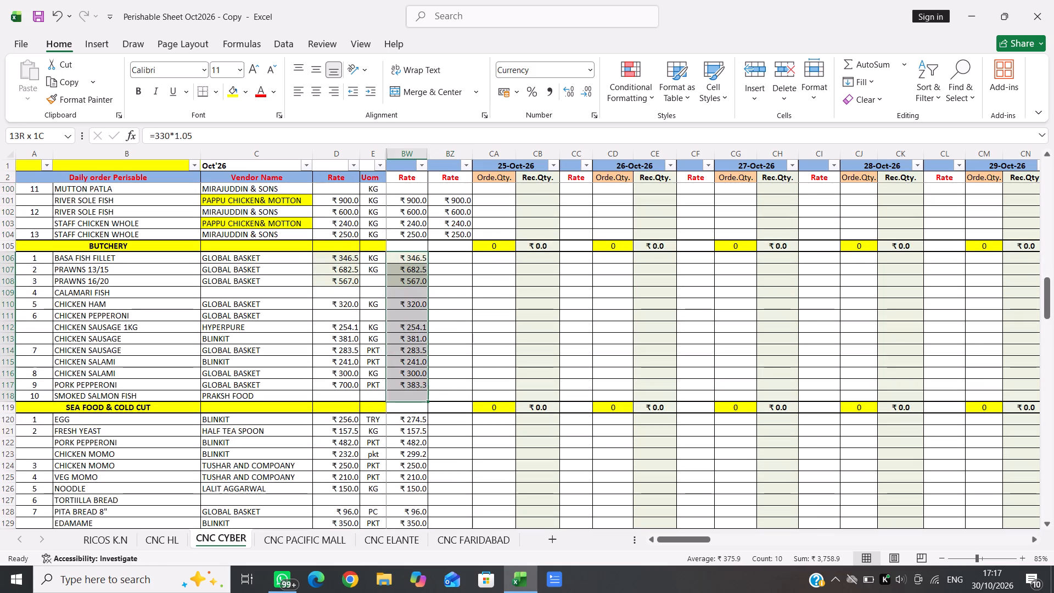
{"action": "key", "text": "ctrl+c"}
{"action": "key", "text": "Right"}
{"action": "key", "text": "Return"}
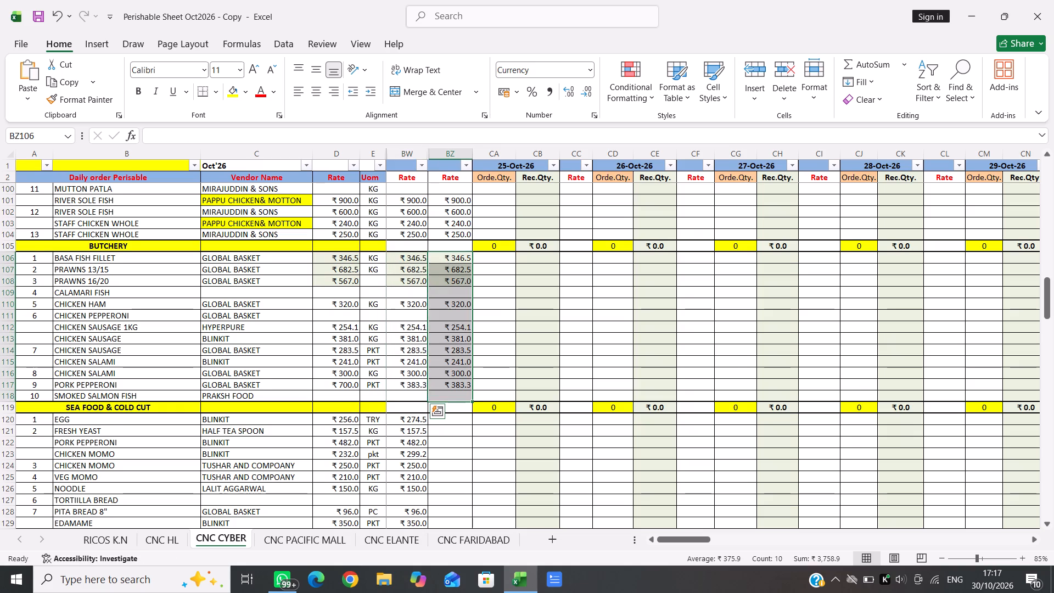
Copy the frozen item rates in BW120:BW137 into the 25-Oct-26 Rate column, starting at BZ120.
{"action": "scroll", "coordinate": [473, 387], "scroll_direction": "down", "scroll_amount": 1}
{"action": "left_click", "coordinate": [416, 279]}
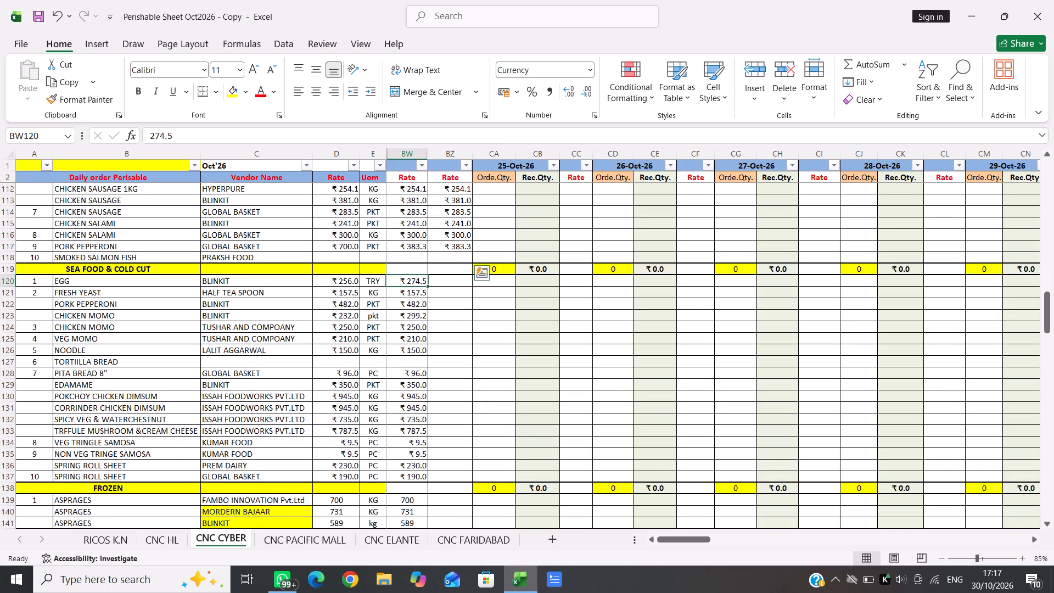
{"action": "key", "text": "shift+Down"}
{"action": "key", "text": "shift+Down"}
{"action": "key", "text": "shift+Down"}
{"action": "key", "text": "shift+Down"}
{"action": "key", "text": "shift+Down"}
{"action": "key", "text": "shift+Down"}
{"action": "key", "text": "shift+Down"}
{"action": "key", "text": "shift+Down"}
{"action": "key", "text": "shift+Down"}
{"action": "key", "text": "shift+Down"}
{"action": "key", "text": "shift+Down"}
{"action": "key", "text": "shift+Down"}
{"action": "key", "text": "shift+Down"}
{"action": "key", "text": "shift+Down"}
{"action": "key", "text": "shift+Down"}
{"action": "key", "text": "shift+Down"}
{"action": "key", "text": "shift+Down"}
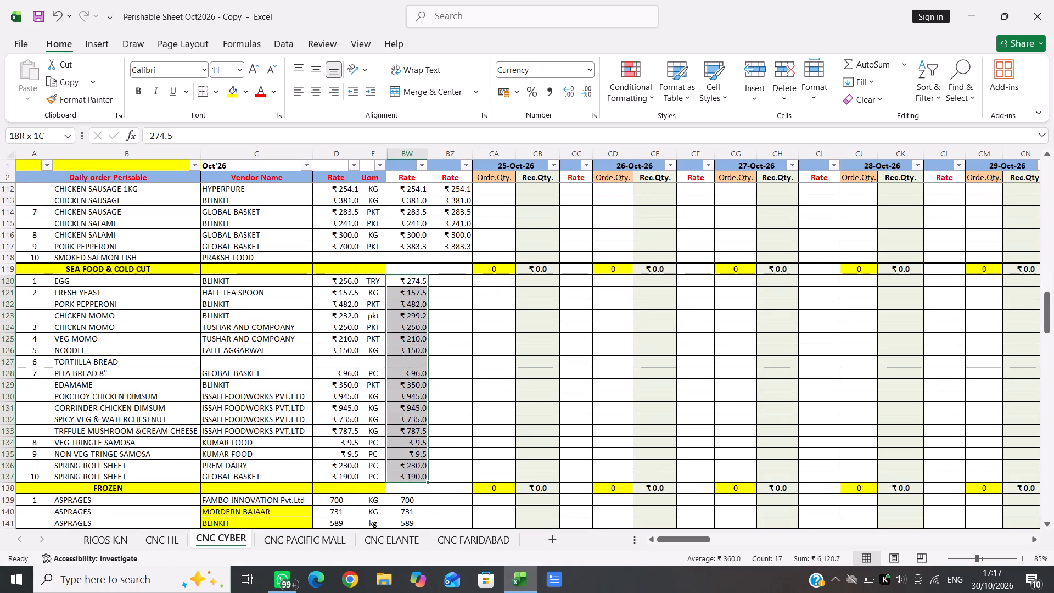
{"action": "key", "text": "ctrl+c"}
{"action": "key", "text": "Right"}
{"action": "key", "text": "Return"}
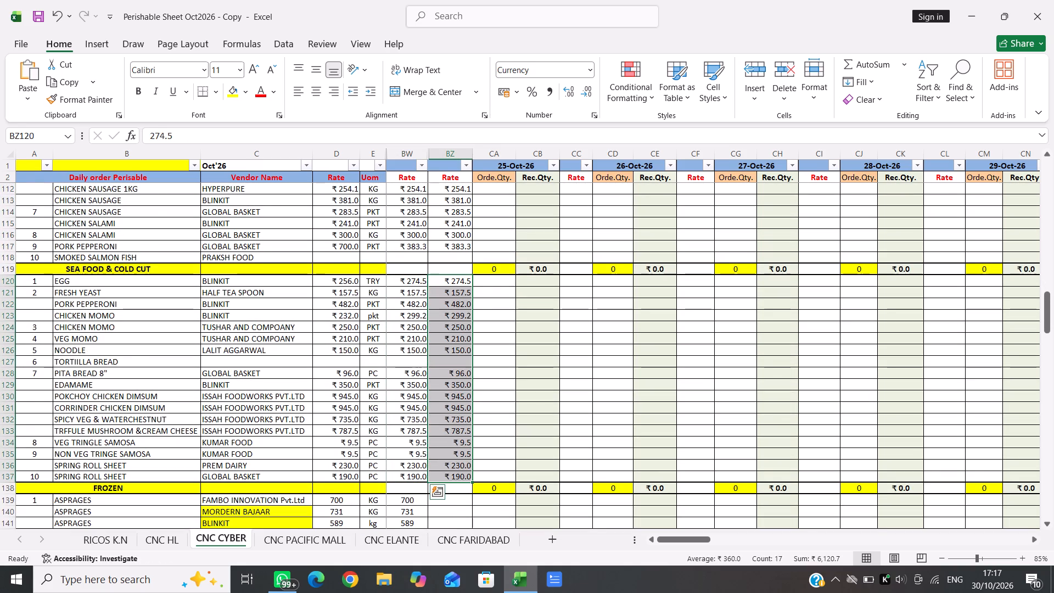
Copy the vegetable and fruit rates in BW139:BW259 into the 25-Oct-26 Rate column, starting at BZ139.
{"action": "scroll", "coordinate": [514, 412], "scroll_direction": "down", "scroll_amount": 2}
{"action": "left_click", "coordinate": [404, 307]}
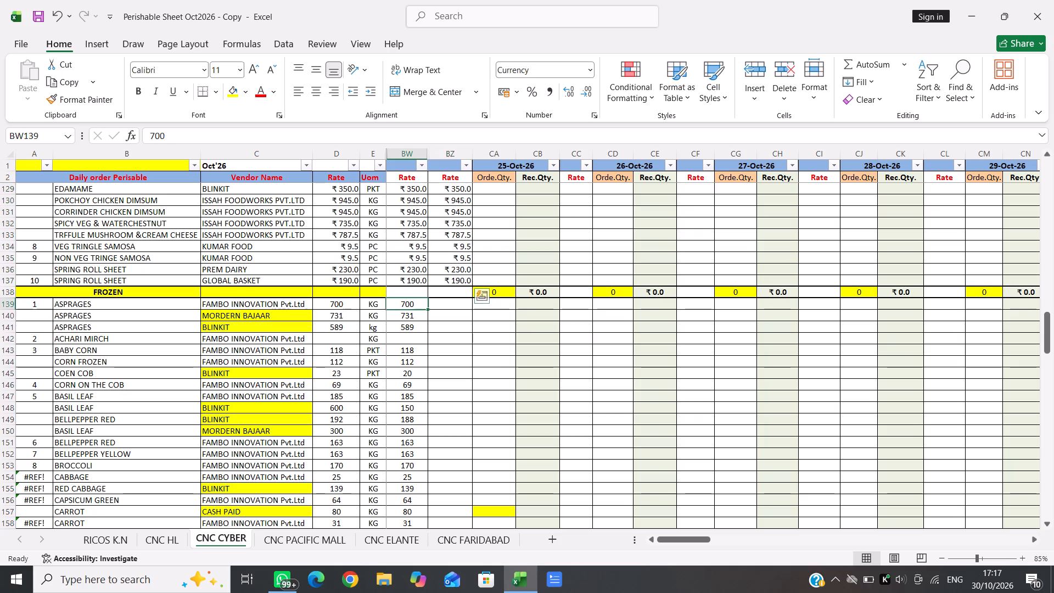
{"action": "key", "text": "shift+Down"}
{"action": "key", "text": "shift+Down"}
{"action": "key", "text": "shift+Down"}
{"action": "key", "text": "shift+Down"}
{"action": "key", "text": "shift+Down"}
{"action": "key", "text": "shift+Down"}
{"action": "key", "text": "shift+Down"}
{"action": "key", "text": "shift+Down"}
{"action": "key", "text": "shift+Down"}
{"action": "key", "text": "shift+Down"}
{"action": "key", "text": "shift+Down"}
{"action": "key", "text": "shift+Down"}
{"action": "key", "text": "shift+Down"}
{"action": "key", "text": "shift+Down"}
{"action": "key", "text": "shift+Down"}
{"action": "key", "text": "shift+Down"}
{"action": "key", "text": "shift+Down"}
{"action": "key", "text": "shift+Down"}
{"action": "key", "text": "shift+Down"}
{"action": "key", "text": "shift+Down"}
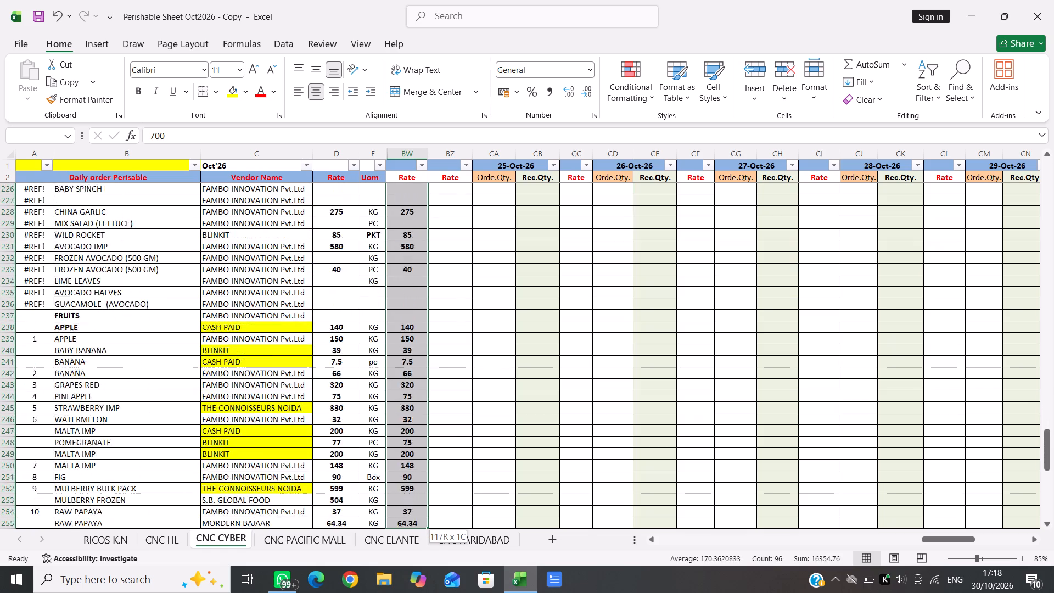
{"action": "key", "text": "shift+Up"}
{"action": "key", "text": "shift+Up"}
{"action": "key", "text": "shift+Up"}
{"action": "key", "text": "shift+Up"}
{"action": "key", "text": "shift+Up"}
{"action": "key", "text": "shift+Up"}
{"action": "key", "text": "shift+Up"}
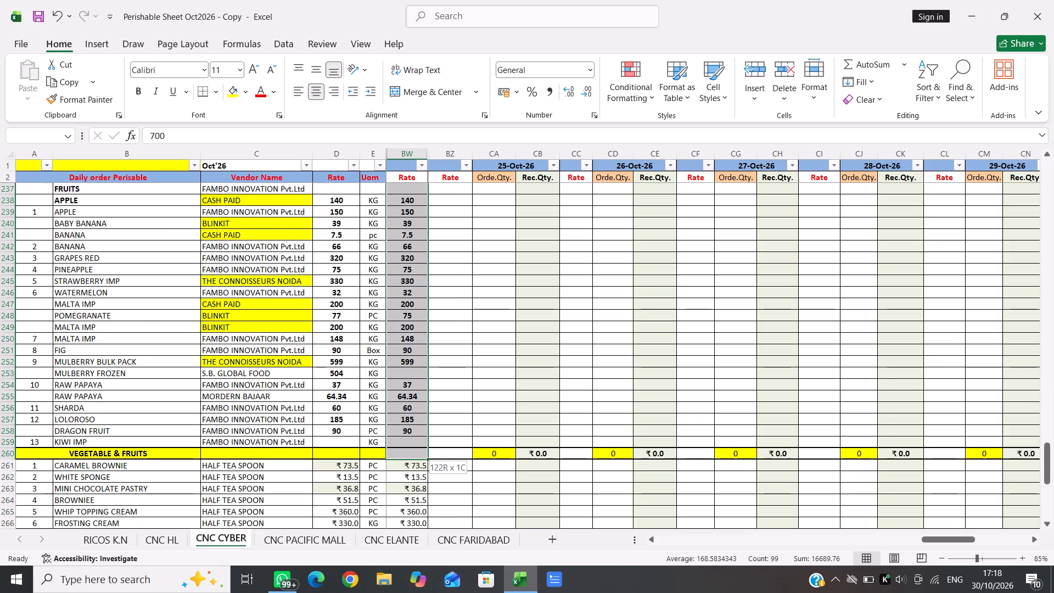
{"action": "key", "text": "shift+Up"}
{"action": "key", "text": "ctrl+c"}
{"action": "key", "text": "Right"}
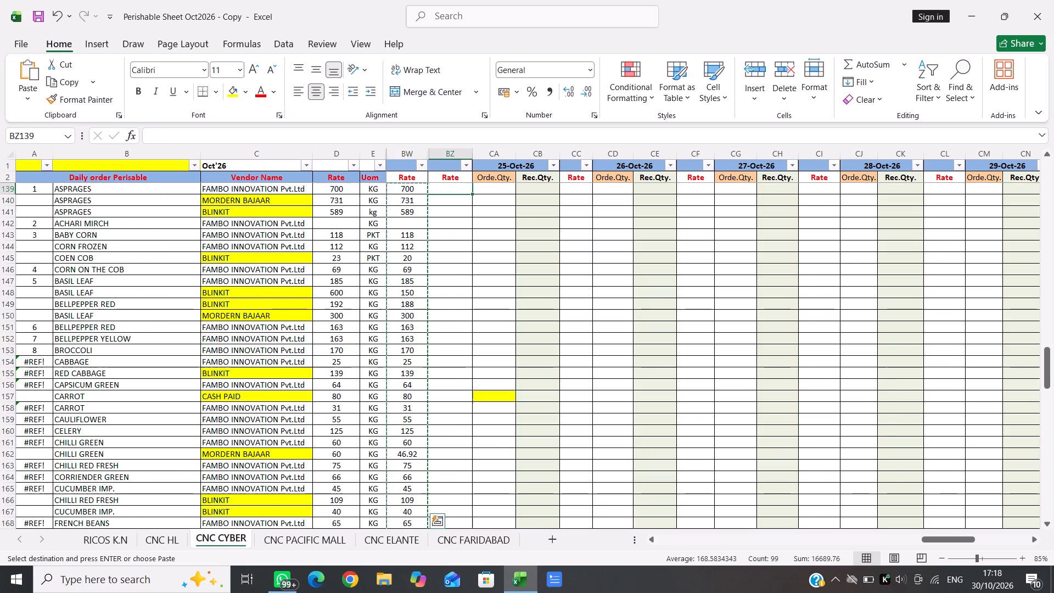
{"action": "key", "text": "Return"}
Copy the bakery rates in BW261:BW290 into the 25-Oct-26 Rate column, starting at BZ261.
{"action": "scroll", "coordinate": [439, 418], "scroll_direction": "down", "scroll_amount": 8}
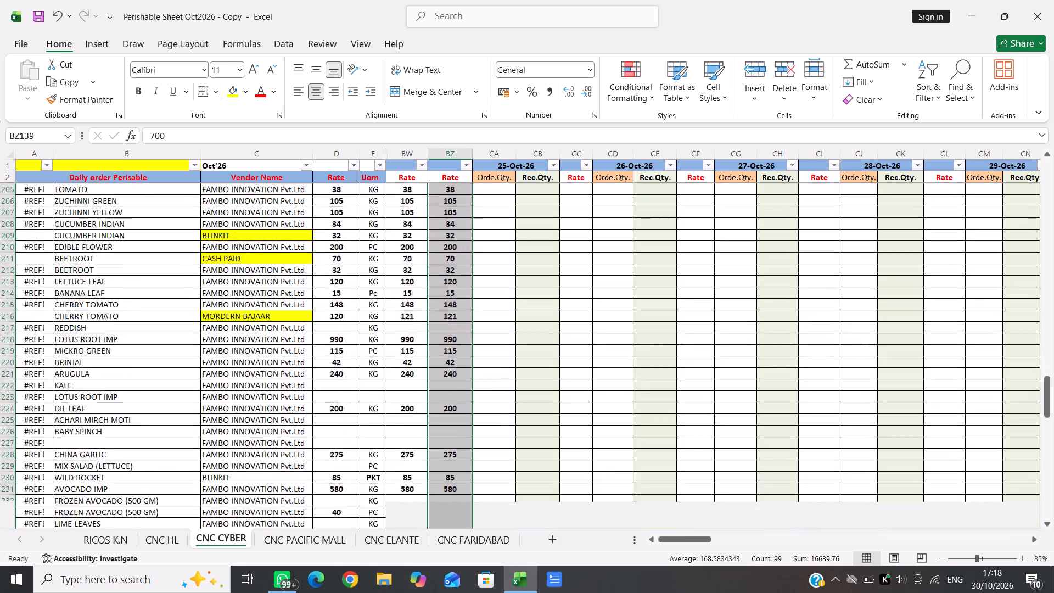
{"action": "scroll", "coordinate": [439, 418], "scroll_direction": "down", "scroll_amount": 5}
{"action": "scroll", "coordinate": [439, 418], "scroll_direction": "up", "scroll_amount": 2}
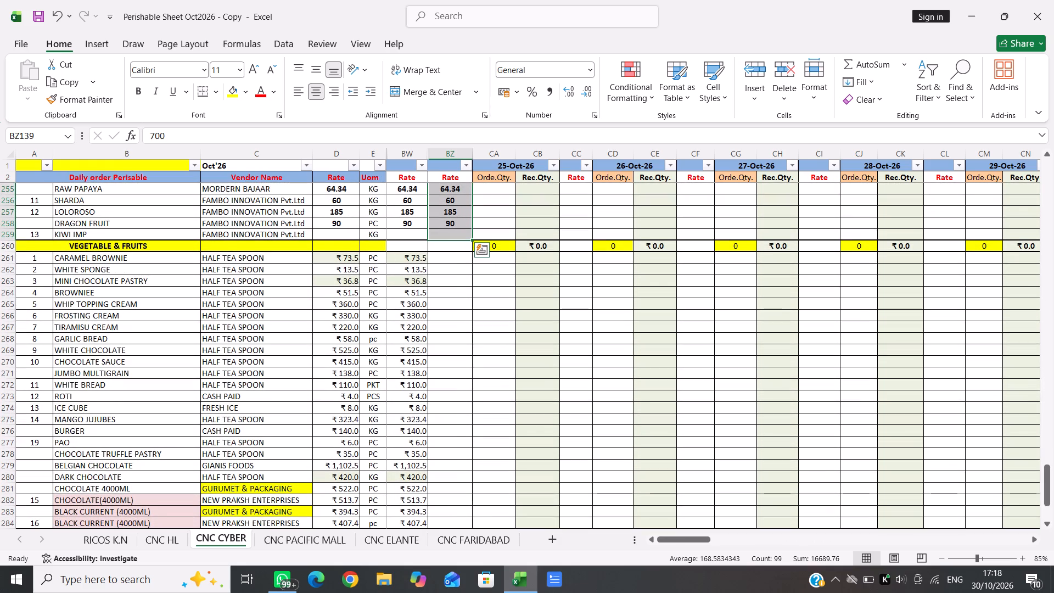
{"action": "left_click", "coordinate": [413, 258]}
{"action": "key", "text": "shift+Down"}
{"action": "key", "text": "shift+Down"}
{"action": "key", "text": "shift+Down"}
{"action": "key", "text": "shift+Down"}
{"action": "key", "text": "shift+Down"}
{"action": "key", "text": "shift+Down"}
{"action": "key", "text": "shift+Down"}
{"action": "key", "text": "shift+Down"}
{"action": "key", "text": "shift+Down"}
{"action": "key", "text": "shift+Down"}
{"action": "key", "text": "shift+Down"}
{"action": "key", "text": "shift+Down"}
{"action": "key", "text": "shift+Down"}
{"action": "key", "text": "shift+Down"}
{"action": "key", "text": "shift+Down"}
{"action": "key", "text": "shift+Down"}
{"action": "key", "text": "shift+Down"}
{"action": "key", "text": "shift+Down"}
{"action": "key", "text": "shift+Down"}
{"action": "key", "text": "shift+Down"}
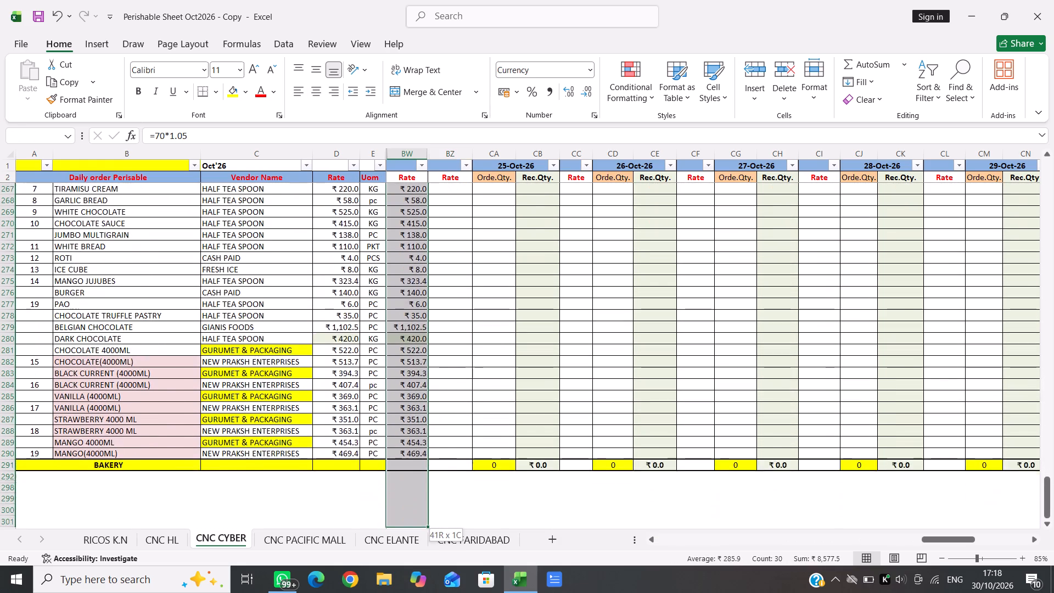
{"action": "key", "text": "shift+Up"}
{"action": "key", "text": "shift+Up"}
{"action": "key", "text": "shift+Up"}
{"action": "key", "text": "shift+Up"}
{"action": "key", "text": "shift+Up"}
{"action": "key", "text": "shift+Up"}
{"action": "key", "text": "shift+Up"}
{"action": "key", "text": "shift+Up"}
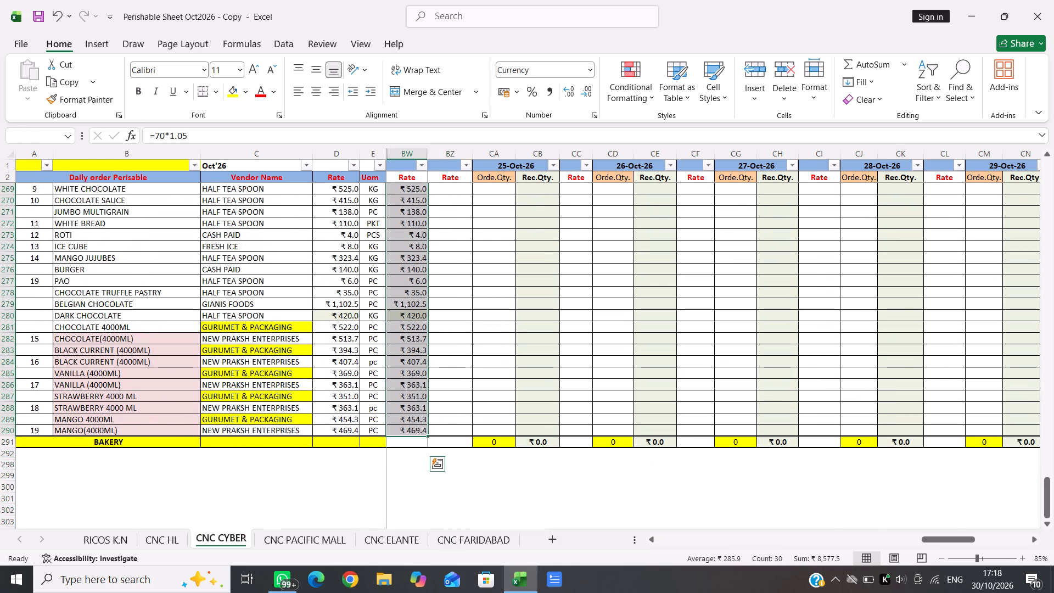
{"action": "key", "text": "ctrl+c"}
{"action": "key", "text": "Right"}
{"action": "key", "text": "Return"}
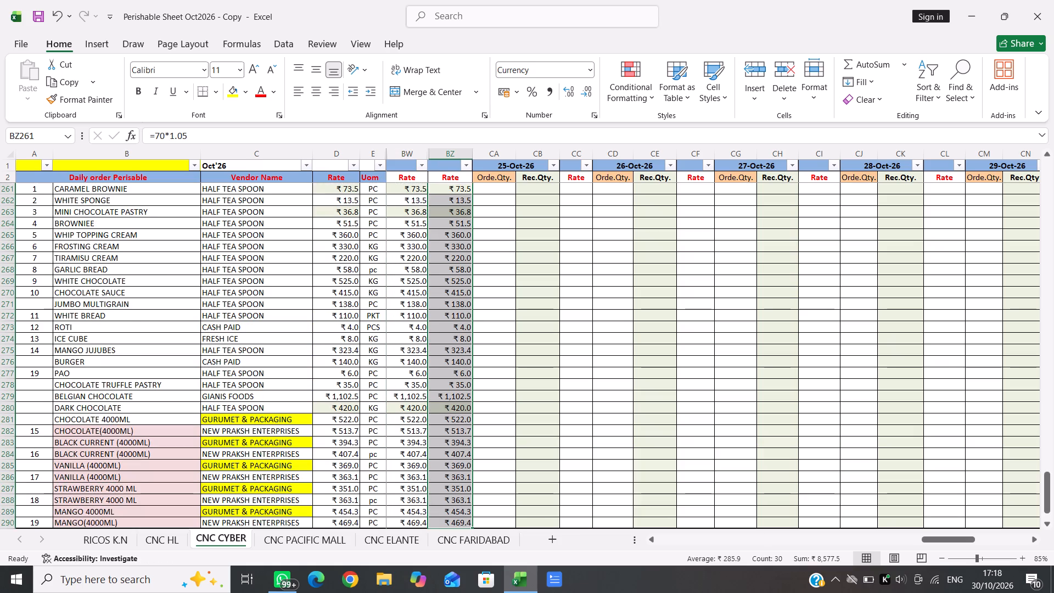
Hide the old Rate column BW, leaving the 25-Oct-26 Rate column BZ beside the unit column.
{"action": "scroll", "coordinate": [450, 243], "scroll_direction": "up", "scroll_amount": 12}
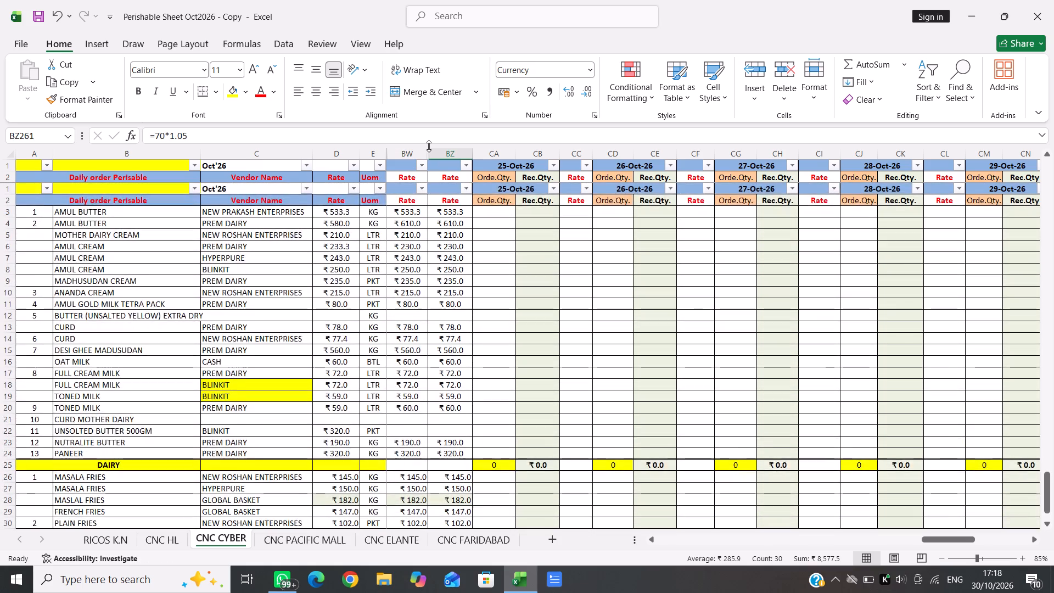
{"action": "left_click", "coordinate": [410, 154]}
{"action": "left_click", "coordinate": [410, 154]}
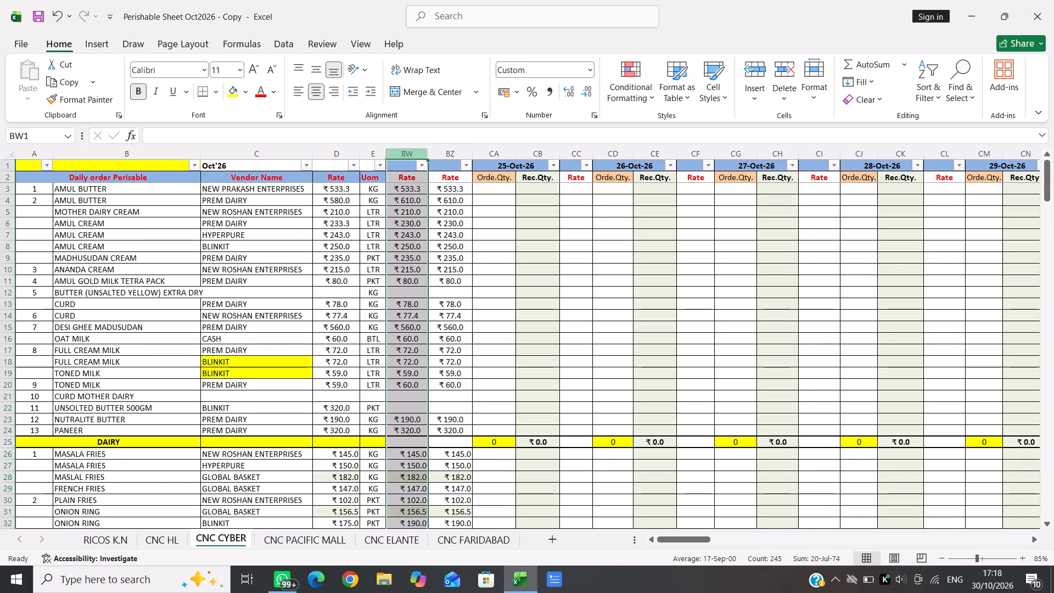
{"action": "right_click", "coordinate": [410, 154]}
{"action": "left_click", "coordinate": [467, 394]}
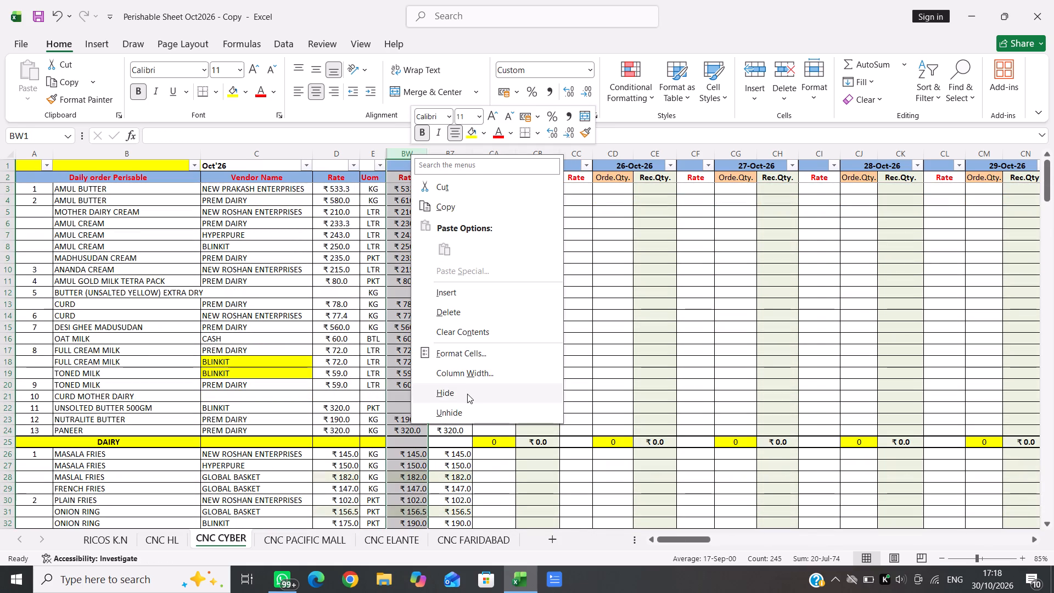
{"action": "left_click", "coordinate": [453, 273]}
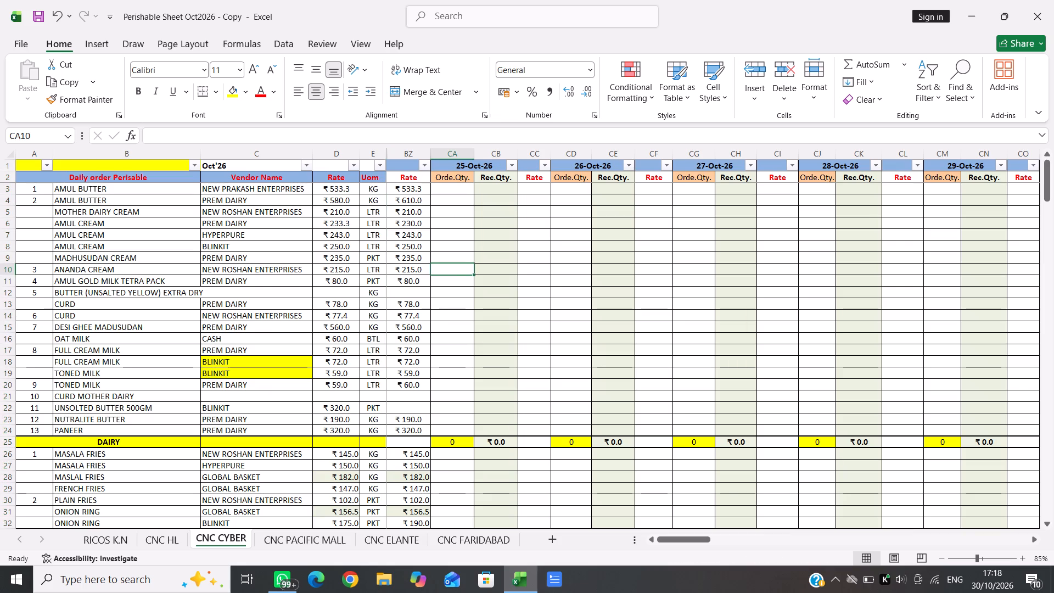
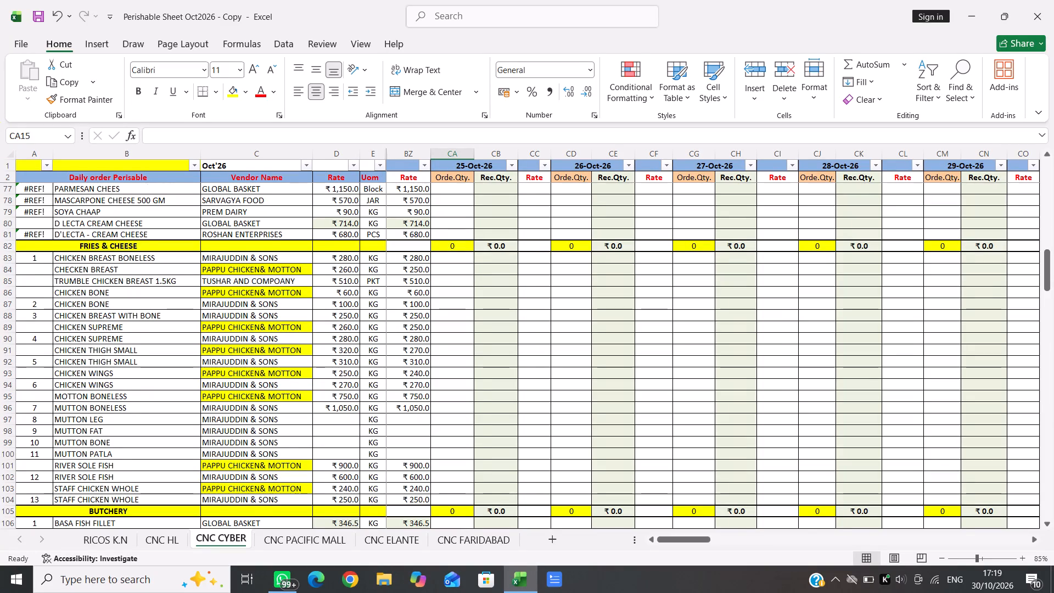
Narrow the main Rate column D slightly, just before the Uom column, so it fits its rate values more closely.
{"action": "scroll", "coordinate": [447, 315], "scroll_direction": "up", "scroll_amount": 1}
{"action": "scroll", "coordinate": [447, 315], "scroll_direction": "down", "scroll_amount": 1}
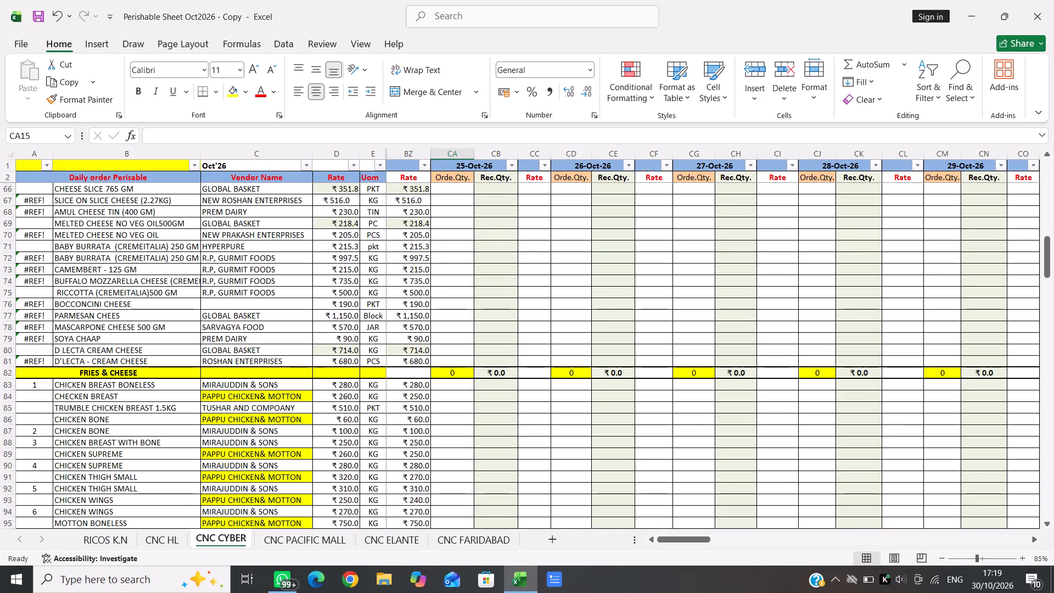
{"action": "left_click_drag", "start_coordinate": [360, 152], "coordinate": [349, 152]}
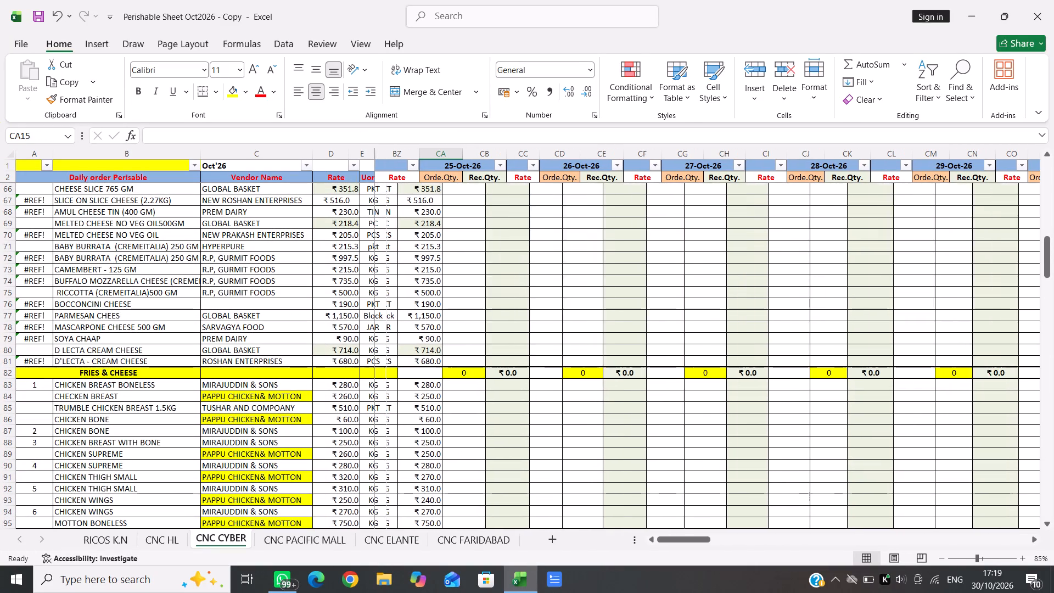
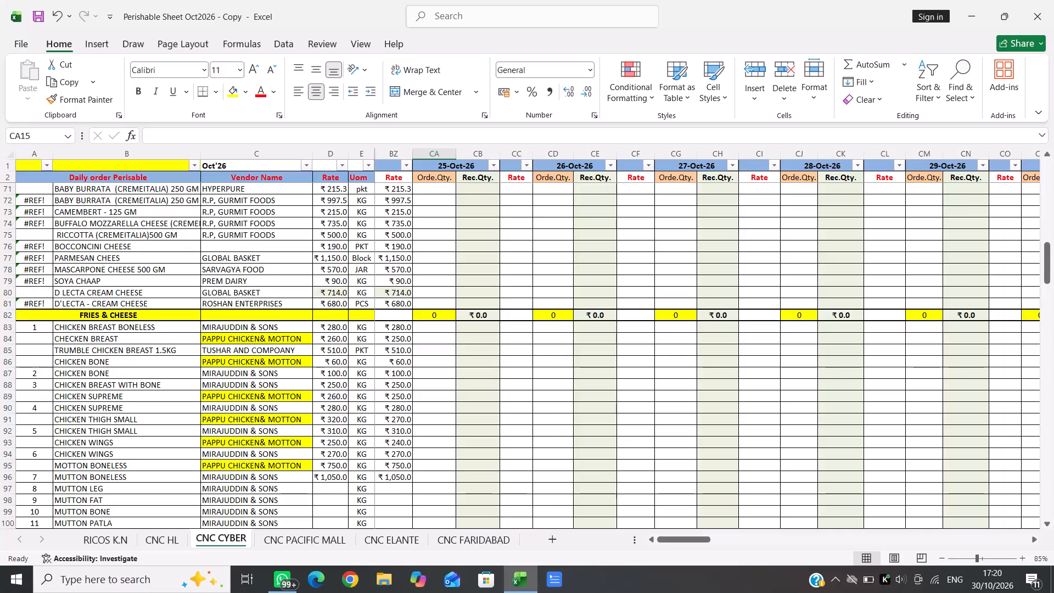
Select the 25-Oct-26 order quantity cell for CHICKEN SUPREME supplied by PAPPU CHICKEN& MOTTON.
{"action": "left_click", "coordinate": [424, 394]}
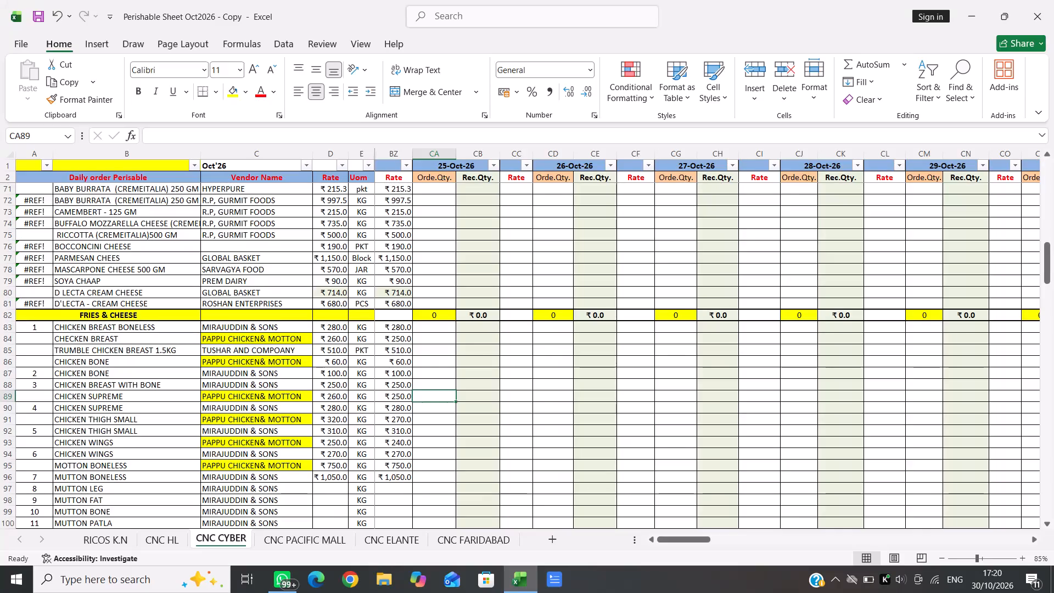
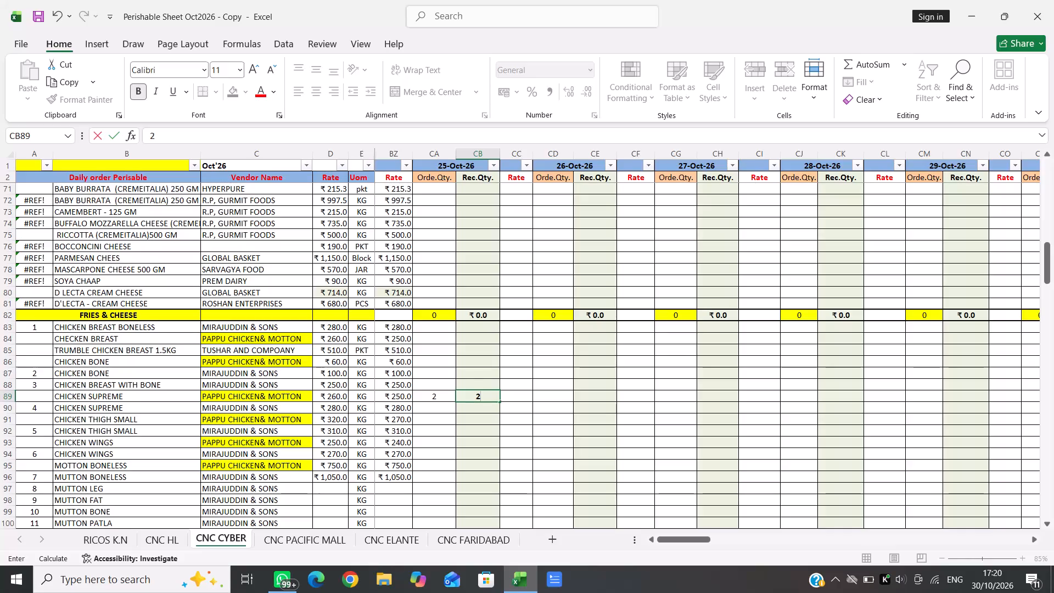
Set the 25-Oct-26 rate for CHICKEN SUPREME supplied by PAPPU CHICKEN& MOTTON to 240.
{"action": "left_click", "coordinate": [387, 395]}
{"action": "type", "text": "240"}
{"action": "key", "text": "Right"}
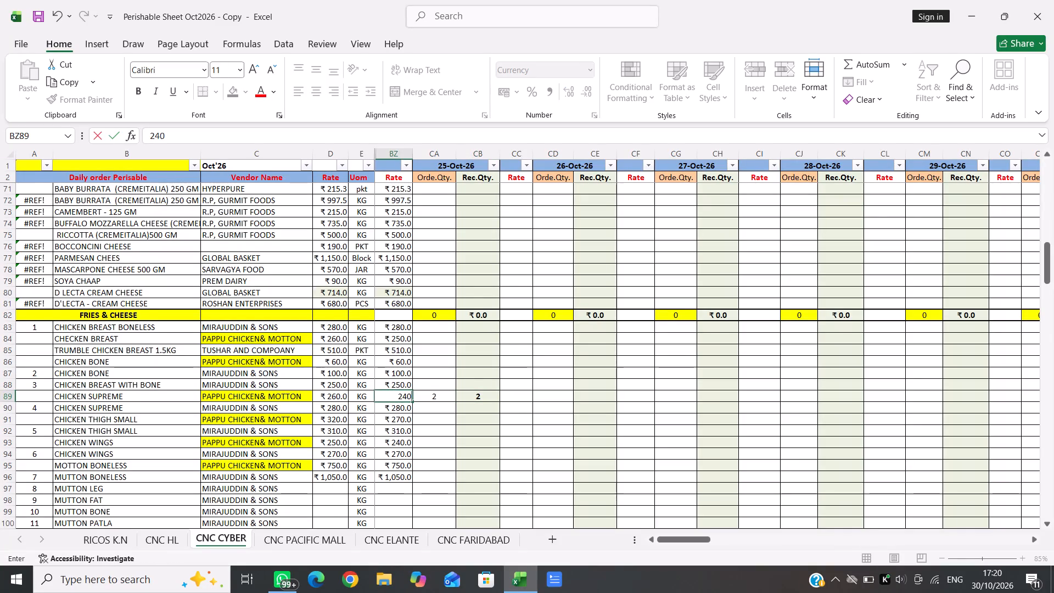
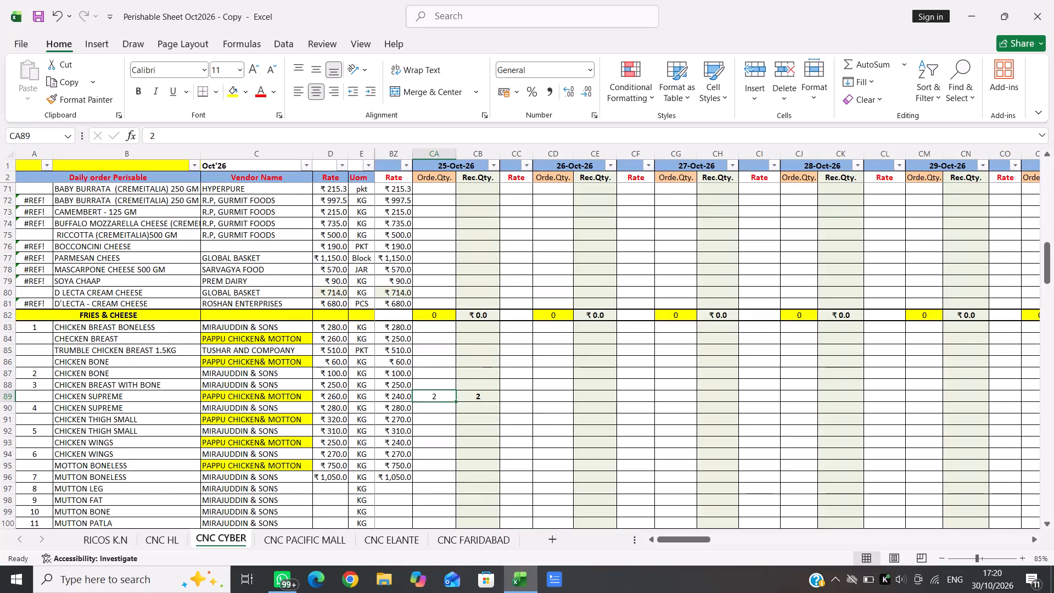
Select the 25-Oct-26 order quantity cell for CHICKEN THIGH SMALL supplied by PAPPU CHICKEN& MOTTON.
{"action": "left_click", "coordinate": [436, 421]}
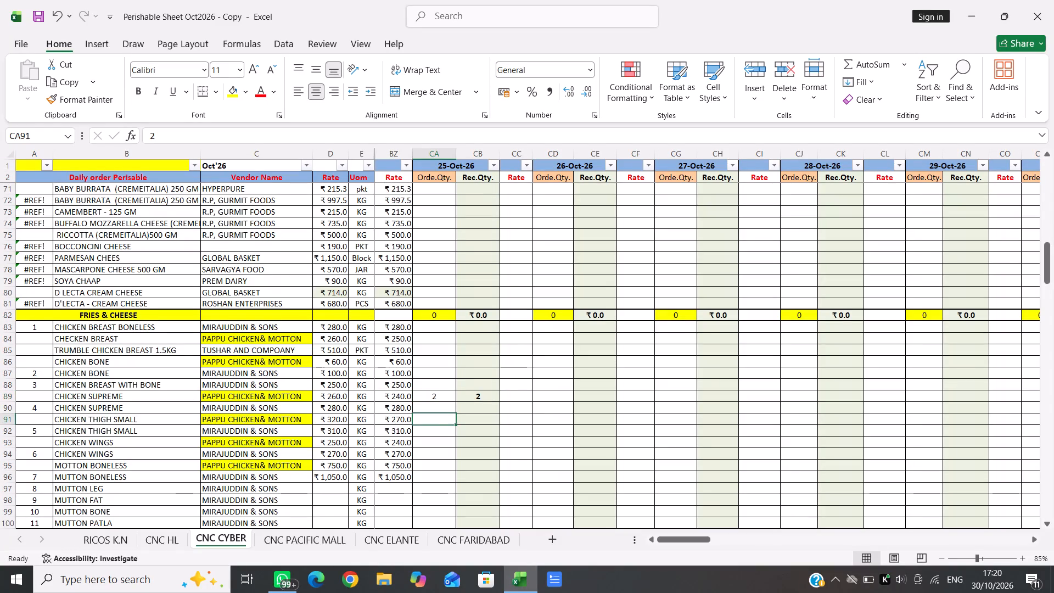
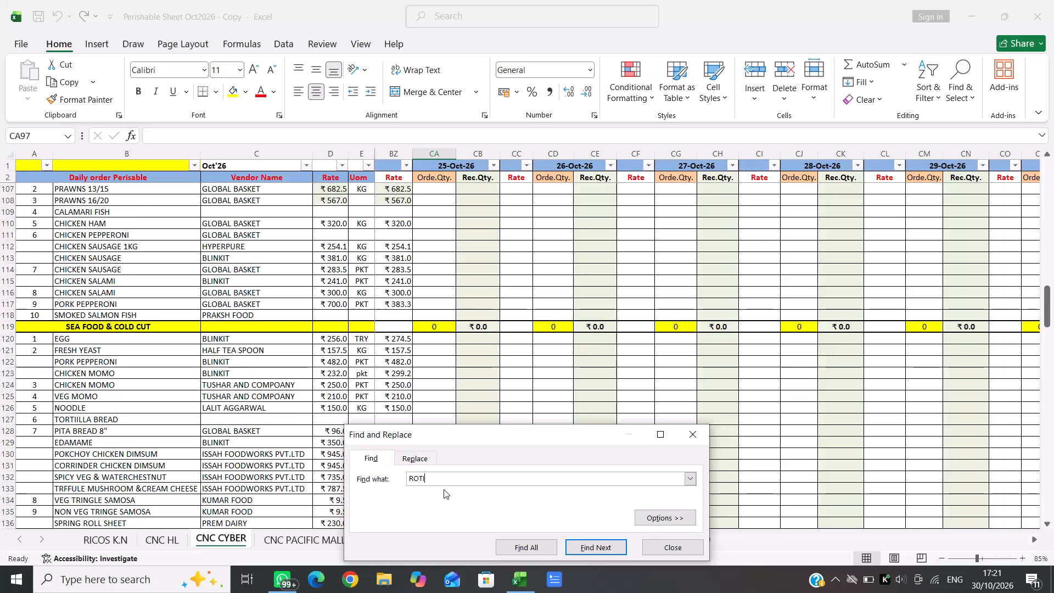
Find the ROTI item supplied by CASH PAID and select its 25-Oct-26 order quantity cell.
{"action": "key", "text": "Return"}
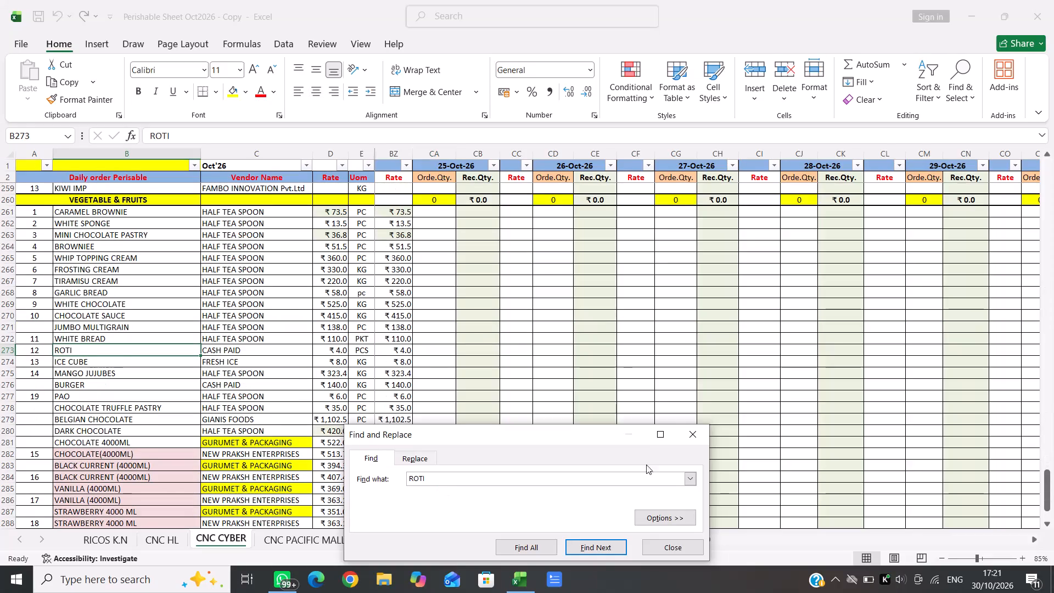
{"action": "left_click", "coordinate": [702, 430]}
{"action": "key", "text": "Right"}
{"action": "key", "text": "Right"}
{"action": "key", "text": "Right"}
{"action": "key", "text": "Right"}
{"action": "key", "text": "Right"}
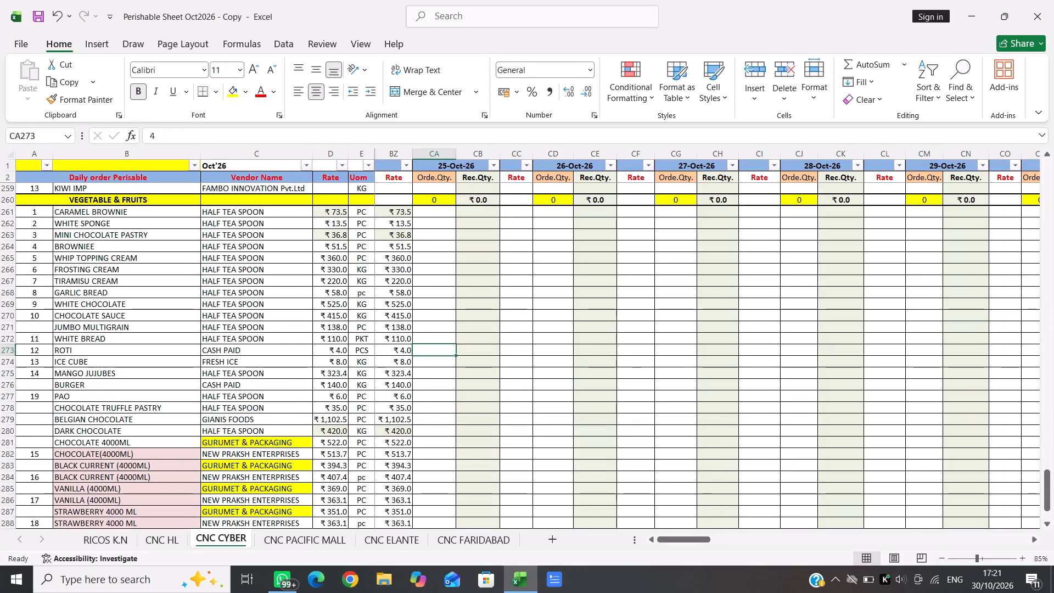
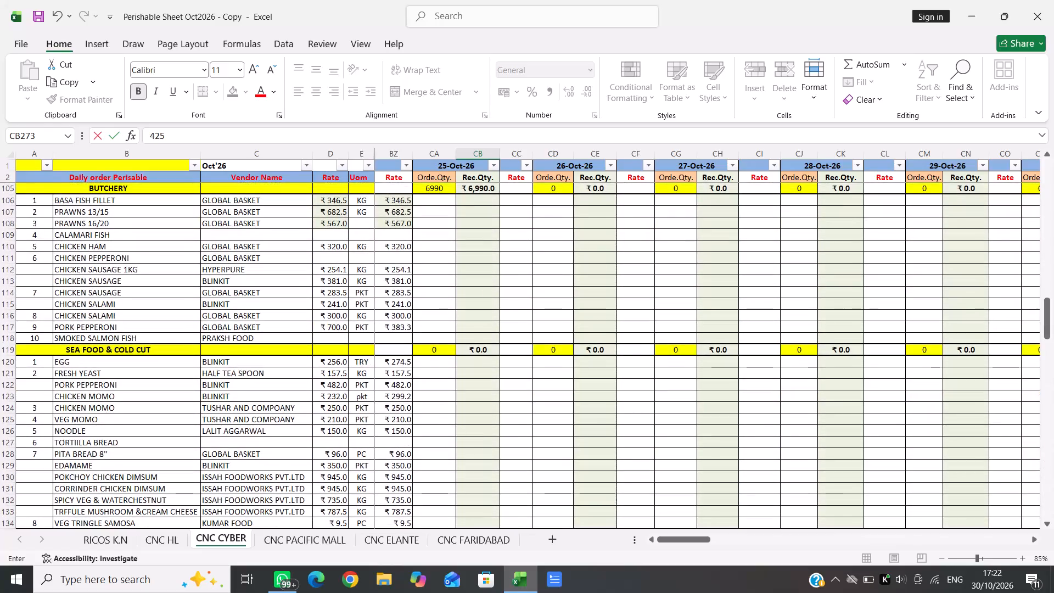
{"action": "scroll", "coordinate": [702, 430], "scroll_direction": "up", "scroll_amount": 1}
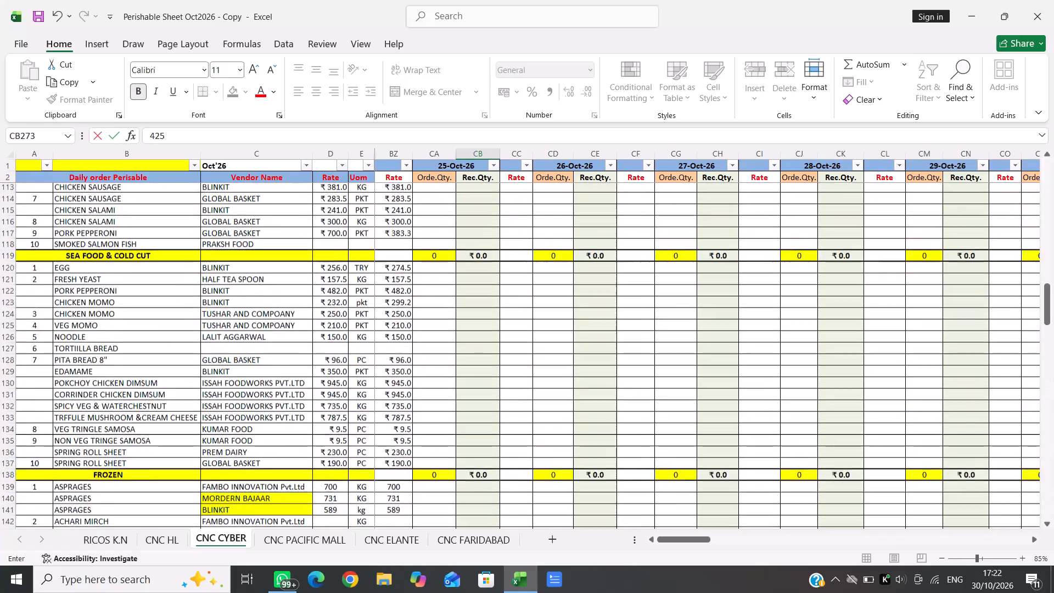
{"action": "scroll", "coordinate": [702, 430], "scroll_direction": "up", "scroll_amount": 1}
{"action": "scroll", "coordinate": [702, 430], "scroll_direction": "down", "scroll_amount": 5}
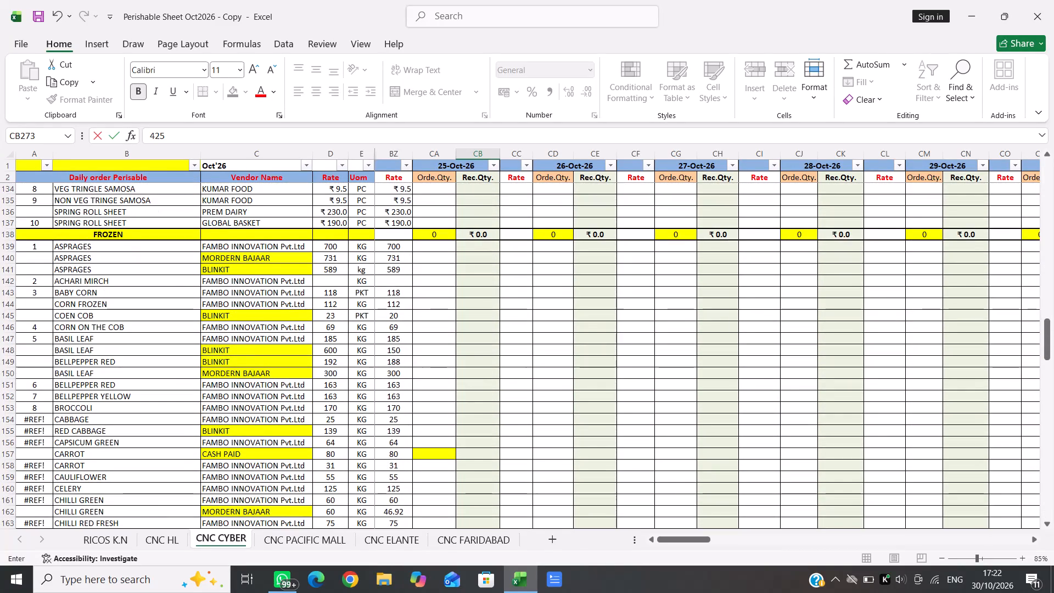
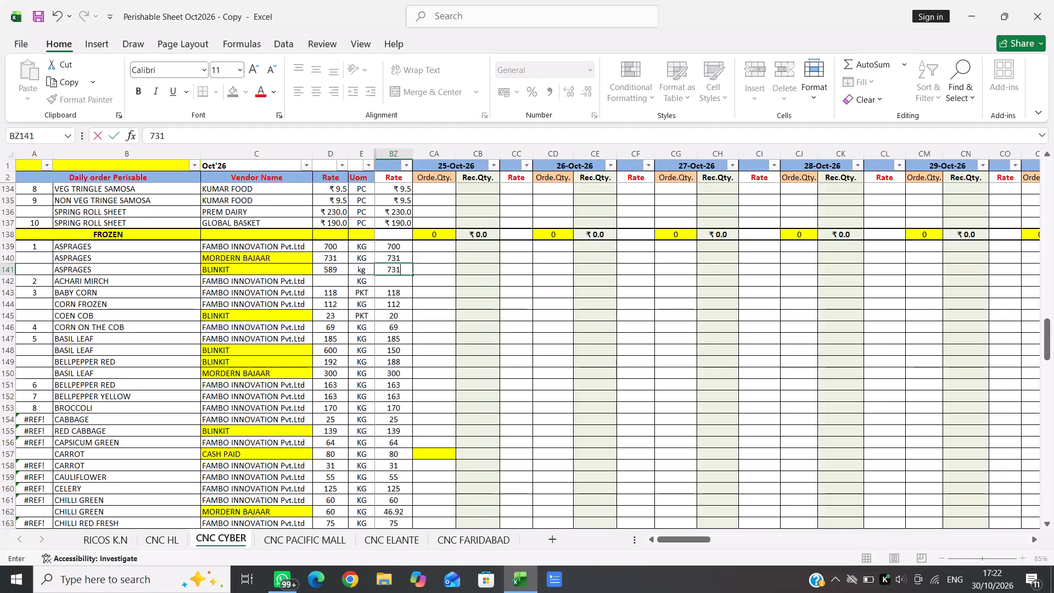
Enter 1 as both the ordered and received quantity for the BLINKIT ASPRAGES row under 25-Oct-26, keeping its 731 rate entry.
{"action": "key", "text": "Right"}
{"action": "key", "text": "1"}
{"action": "key", "text": "Right"}
{"action": "key", "text": "1"}
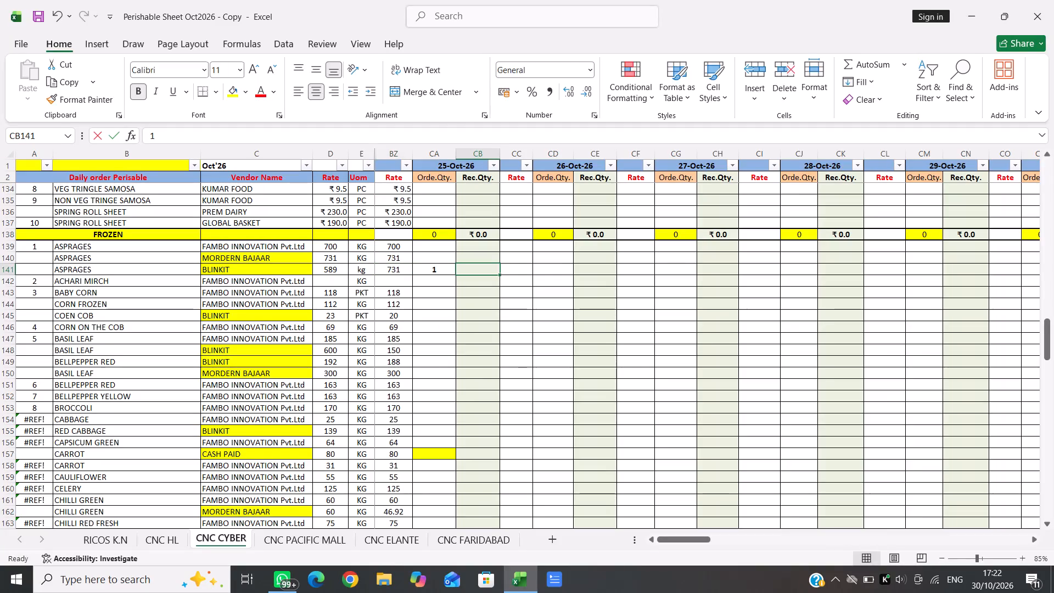
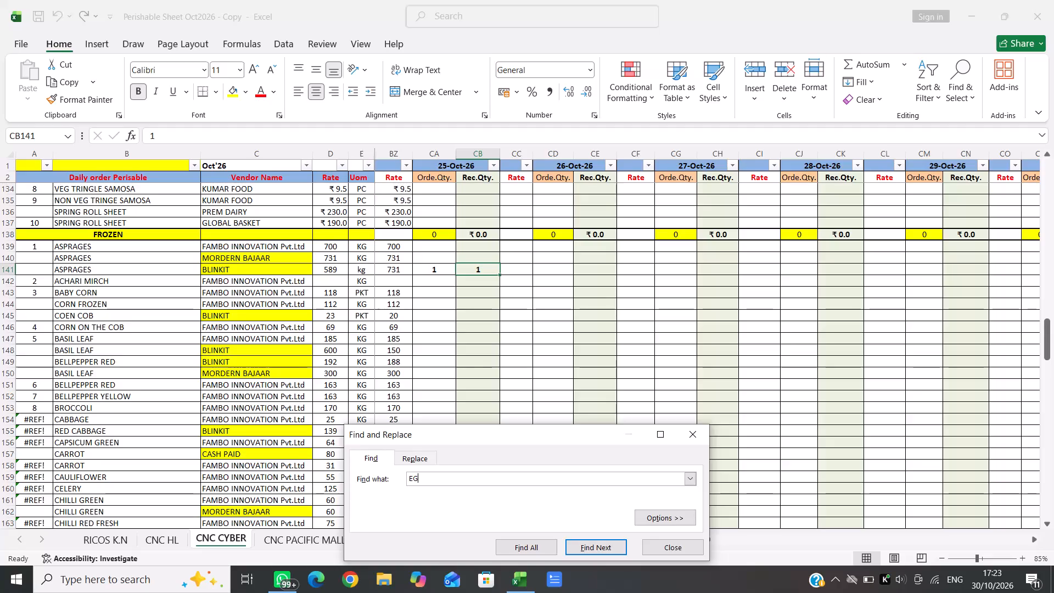
Search the CNC CYBER sheet for EGG to locate its order row.
{"action": "key", "text": "Return"}
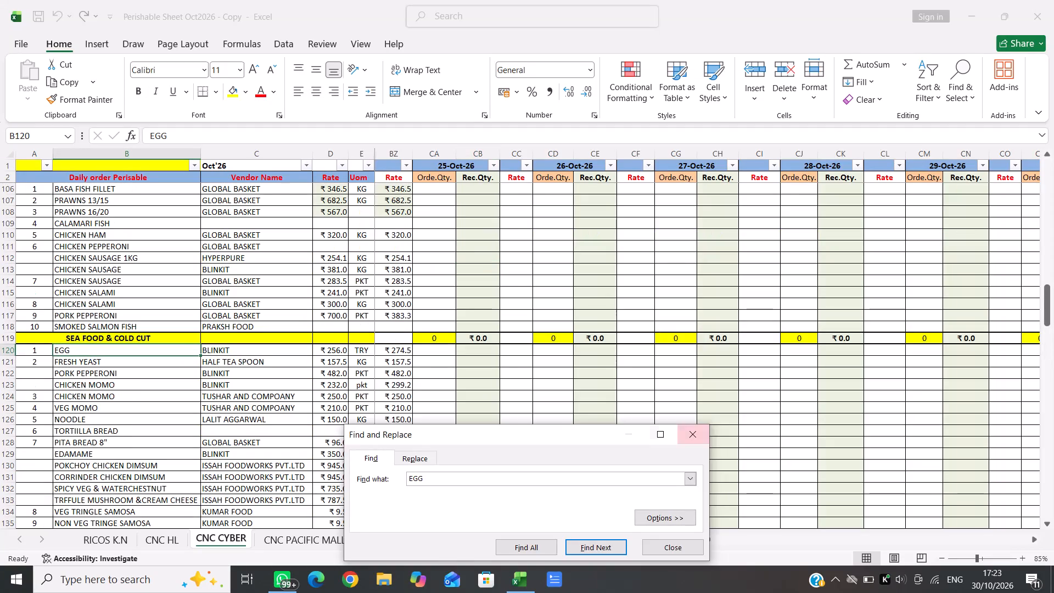
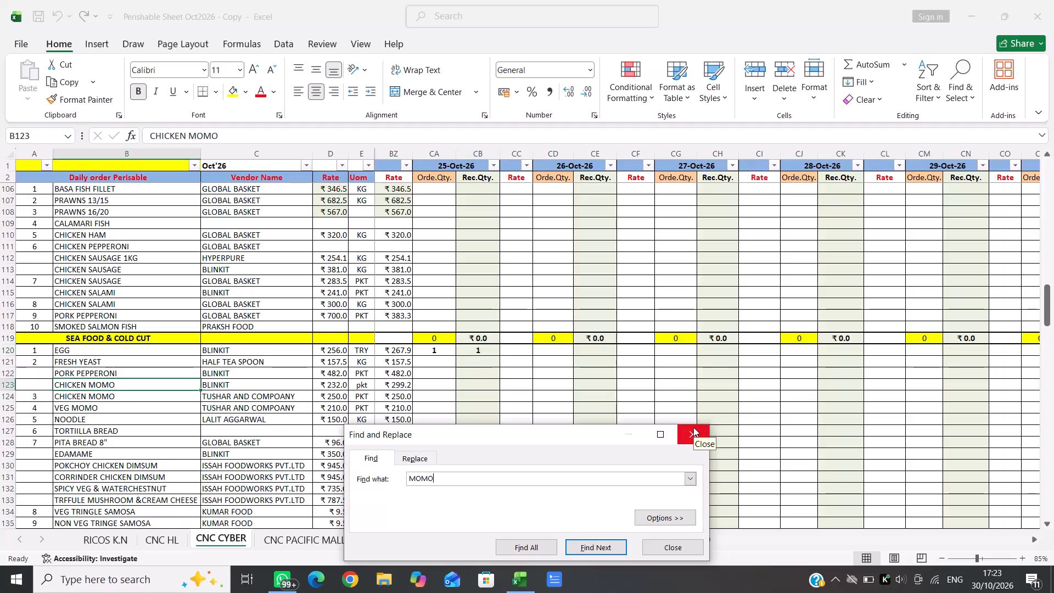
Go to the 25-Oct-26 rate cell in the BLINKIT row for CHICKEN MOMO.
{"action": "left_click", "coordinate": [693, 427]}
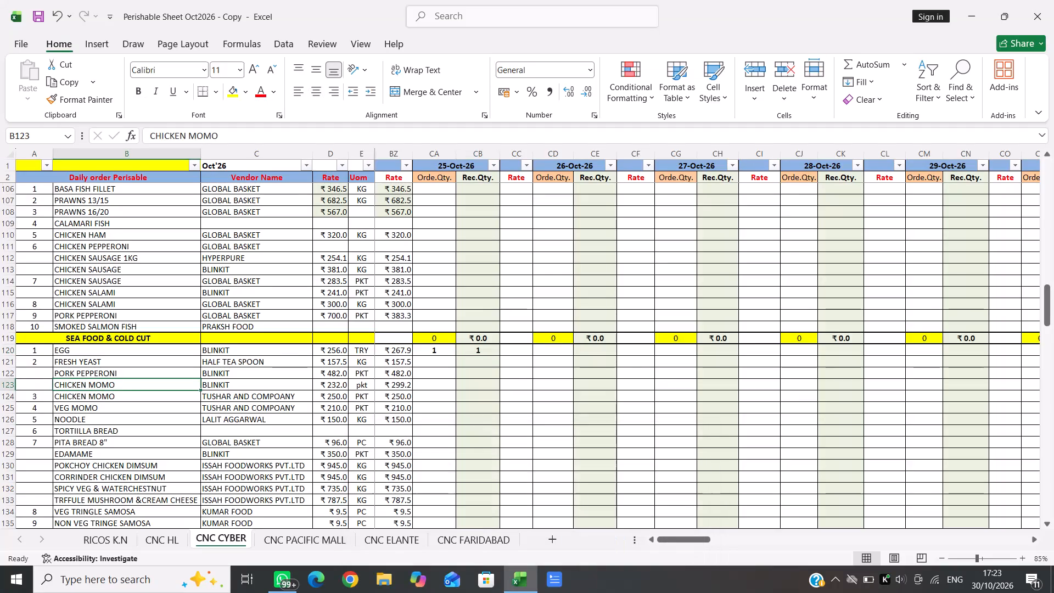
{"action": "key", "text": "Right"}
{"action": "key", "text": "Right"}
{"action": "key", "text": "Right"}
{"action": "key", "text": "Right"}
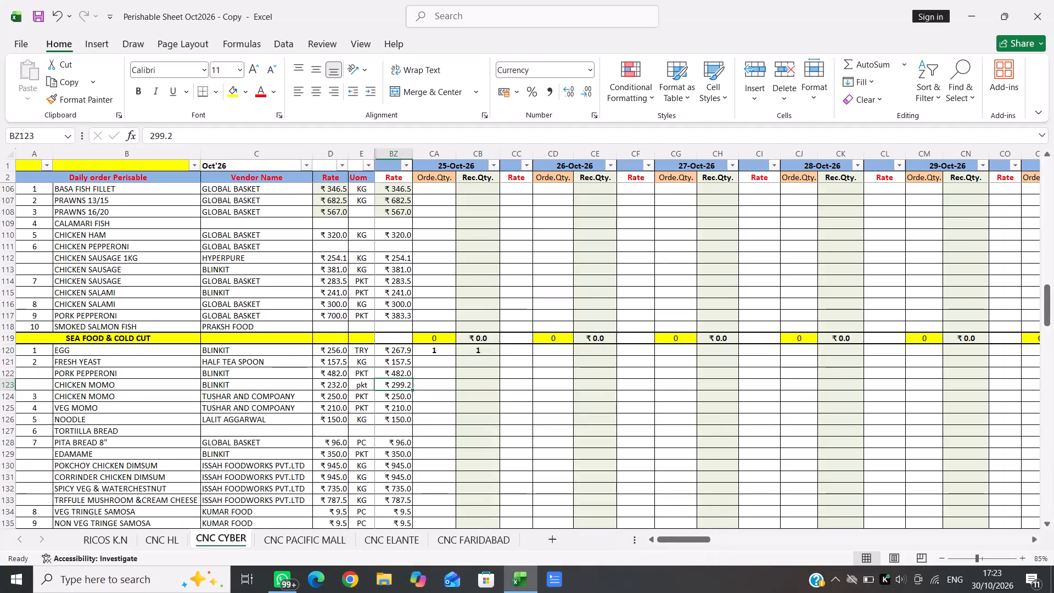
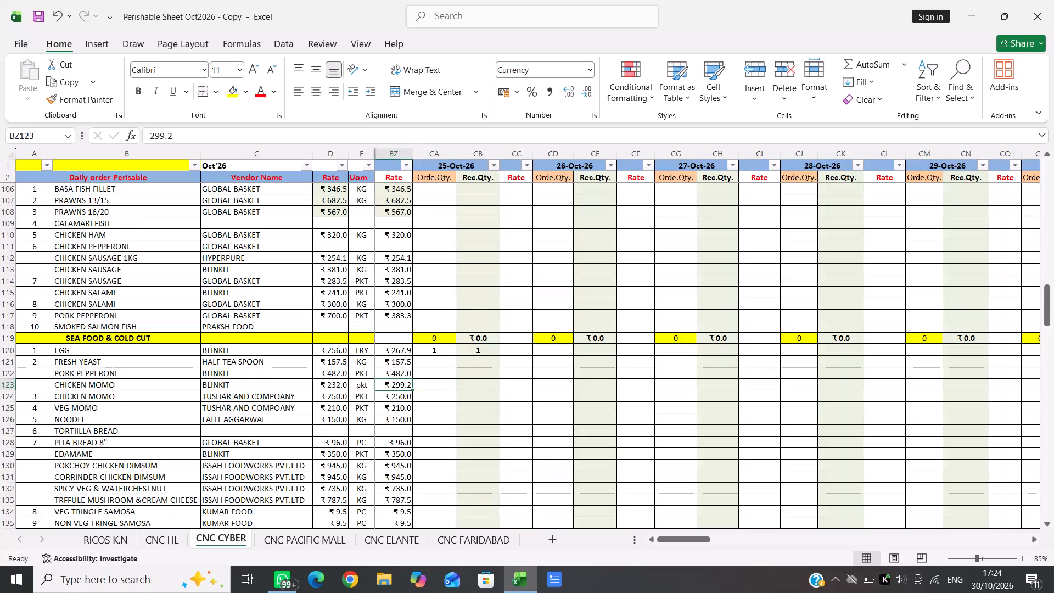
Enter a rate of 293.25 and an ordered quantity of 4 for BLINKIT's CHICKEN MOMO under 25-Oct-26.
{"action": "key", "text": "2"}
{"action": "type", "text": "93.25"}
{"action": "key", "text": "Right"}
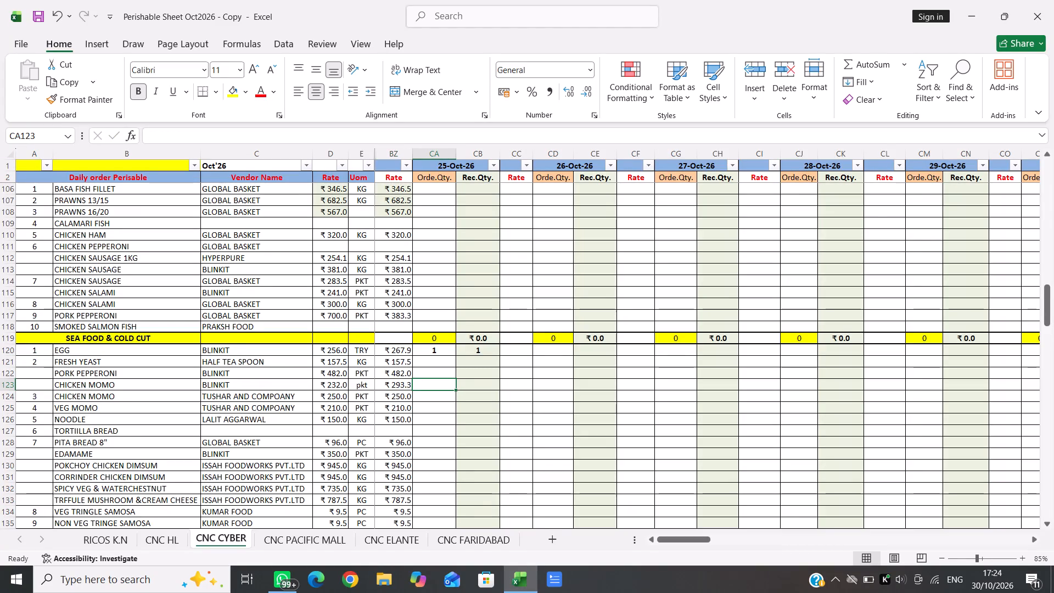
{"action": "key", "text": "4"}
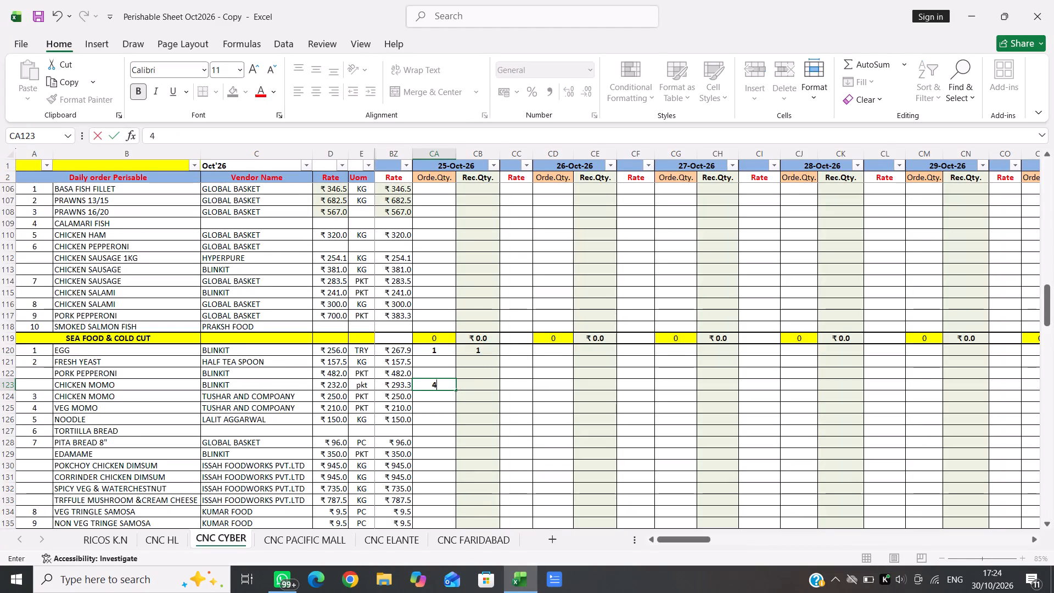
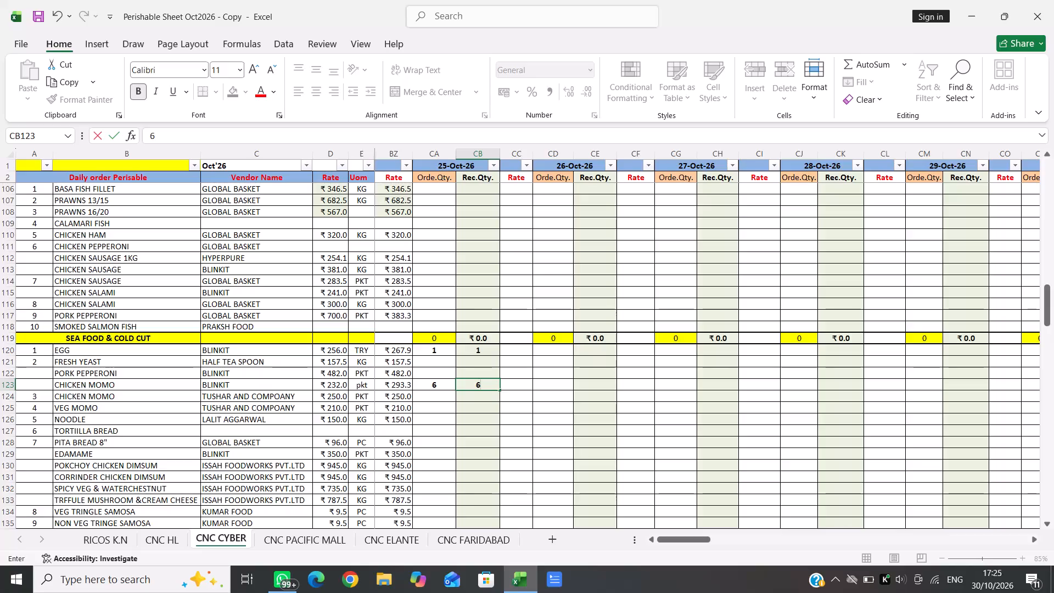
Look back through the cold cut, chicken and cheese rows of the CNC CYBER sheet for the next item to fill in.
{"action": "scroll", "coordinate": [411, 354], "scroll_direction": "up", "scroll_amount": 1}
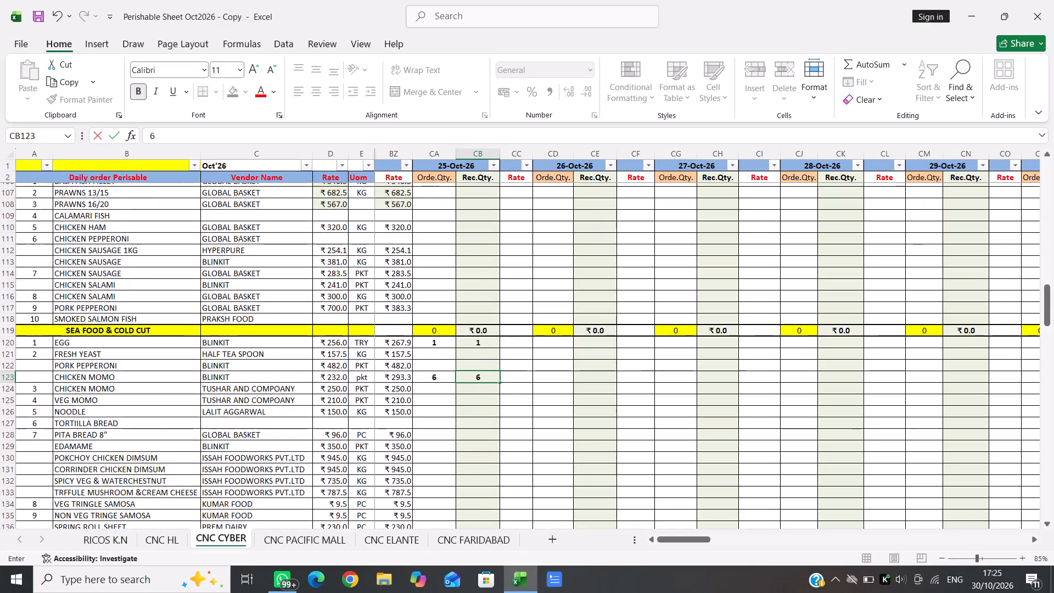
{"action": "scroll", "coordinate": [411, 354], "scroll_direction": "up", "scroll_amount": 3}
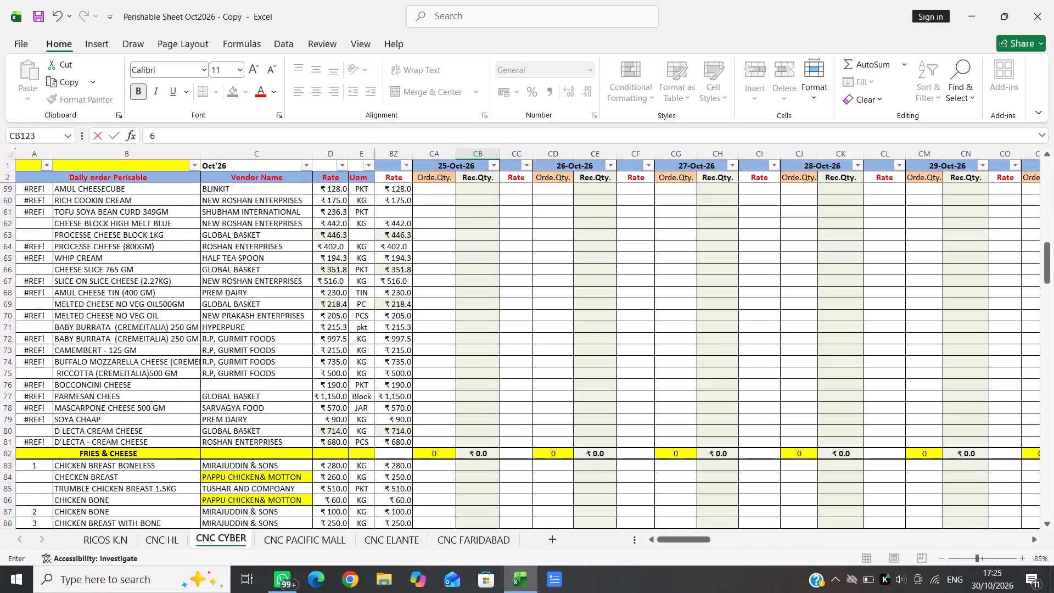
{"action": "scroll", "coordinate": [411, 354], "scroll_direction": "up", "scroll_amount": 3}
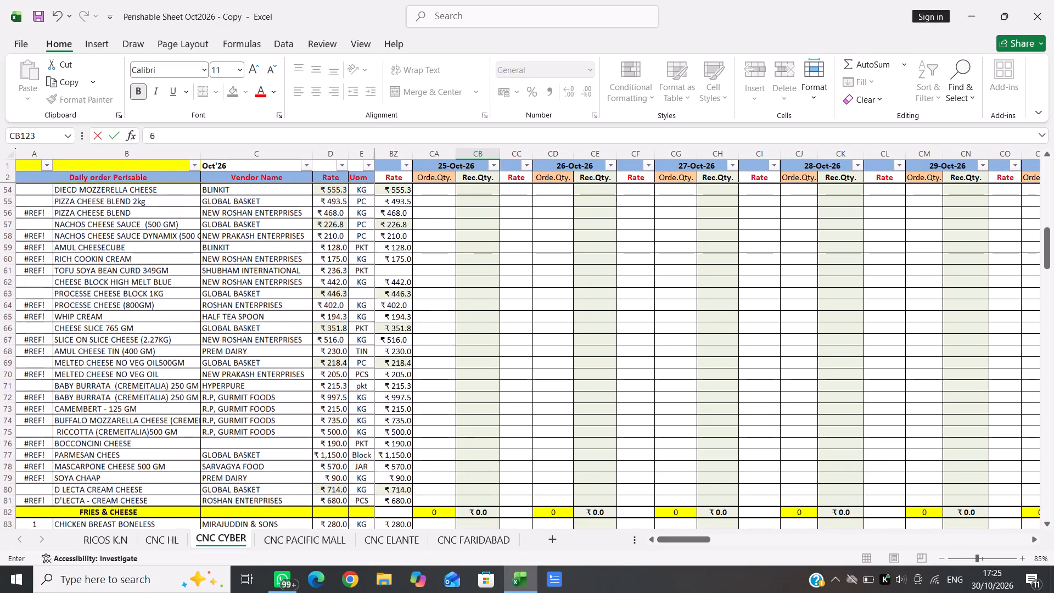
{"action": "scroll", "coordinate": [411, 354], "scroll_direction": "up", "scroll_amount": 1}
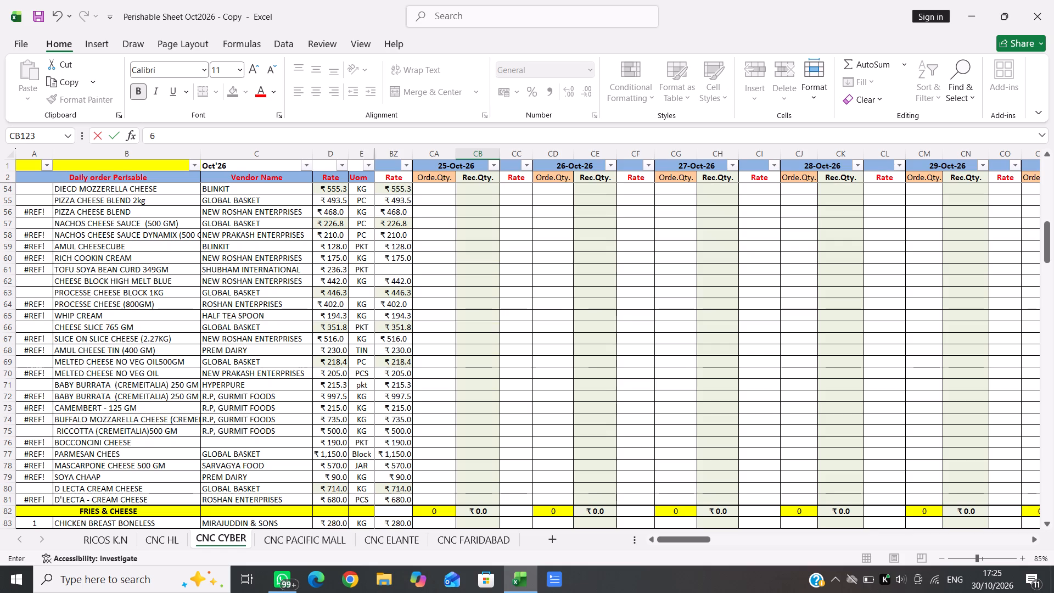
{"action": "scroll", "coordinate": [298, 281], "scroll_direction": "up", "scroll_amount": 1}
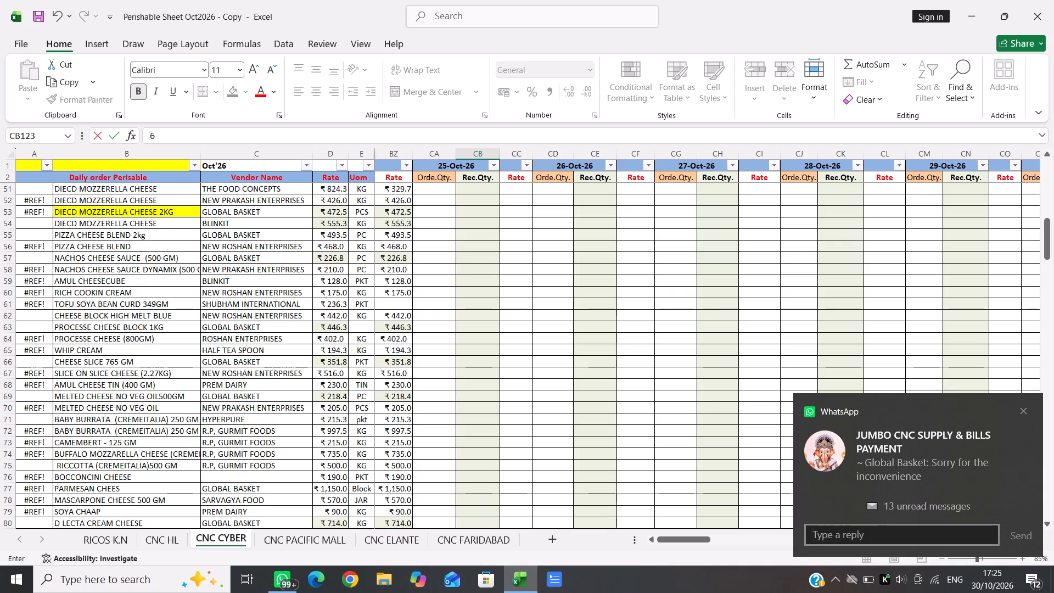
{"action": "scroll", "coordinate": [209, 277], "scroll_direction": "up", "scroll_amount": 1}
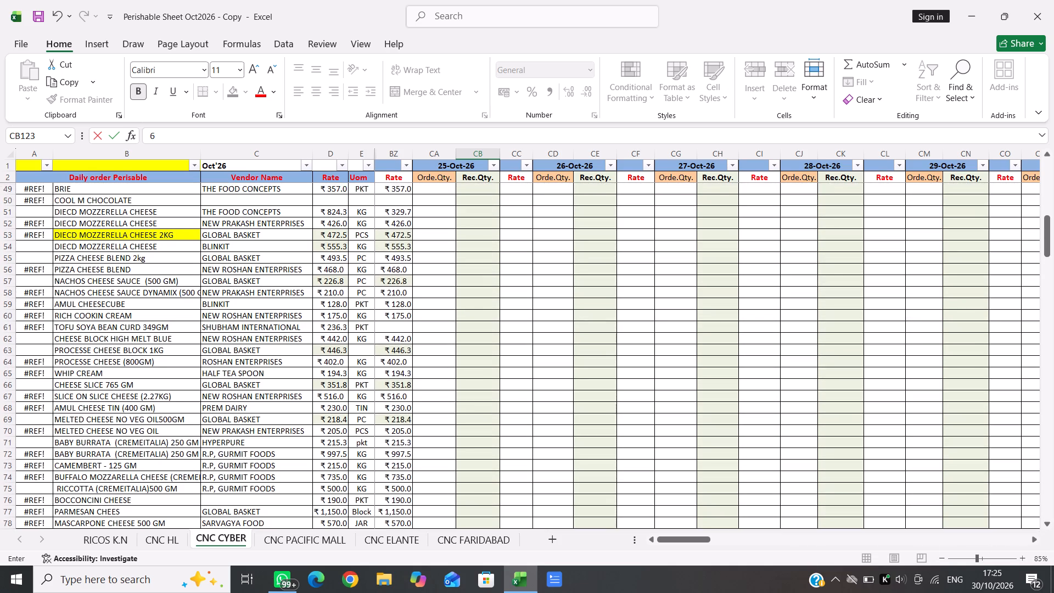
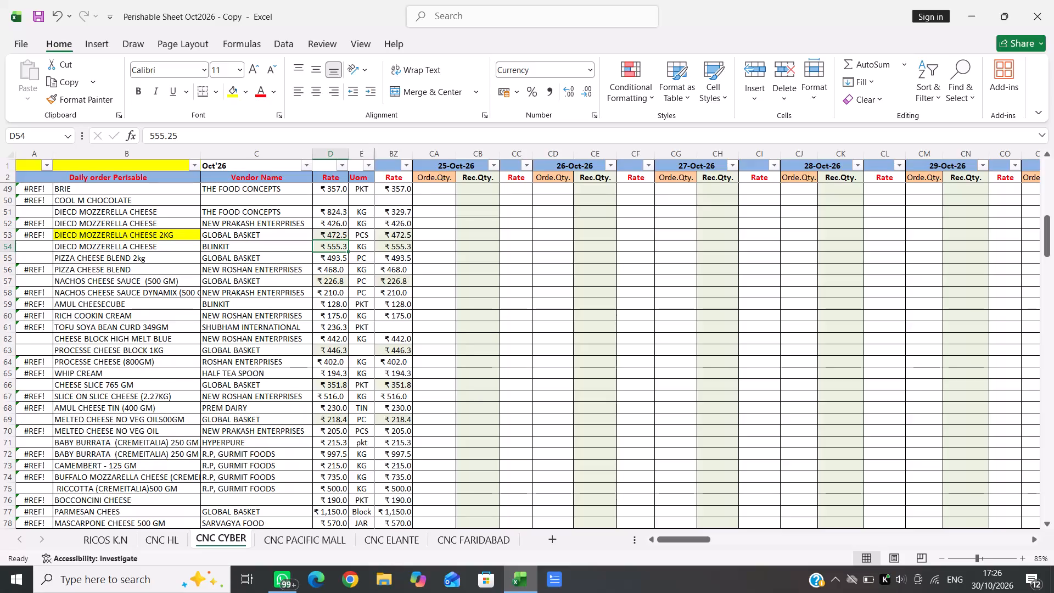
Insert a blank row between the PIZZA CHEESE BLEND row and the NACHOS CHEESE SAUCE (500 GM) row.
{"action": "scroll", "coordinate": [356, 245], "scroll_direction": "up", "scroll_amount": 1}
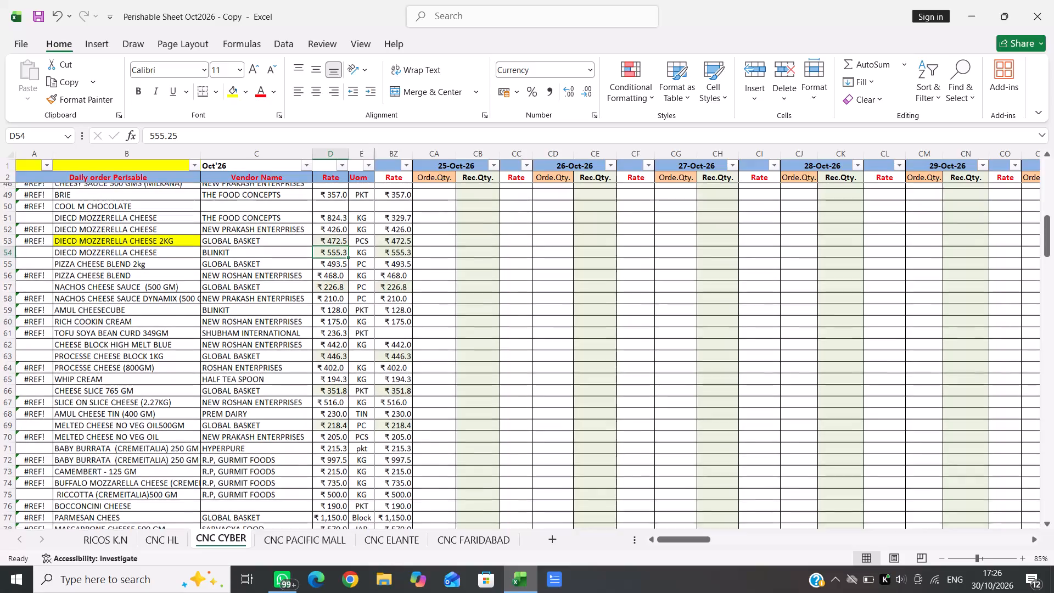
{"action": "scroll", "coordinate": [356, 245], "scroll_direction": "up", "scroll_amount": 1}
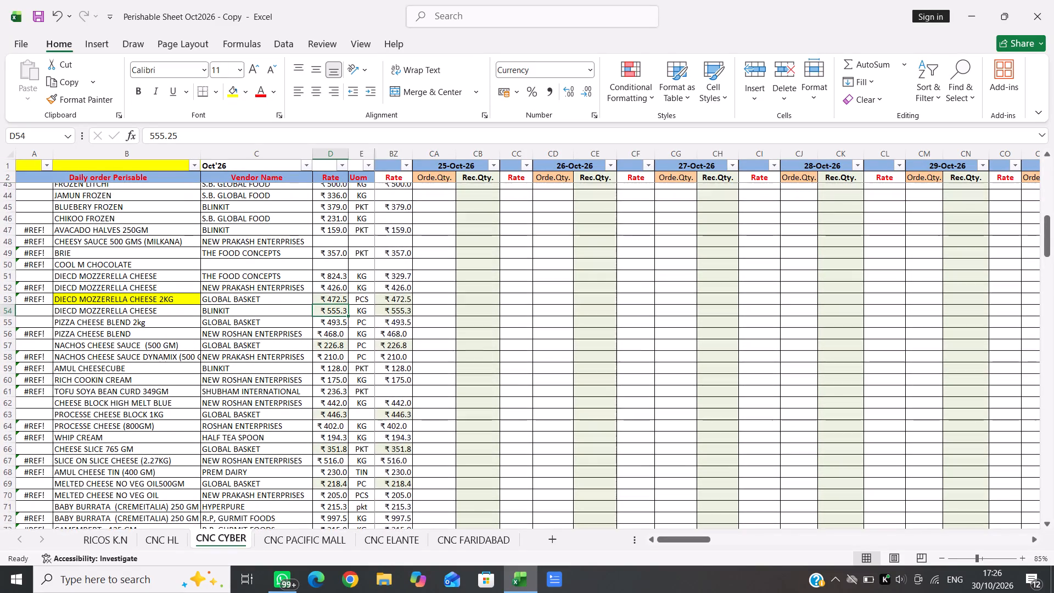
{"action": "scroll", "coordinate": [356, 245], "scroll_direction": "up", "scroll_amount": 2}
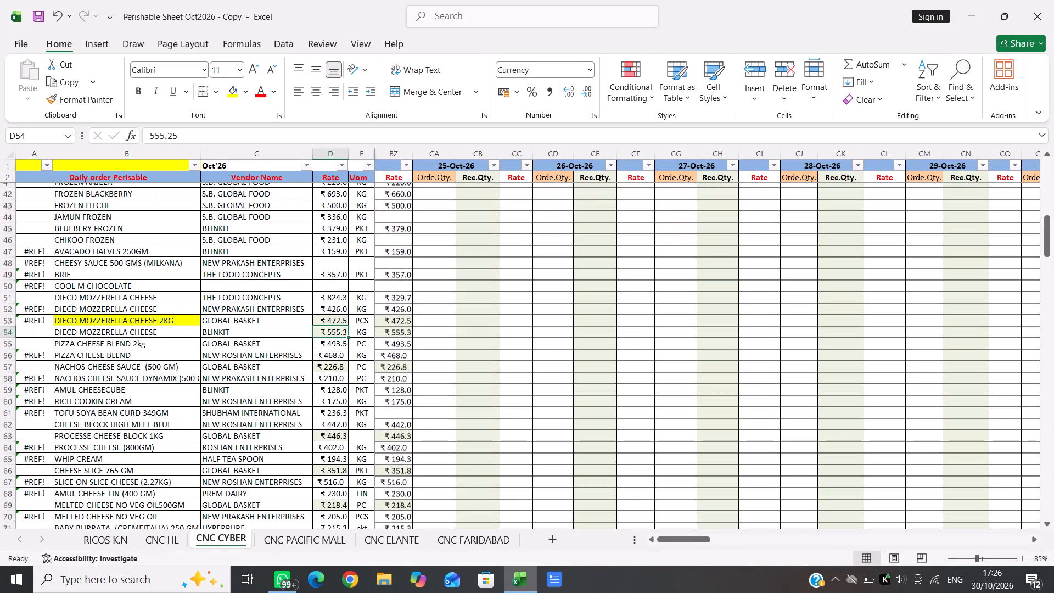
{"action": "scroll", "coordinate": [356, 245], "scroll_direction": "up", "scroll_amount": 1}
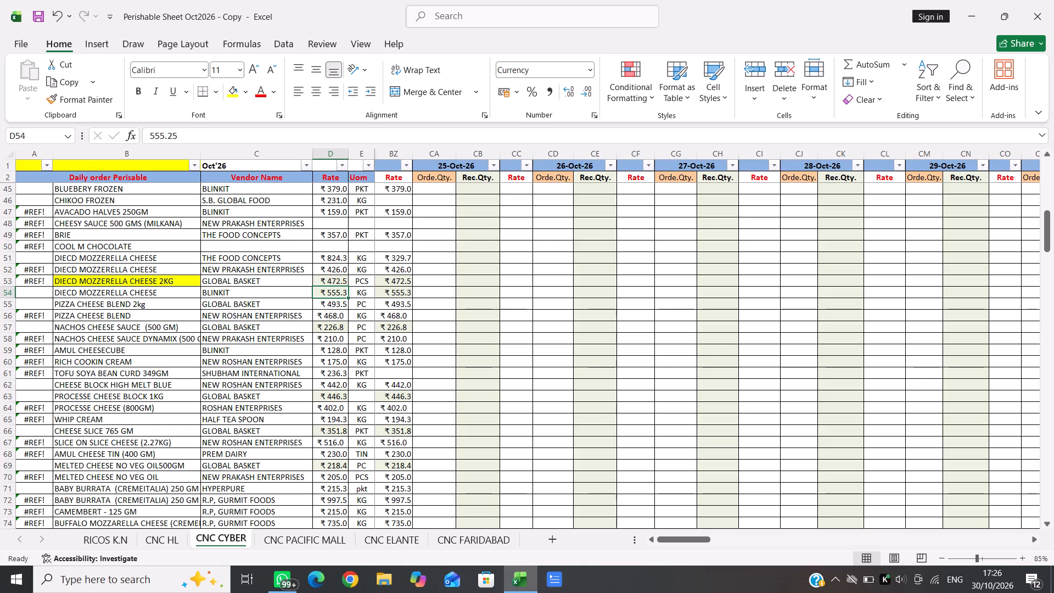
{"action": "left_click", "coordinate": [70, 327]}
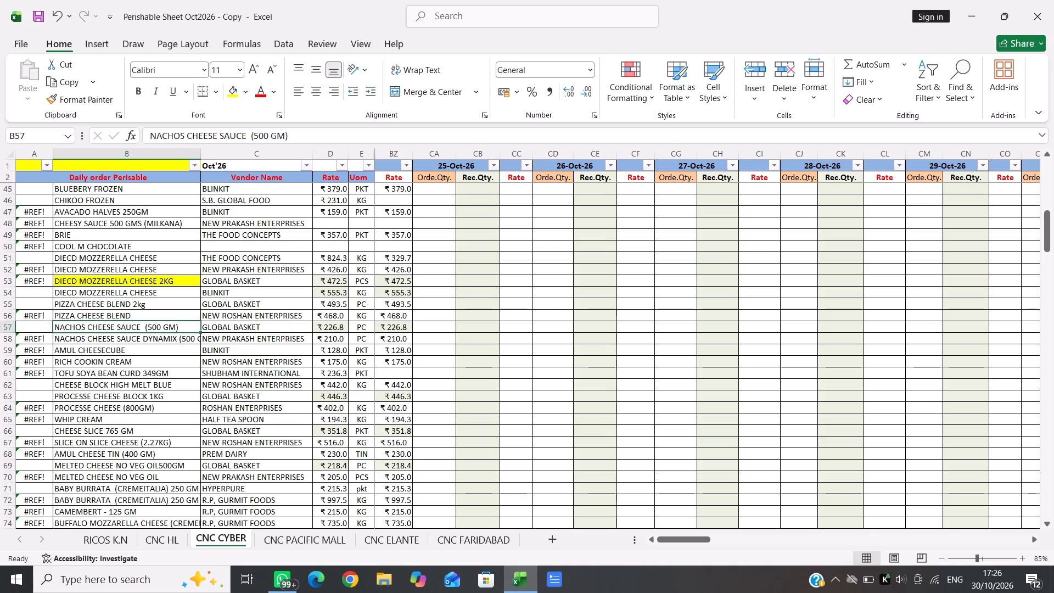
{"action": "key", "text": "shift+space"}
{"action": "key", "text": "ctrl+shift+equal"}
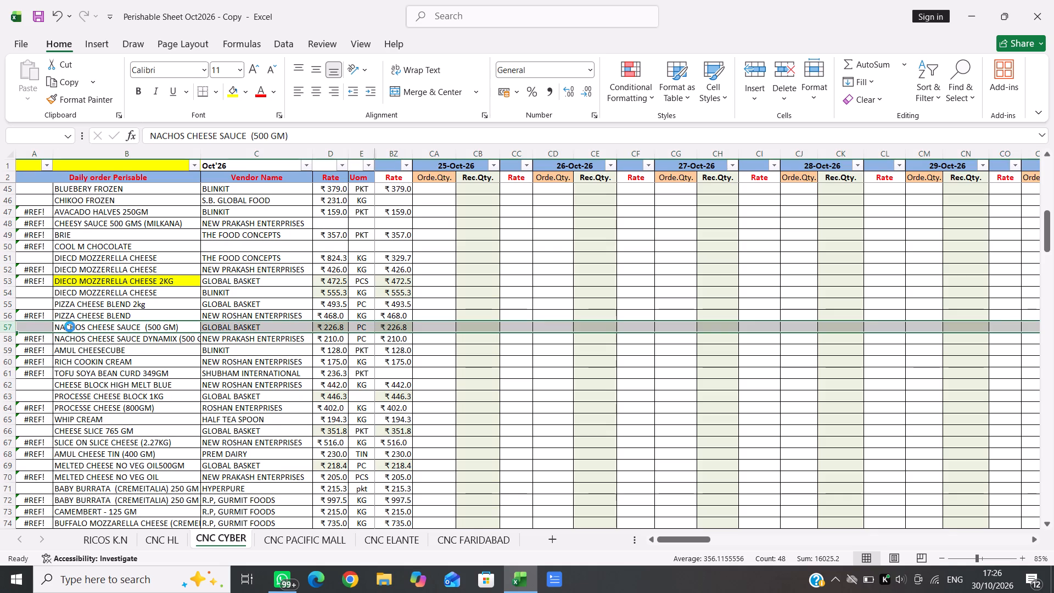
Copy the item name PIZZA CHEESE BLEND from the row above into the new row and enter BLINKIT as its vendor.
{"action": "left_click", "coordinate": [81, 326]}
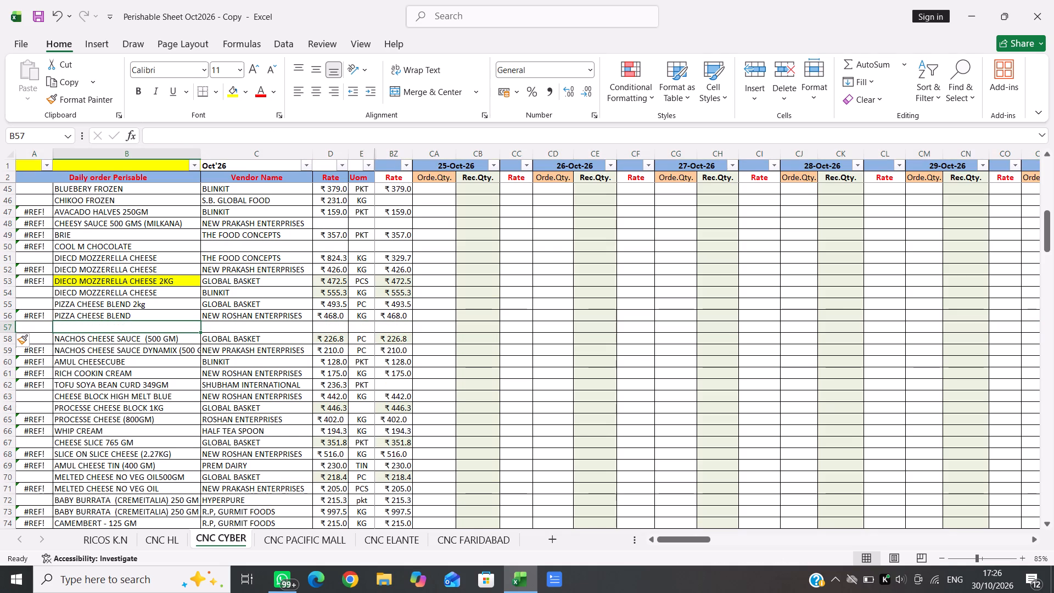
{"action": "left_click", "coordinate": [81, 315]}
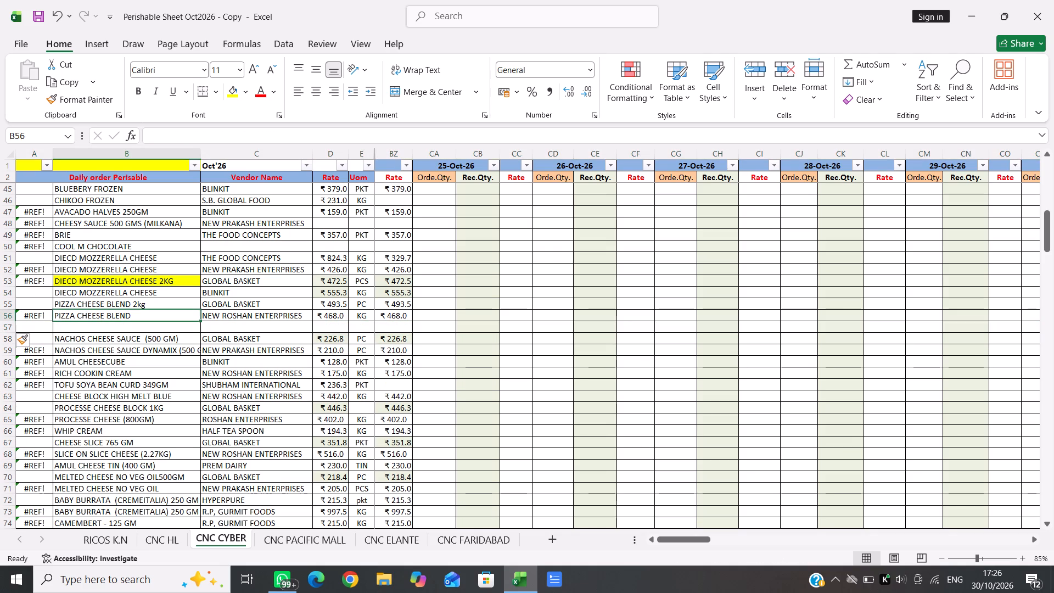
{"action": "key", "text": "ctrl+c"}
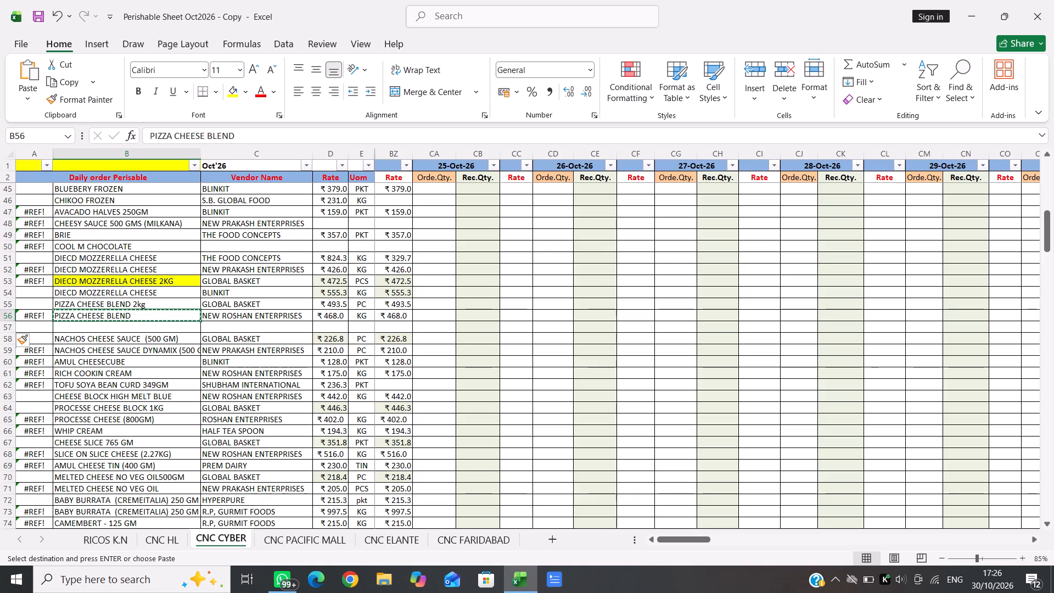
{"action": "left_click", "coordinate": [86, 326]}
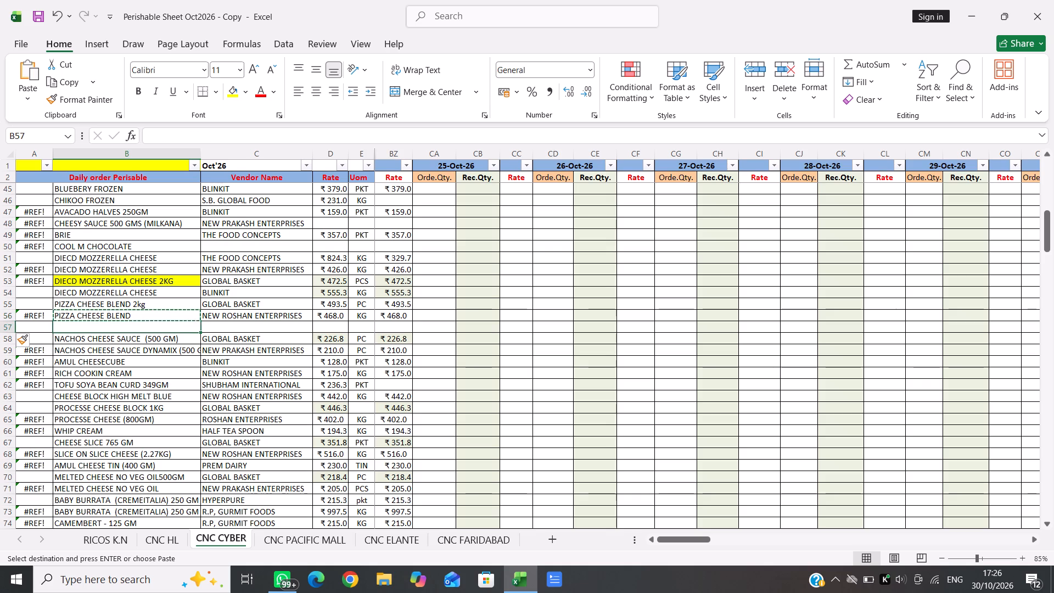
{"action": "key", "text": "Return"}
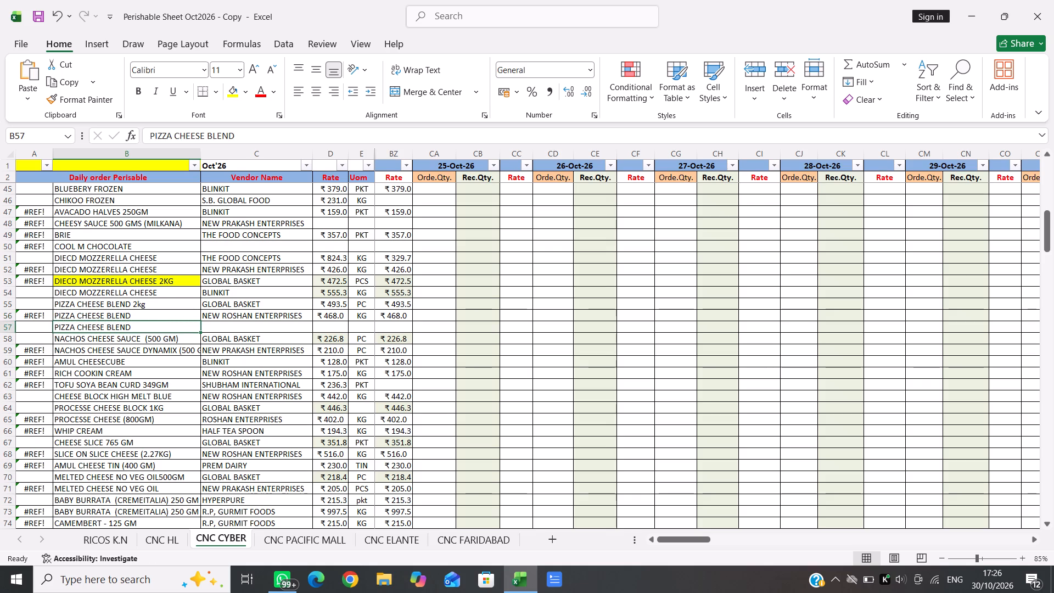
{"action": "left_click", "coordinate": [256, 327]}
{"action": "type", "text": "BLI"}
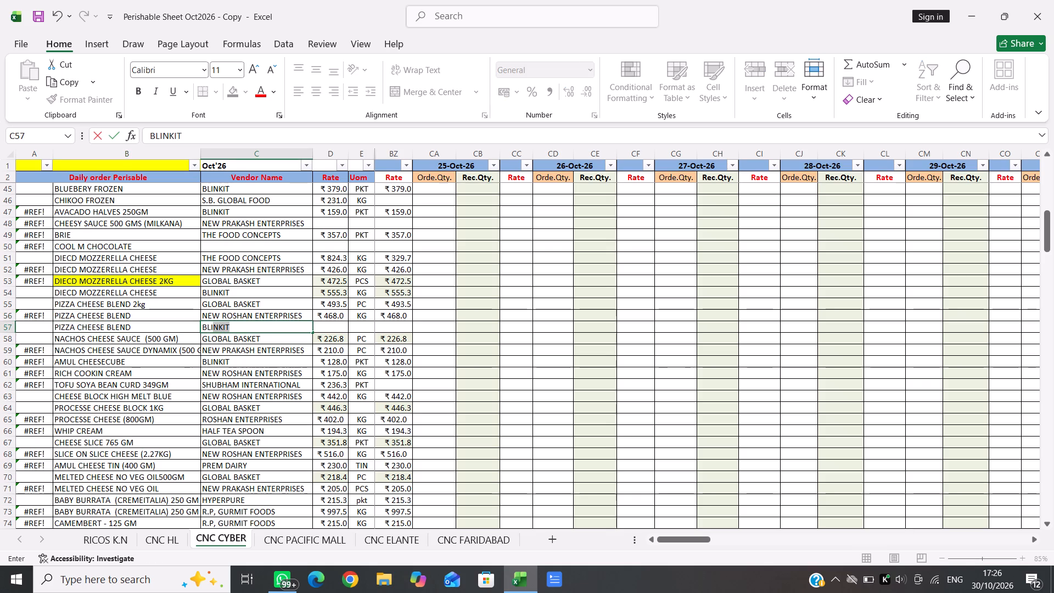
{"action": "key", "text": "Right"}
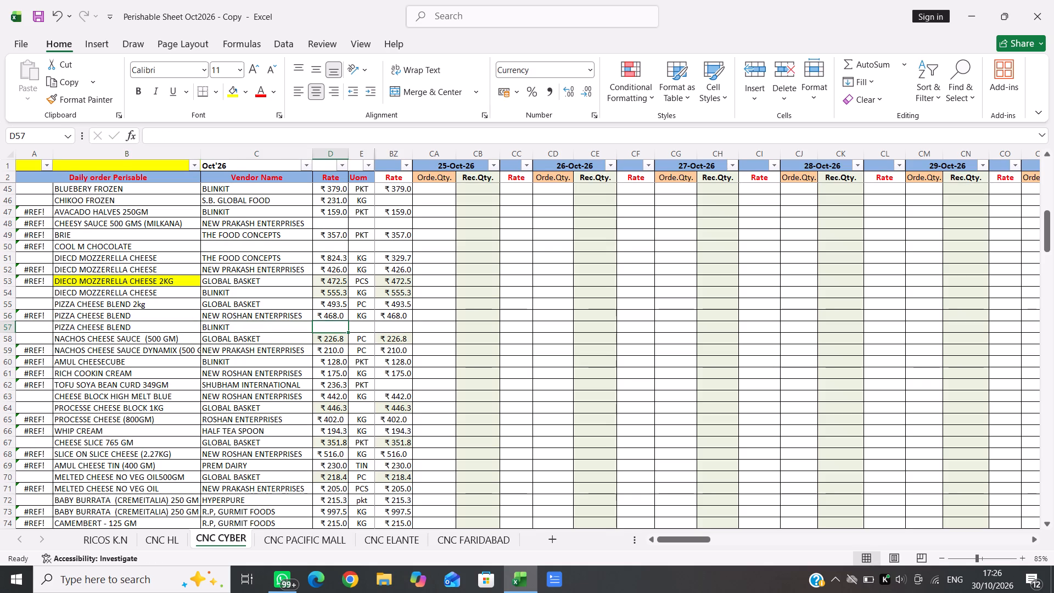
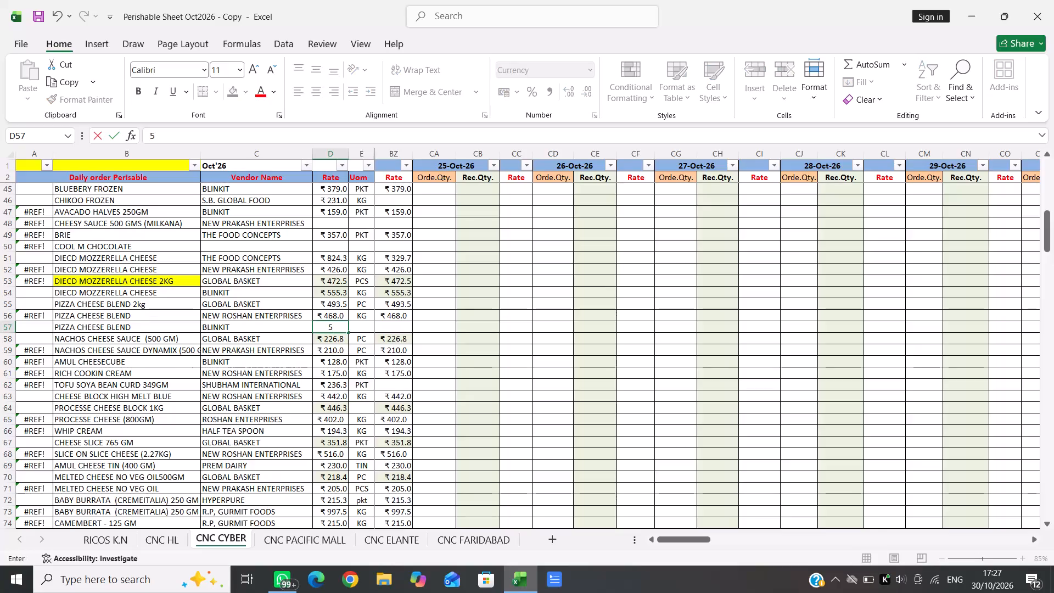
Fill in the new BLINKIT PIZZA CHEESE BLEND row with rate 559, unit PKT and a 25-Oct-26 rate of 559.
{"action": "type", "text": "59"}
{"action": "key", "text": "Right"}
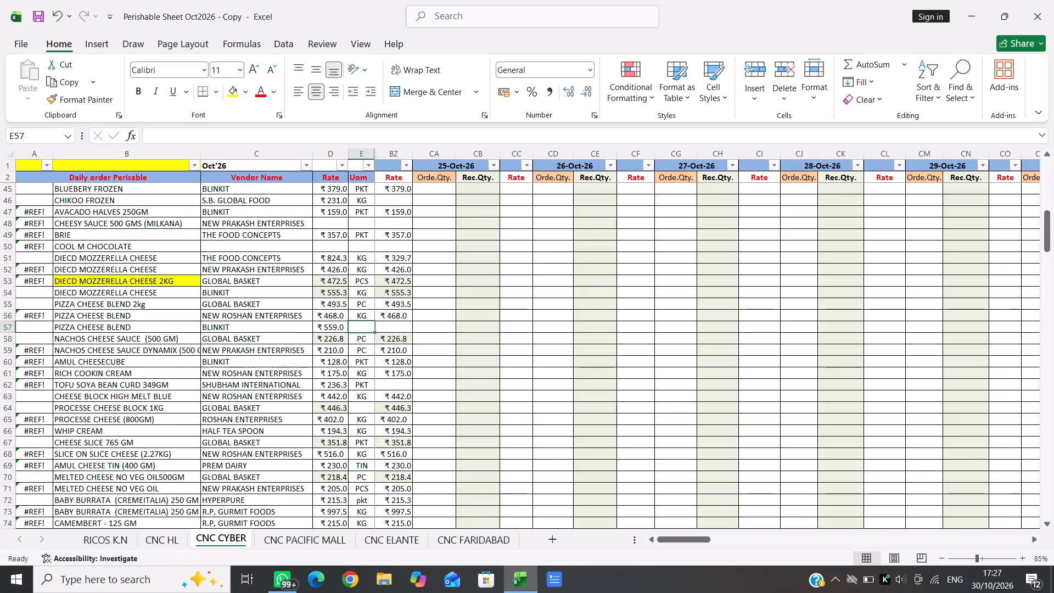
{"action": "type", "text": "PKT"}
{"action": "key", "text": "Right"}
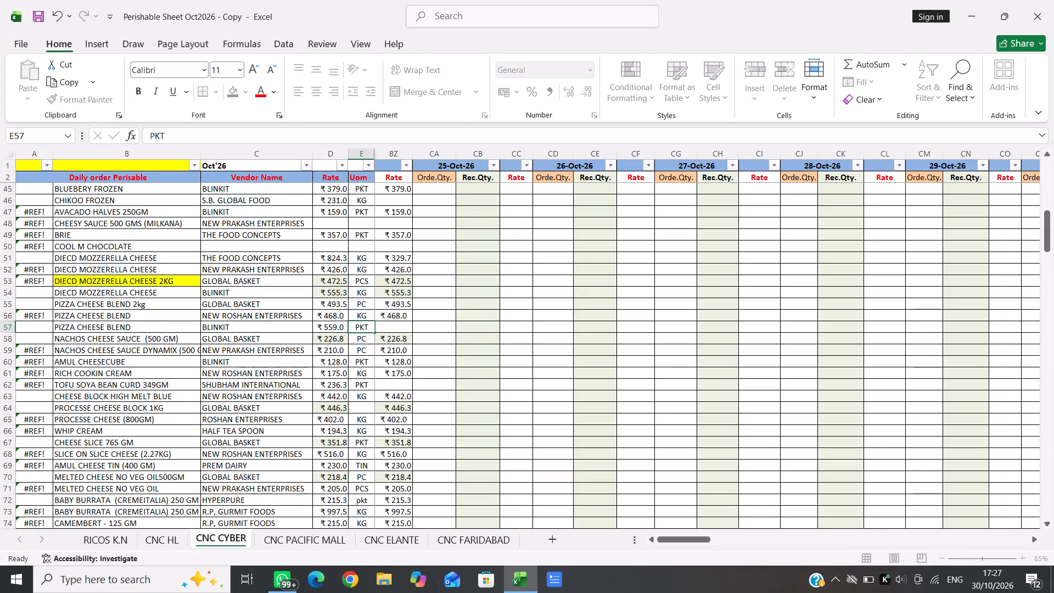
{"action": "type", "text": "559"}
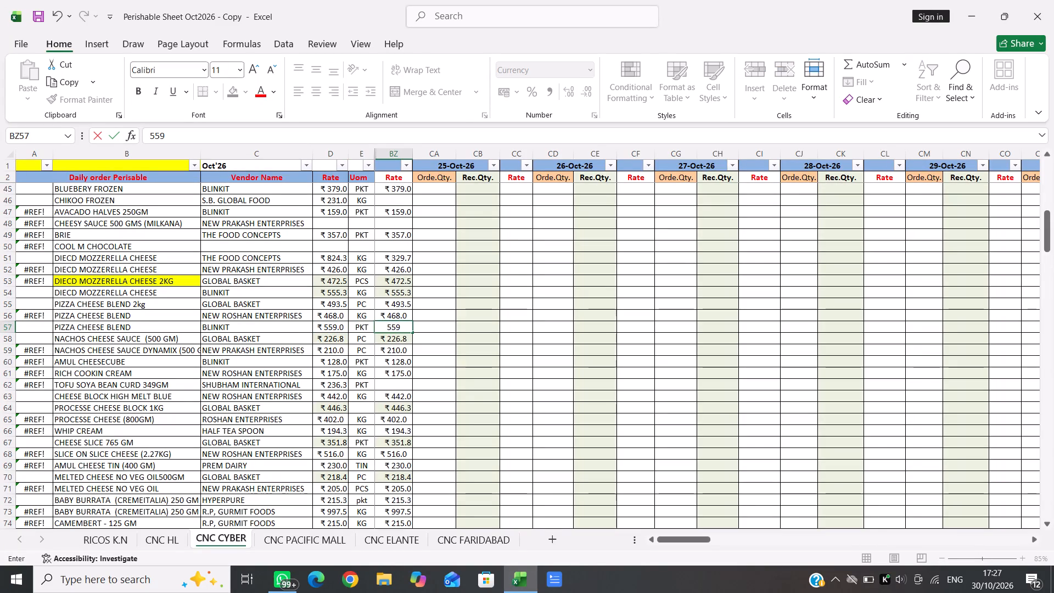
{"action": "key", "text": "Right"}
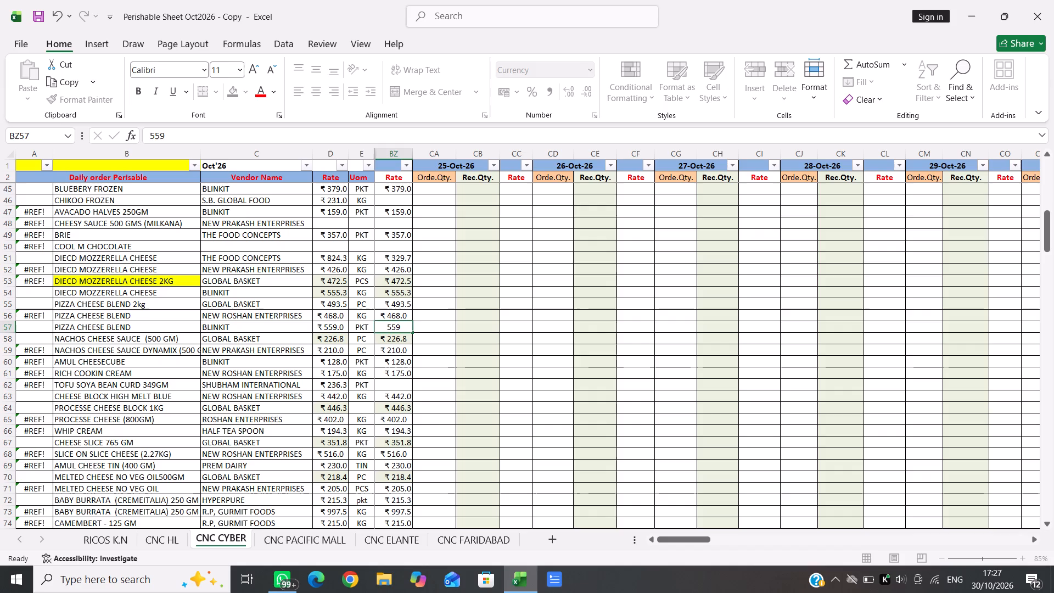
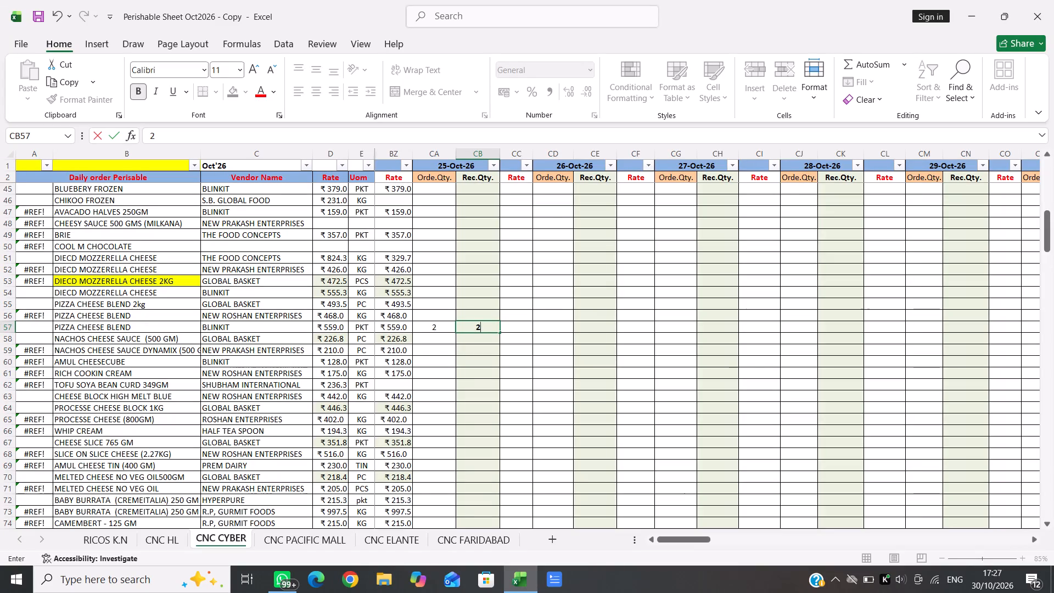
Select the 25-Oct-26 ordered quantity cell for the BLINKIT DIECD MOZZERELLA CHEESE row.
{"action": "left_click", "coordinate": [429, 288]}
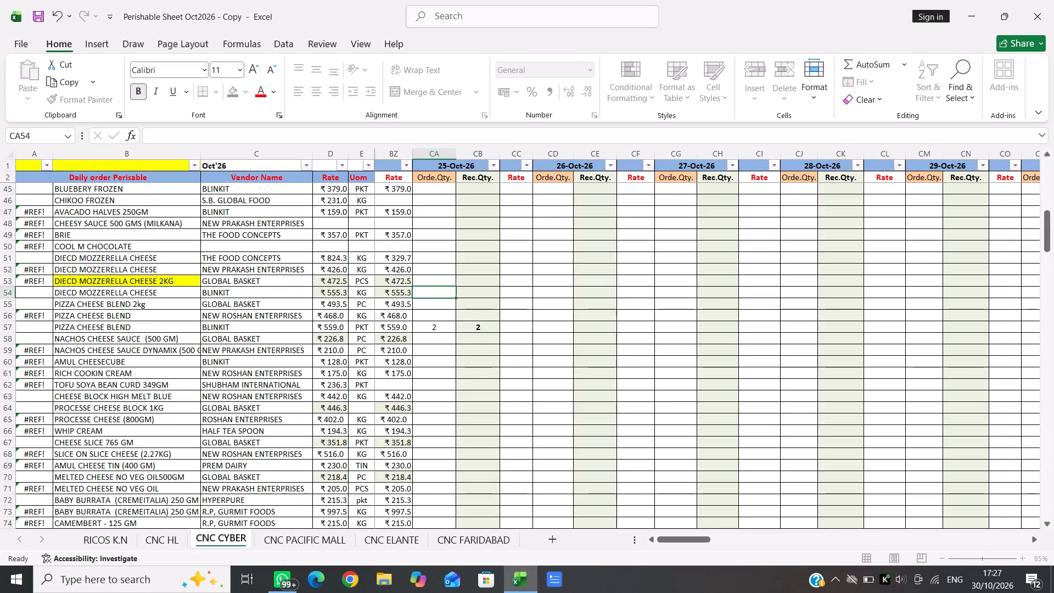
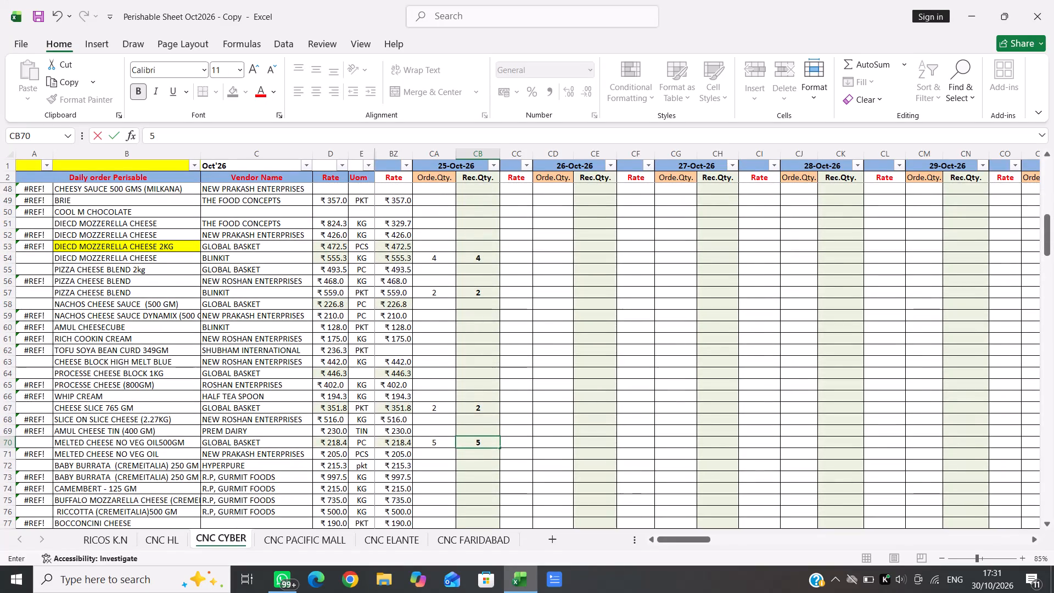
Select the 25-Oct-26 ordered quantity cell for the NEW ROSHAN ENTERPRISES SLICE ON SLICE CHEESE (2.27KG) row.
{"action": "scroll", "coordinate": [270, 419], "scroll_direction": "right", "scroll_amount": 1}
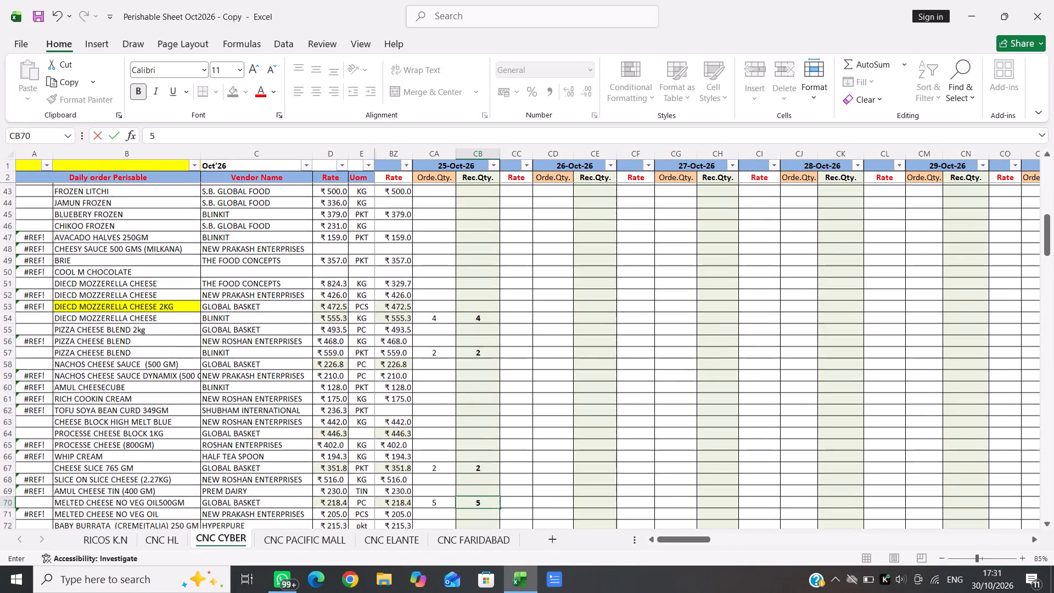
{"action": "scroll", "coordinate": [270, 419], "scroll_direction": "right", "scroll_amount": 1}
{"action": "scroll", "coordinate": [270, 419], "scroll_direction": "down", "scroll_amount": 1}
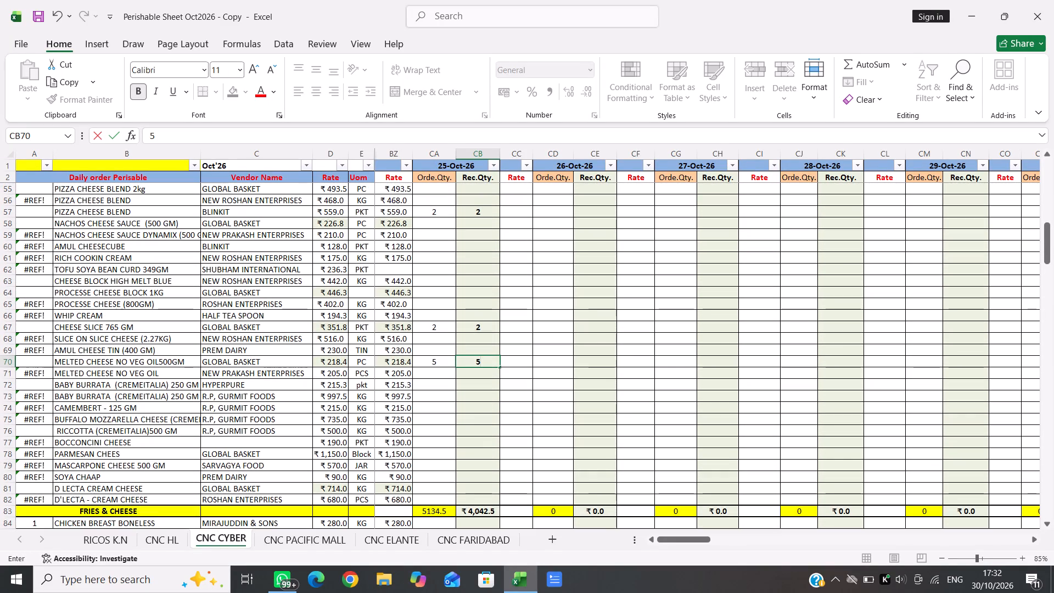
{"action": "scroll", "coordinate": [156, 380], "scroll_direction": "up", "scroll_amount": 1}
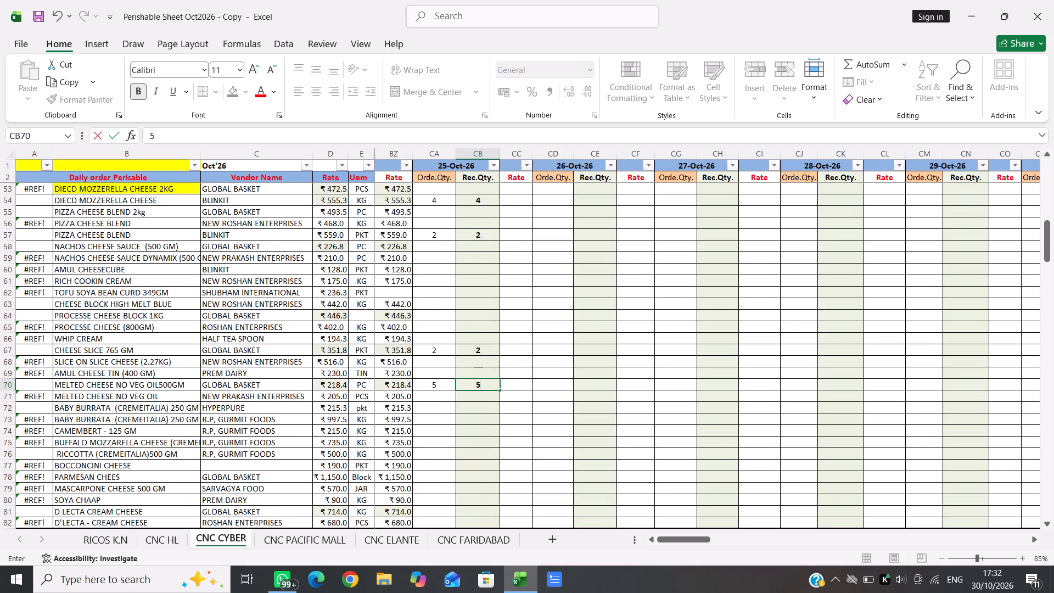
{"action": "left_click", "coordinate": [439, 362]}
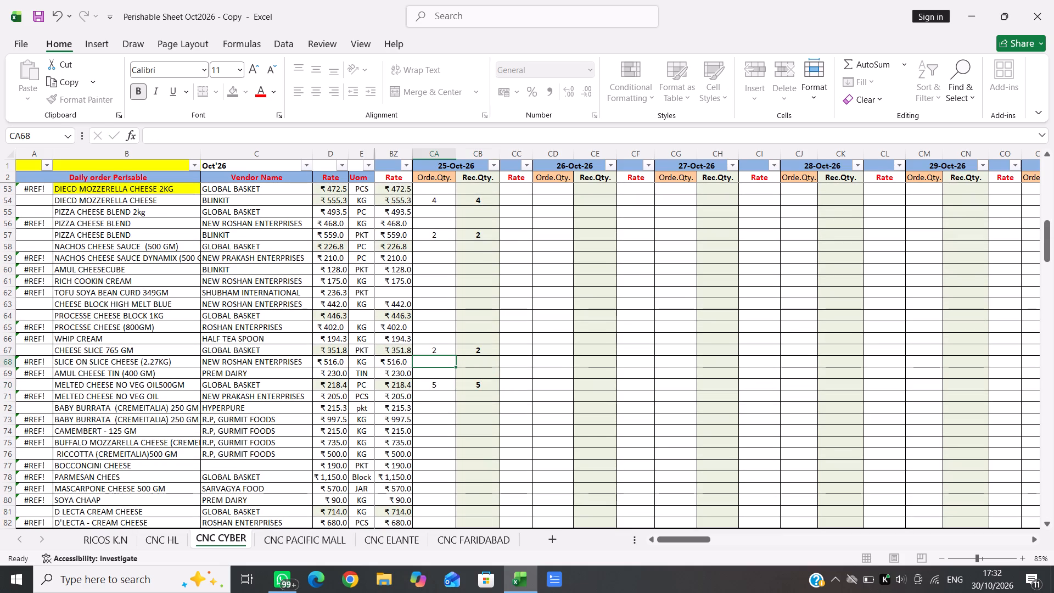
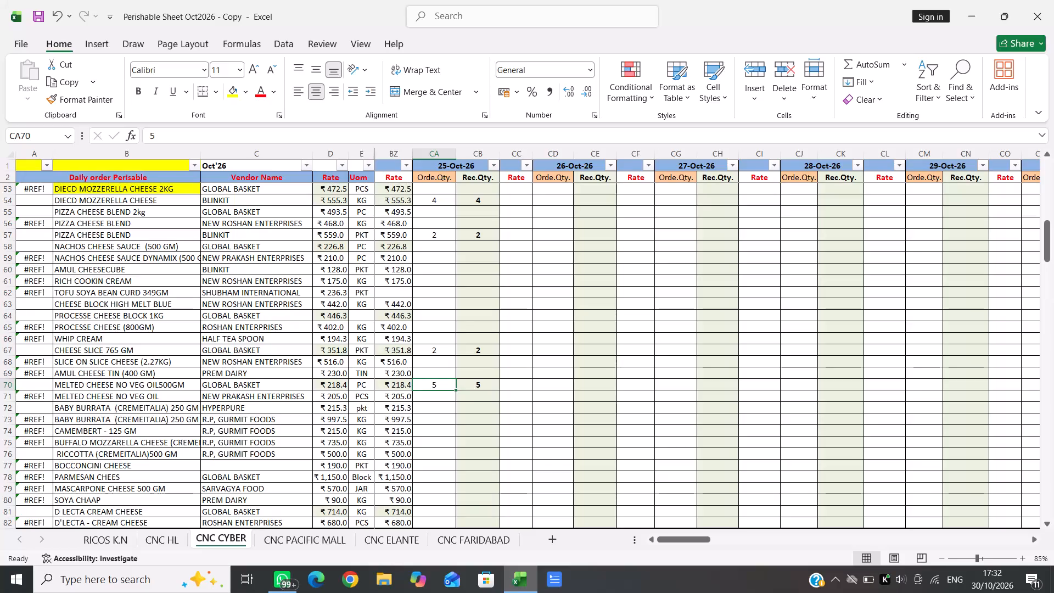
Select the 25-Oct-26 received quantity cell for the GLOBAL BASKET MELTED CHEESE NO VEG OIL500GM row.
{"action": "left_click", "coordinate": [469, 387]}
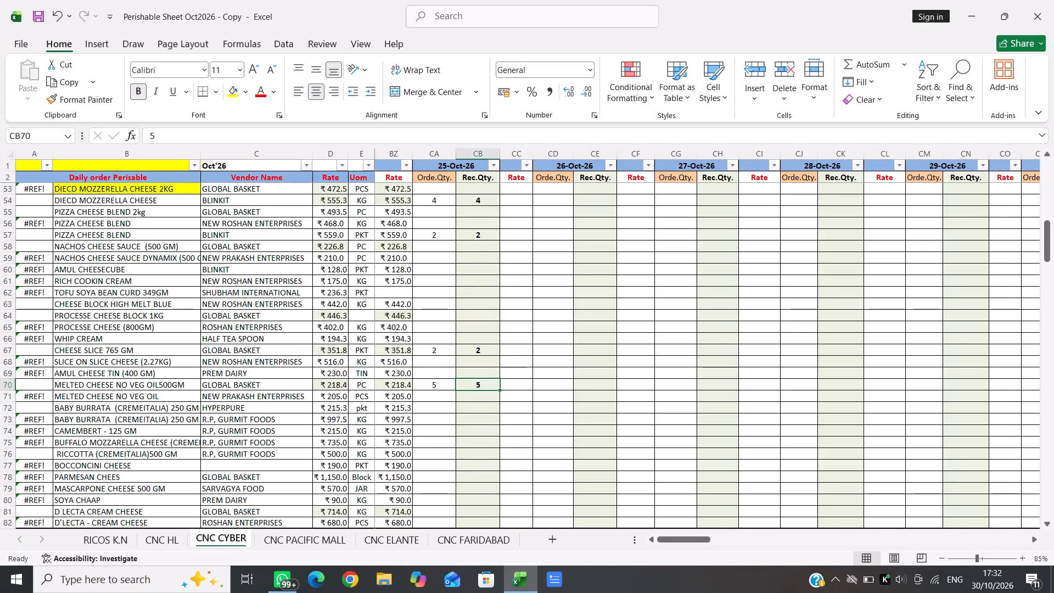
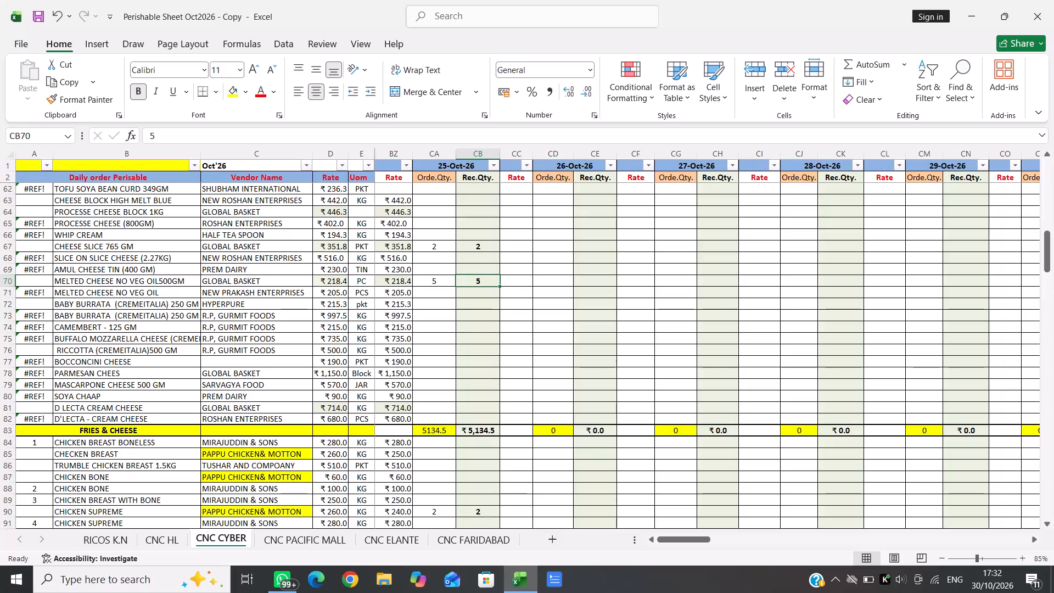
Select the 25-Oct-26 ordered quantity cell for the GLOBAL BASKET D LECTA CREAM CHEESE row.
{"action": "left_click", "coordinate": [427, 406]}
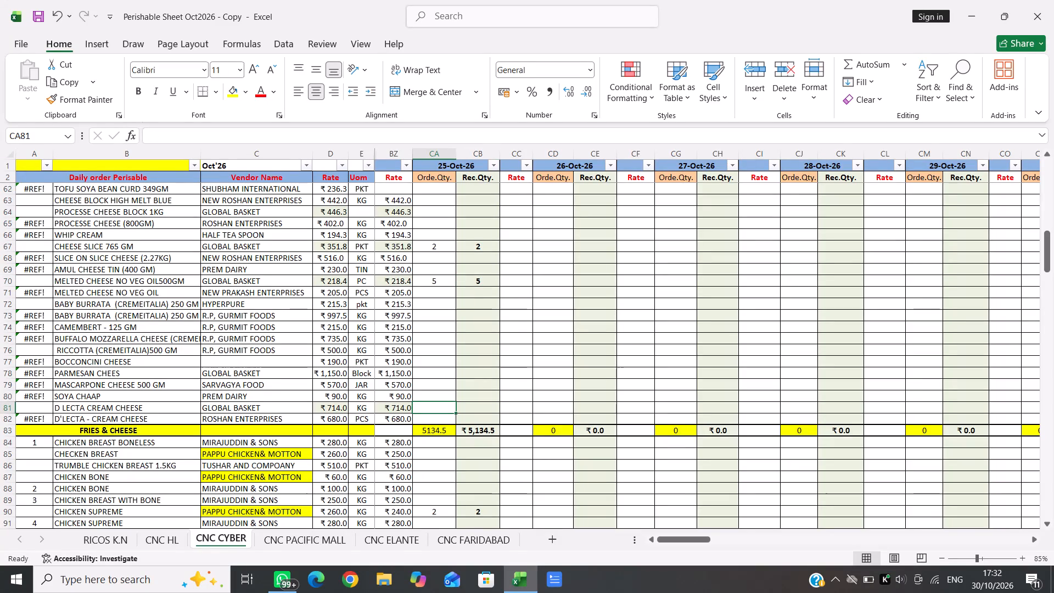
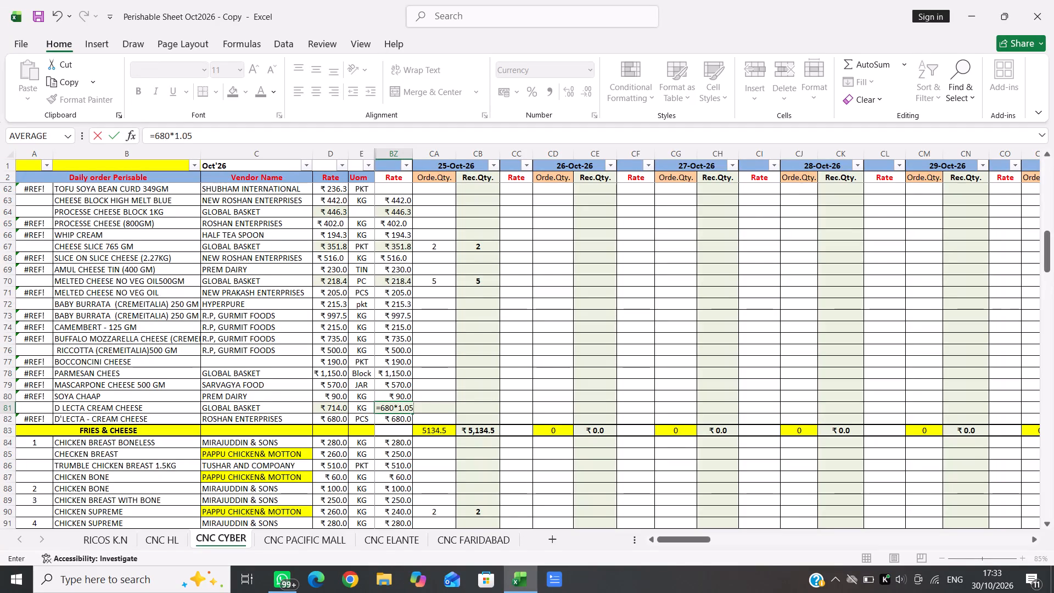
Enter the 25-Oct-26 rate as =680*1.05 and the ordered quantity as 5 for GLOBAL BASKET's D LECTA CREAM CHEESE.
{"action": "key", "text": "Return"}
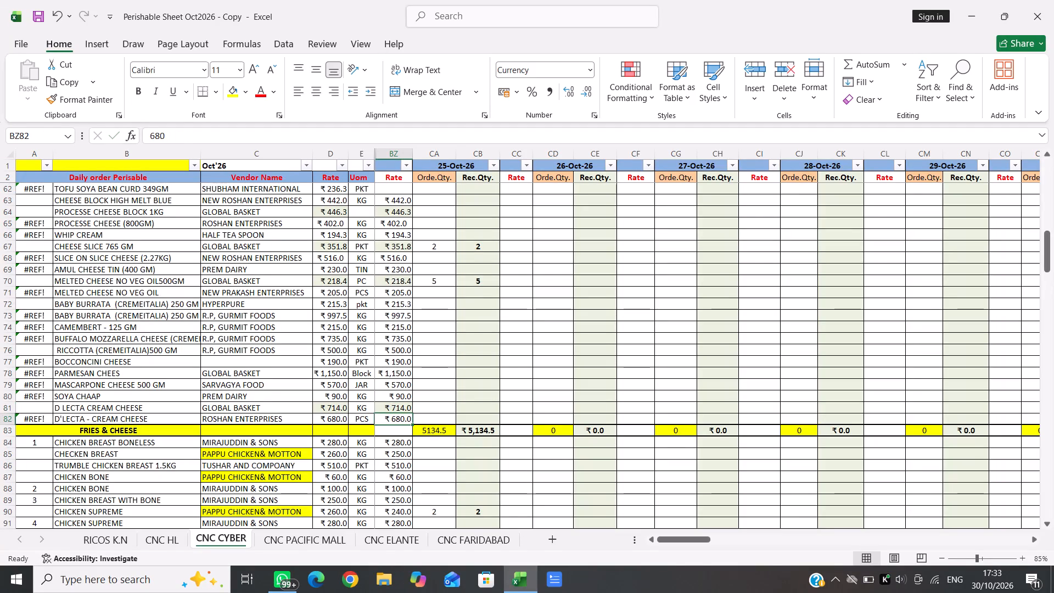
{"action": "left_click", "coordinate": [442, 406]}
{"action": "key", "text": "5"}
{"action": "key", "text": "Right"}
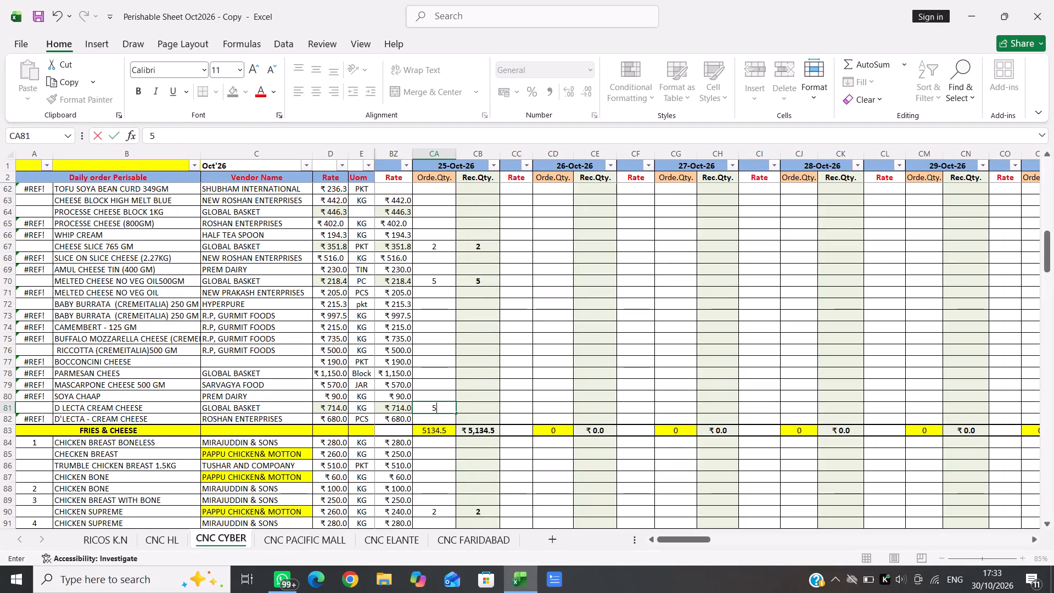
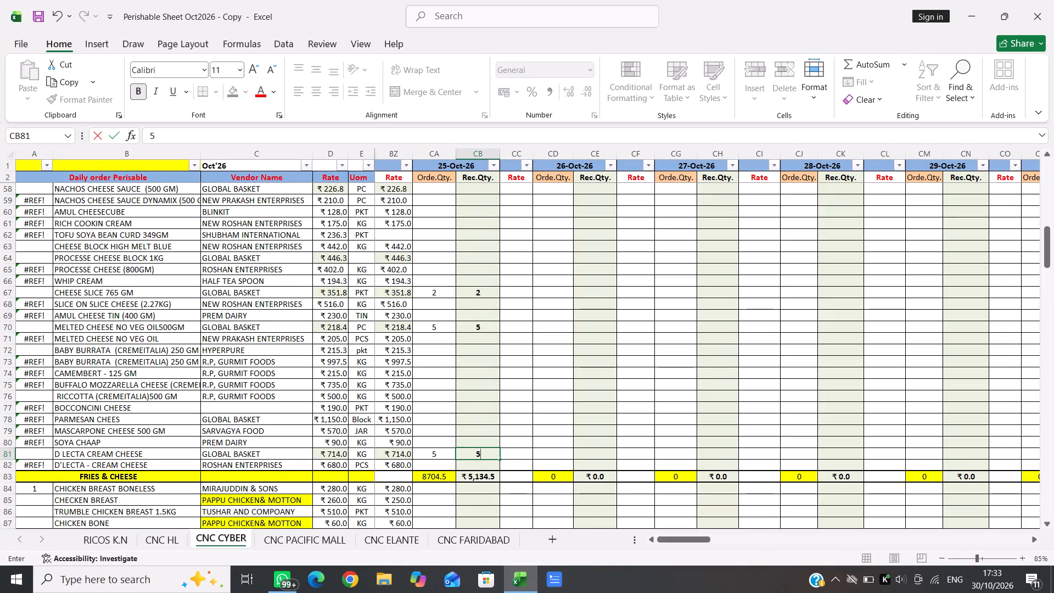
Commit the 25-Oct-26 received quantity of 5 for GLOBAL BASKET's D LECTA CREAM CHEESE.
{"action": "left_click", "coordinate": [428, 328]}
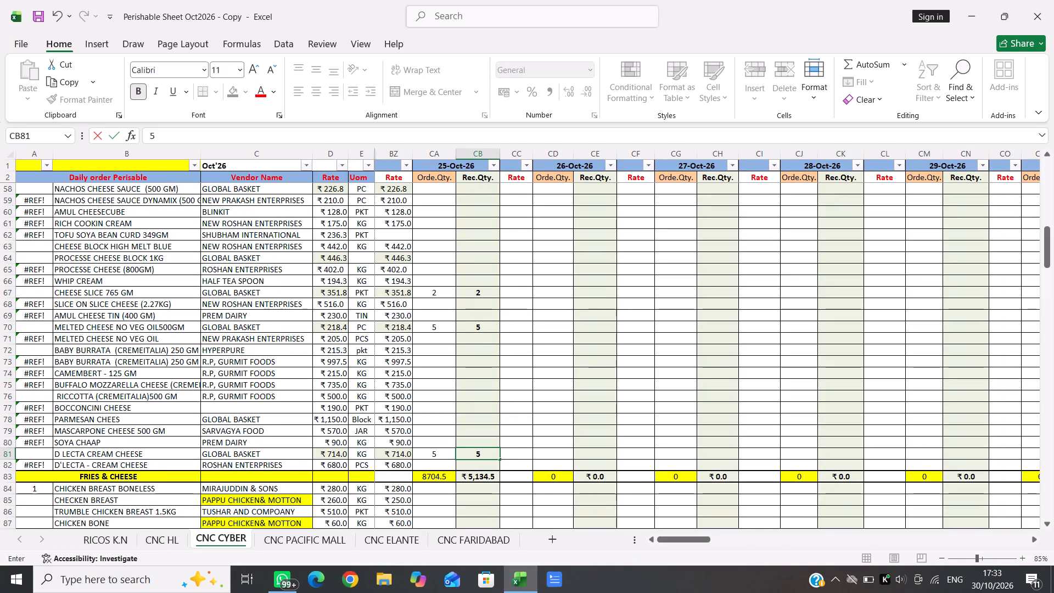
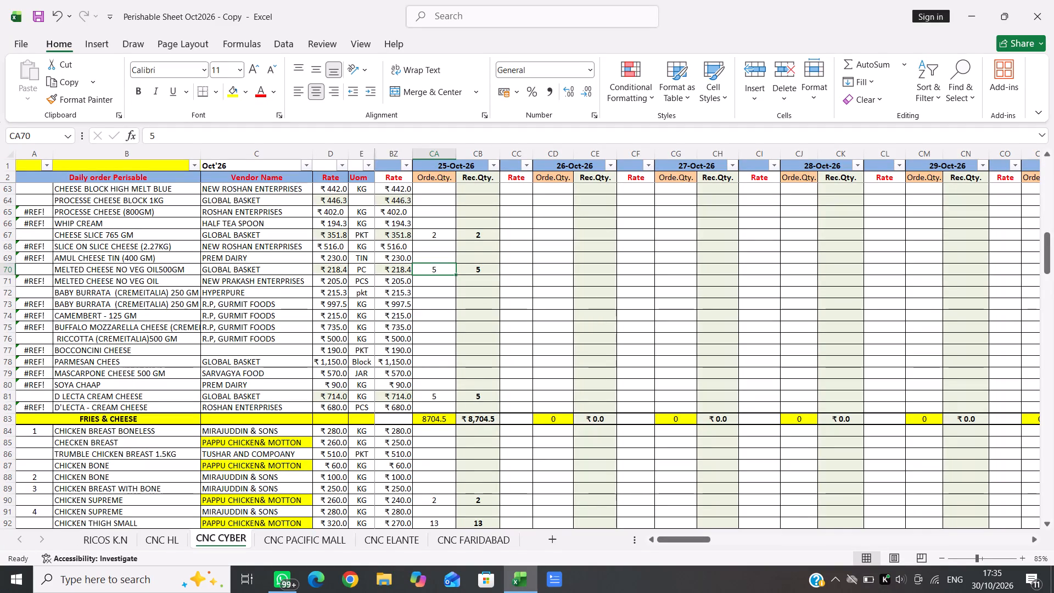
Set the 25-Oct-26 ordered quantity to 9 for GLOBAL BASKET's MELTED CHEESE NO VEG OIL500GM.
{"action": "key", "text": "9"}
{"action": "key", "text": "Right"}
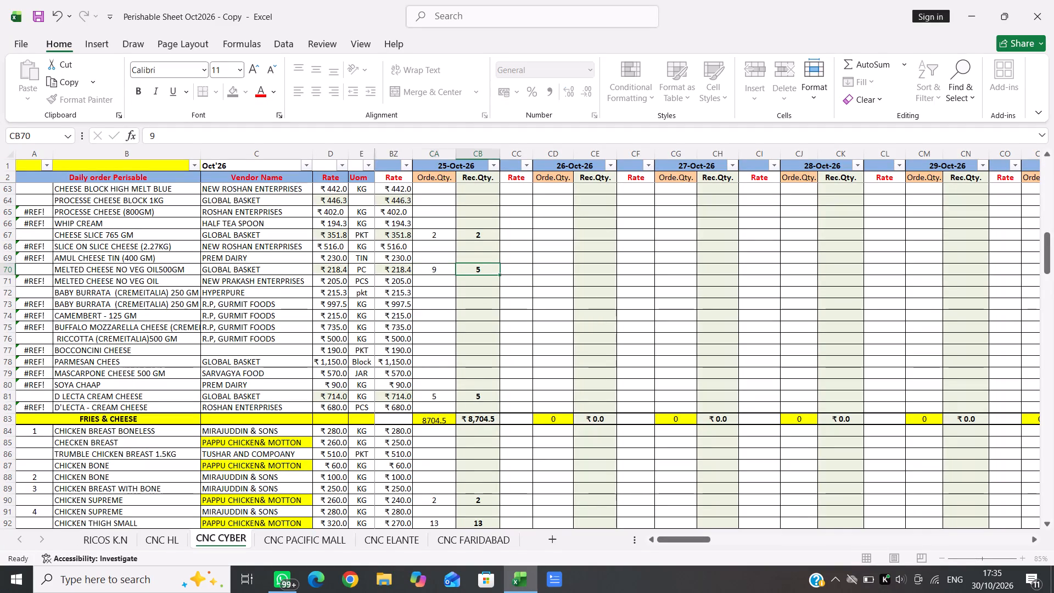
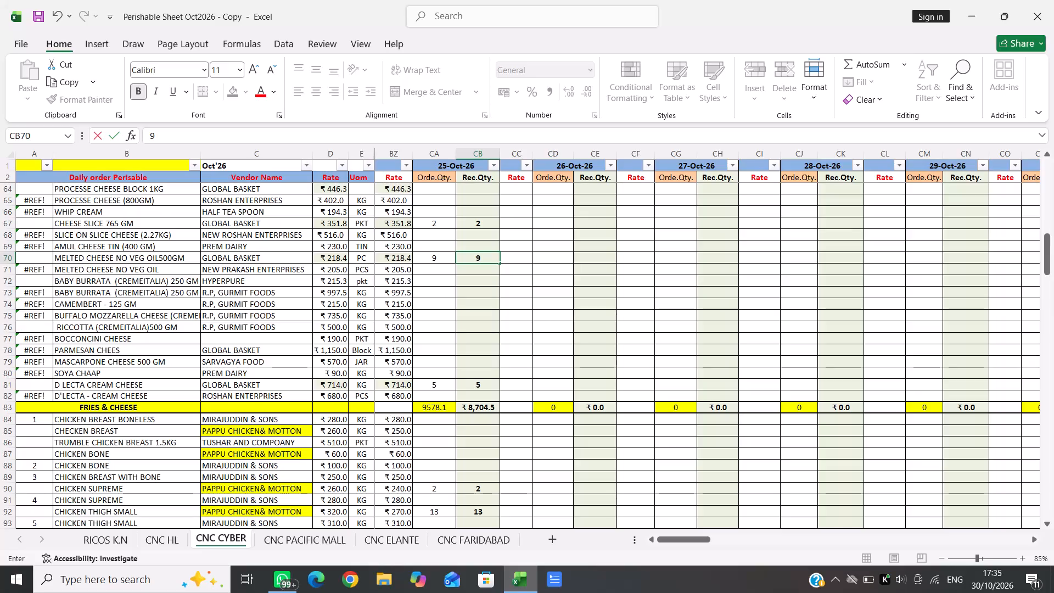
Commit the 25-Oct-26 received quantity of 9 for GLOBAL BASKET's MELTED CHEESE NO VEG OIL500GM.
{"action": "left_click", "coordinate": [437, 259]}
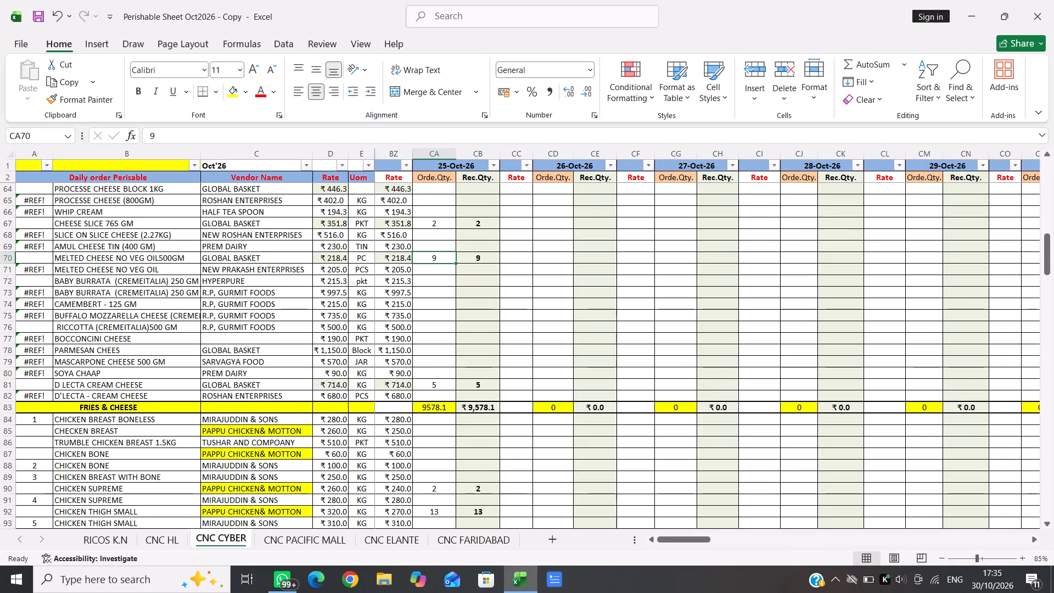
Review the 25-Oct-26 rates and the ordered and received quantities across the FRIES & CHEESE item rows.
{"action": "scroll", "coordinate": [438, 357], "scroll_direction": "up", "scroll_amount": 1}
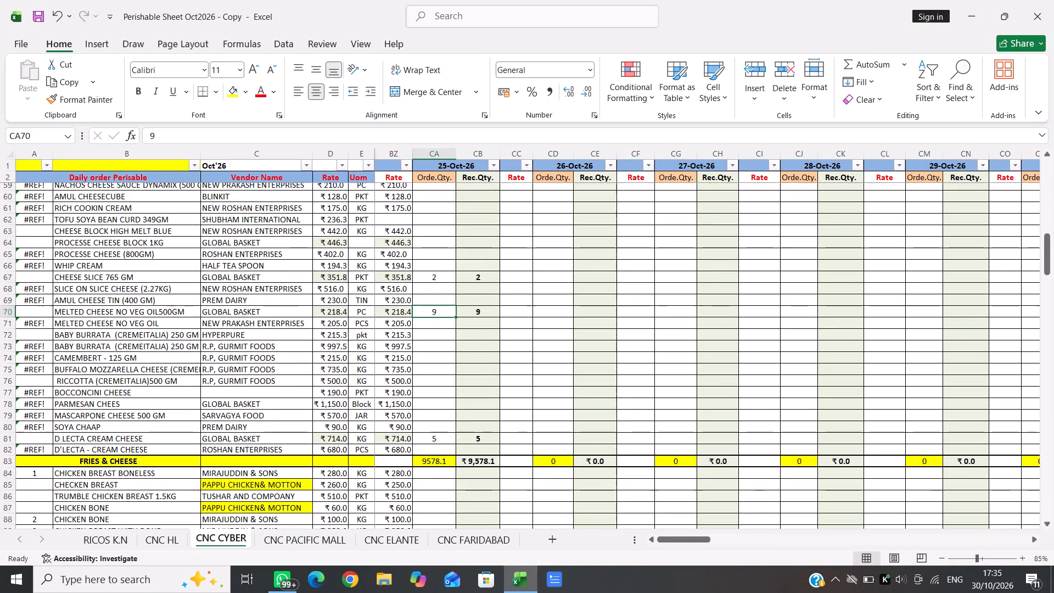
{"action": "scroll", "coordinate": [438, 357], "scroll_direction": "up", "scroll_amount": 1}
{"action": "scroll", "coordinate": [438, 357], "scroll_direction": "down", "scroll_amount": 1}
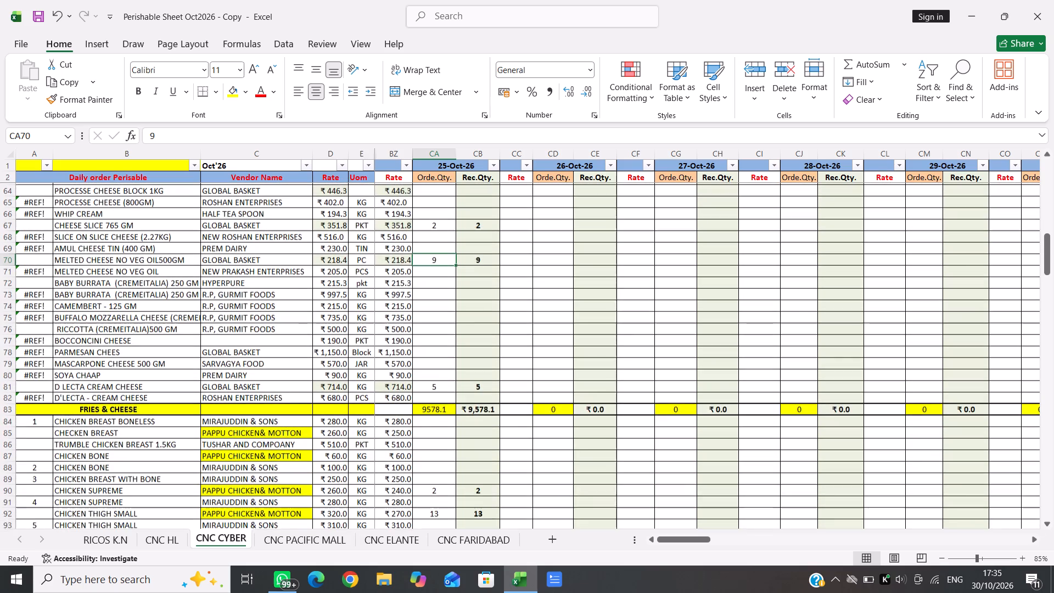
{"action": "scroll", "coordinate": [438, 357], "scroll_direction": "down", "scroll_amount": 1}
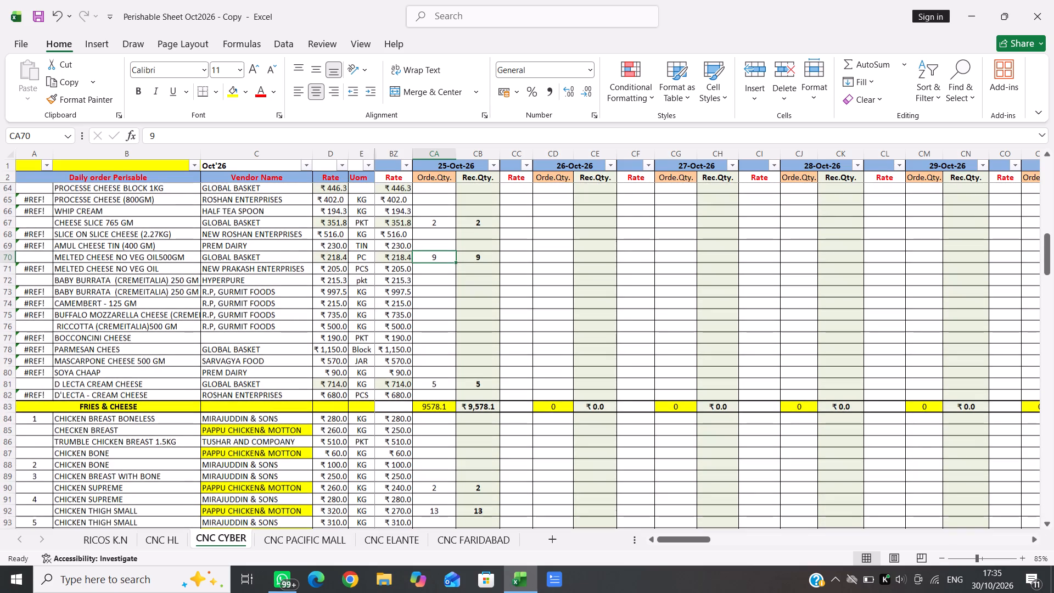
{"action": "scroll", "coordinate": [438, 357], "scroll_direction": "up", "scroll_amount": 1}
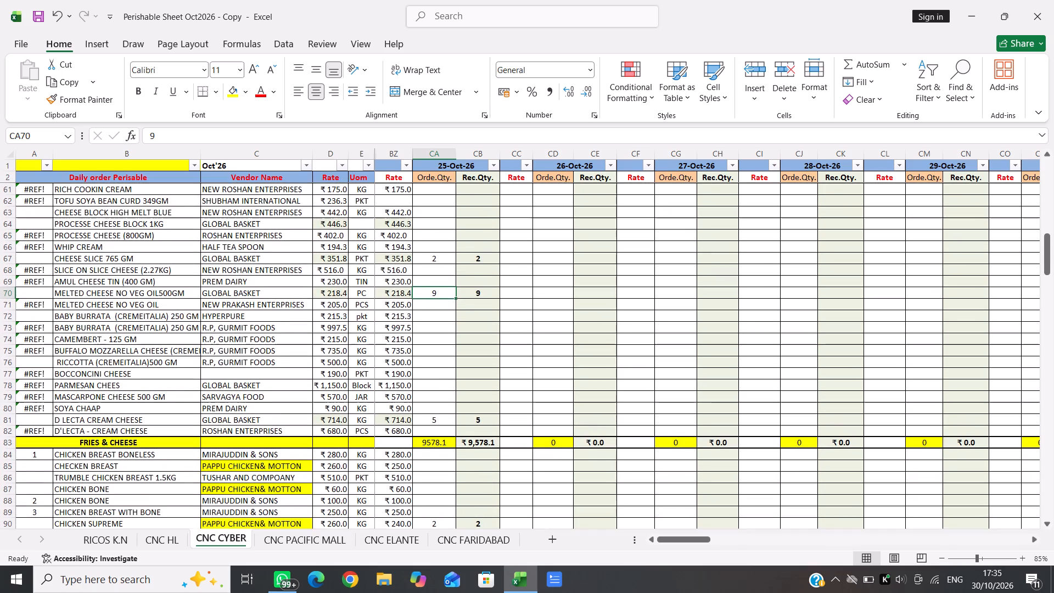
{"action": "scroll", "coordinate": [438, 357], "scroll_direction": "up", "scroll_amount": 1}
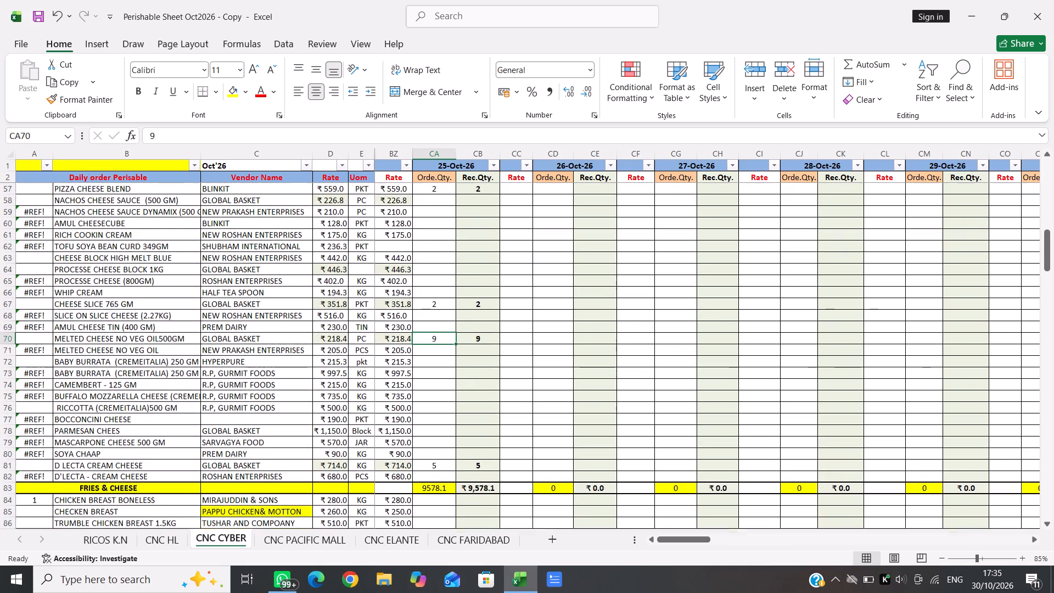
{"action": "scroll", "coordinate": [438, 357], "scroll_direction": "up", "scroll_amount": 1}
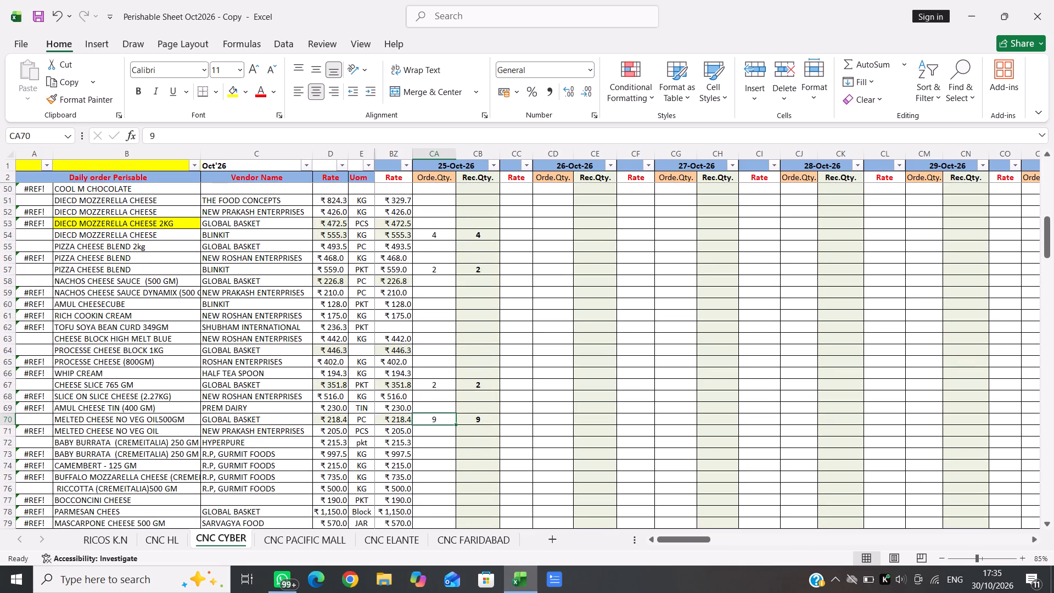
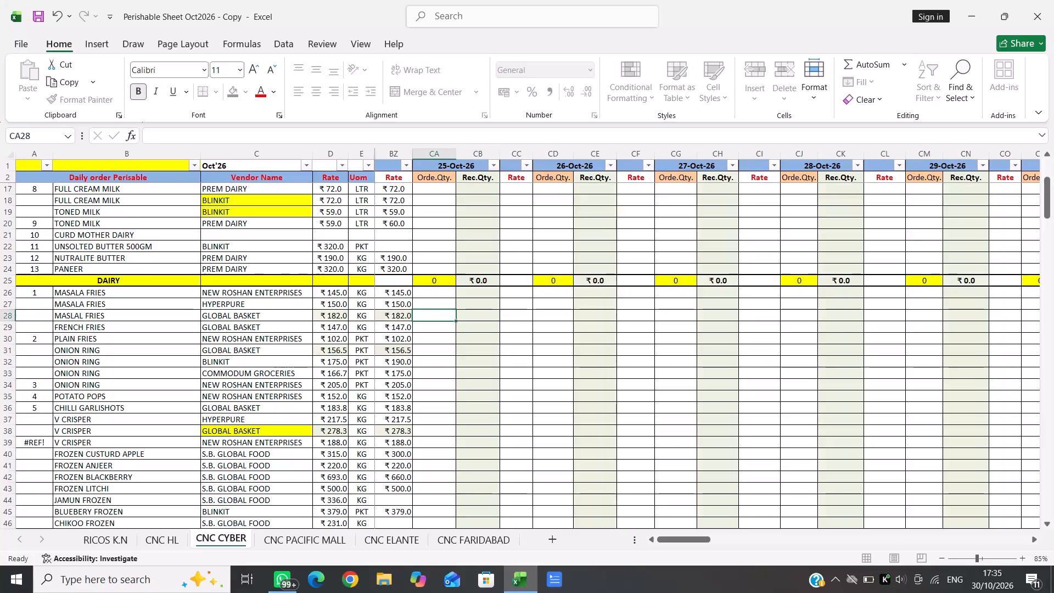
Enter 24 as both the ordered and received quantity under 25-Oct-26 for GLOBAL BASKET's MASLAL FRIES.
{"action": "type", "text": "24"}
{"action": "key", "text": "Right"}
{"action": "type", "text": "24"}
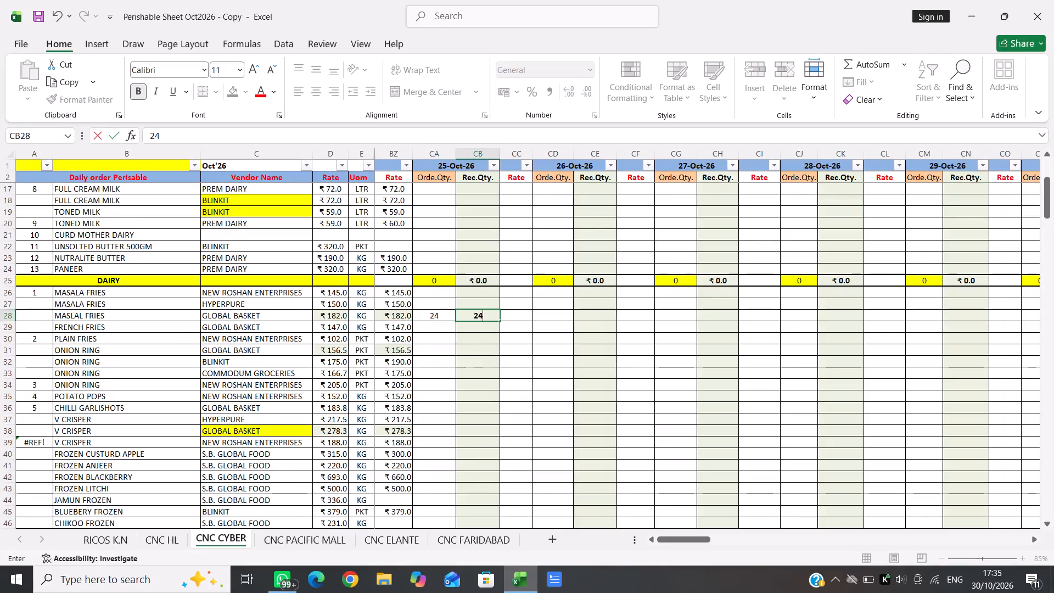
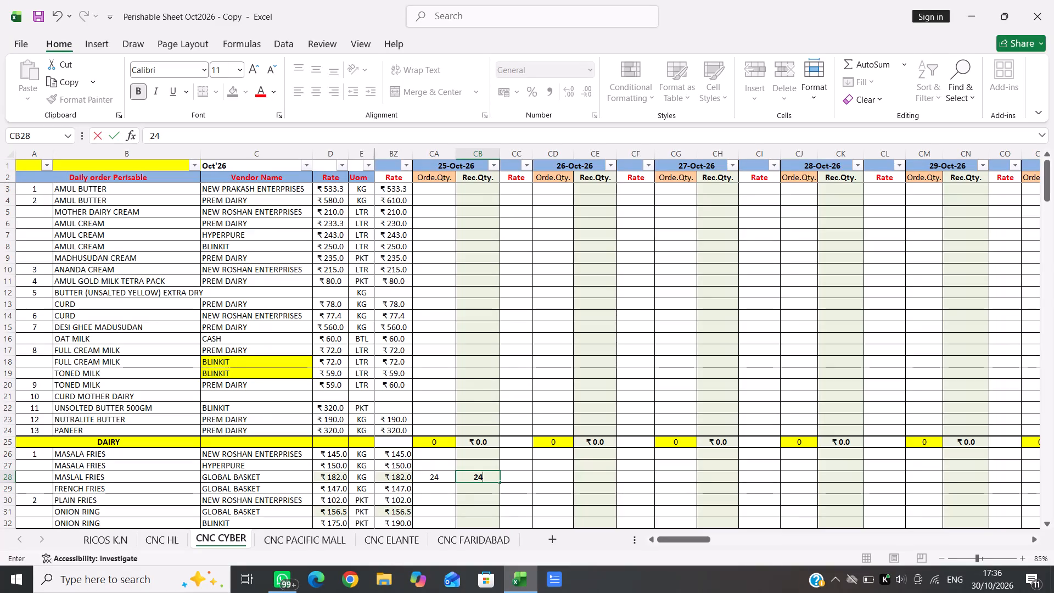
Enter 10 as the ordered quantity under 25-Oct-26 for PREM DAIRY's FULL CREAM MILK.
{"action": "left_click", "coordinate": [433, 349]}
{"action": "type", "text": "10"}
{"action": "key", "text": "Right"}
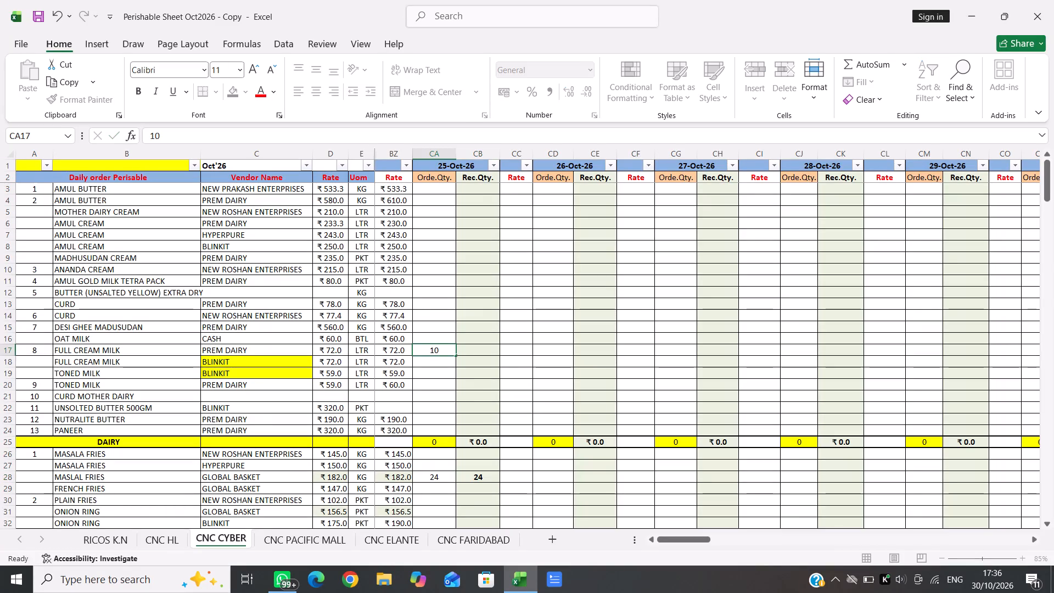
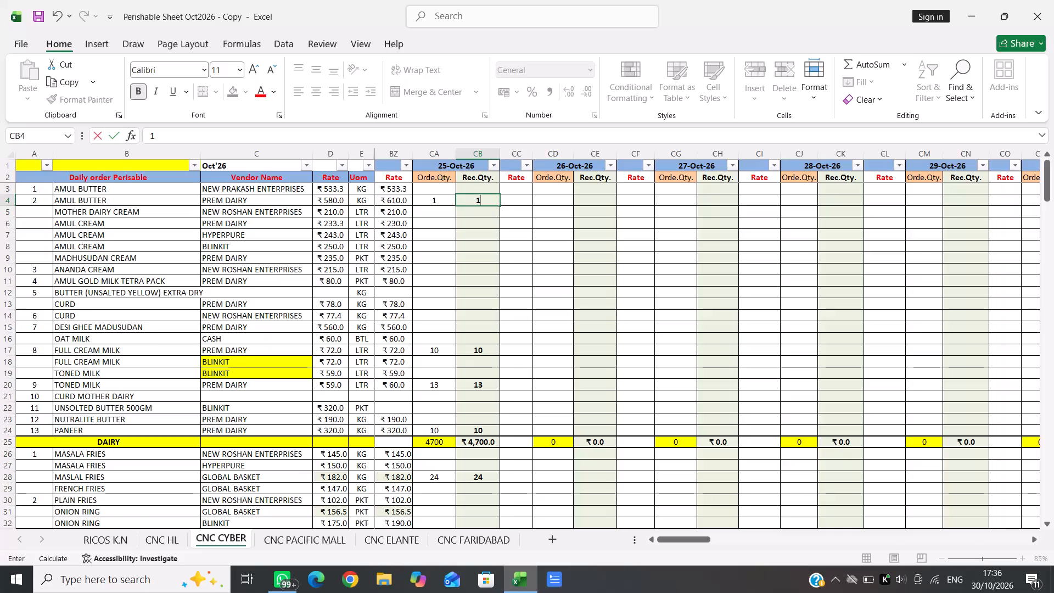
Enter 4 as both the ordered and received quantity under 25-Oct-26 for PREM DAIRY's CURD.
{"action": "left_click", "coordinate": [431, 304]}
{"action": "key", "text": "4"}
{"action": "key", "text": "Right"}
{"action": "key", "text": "4"}
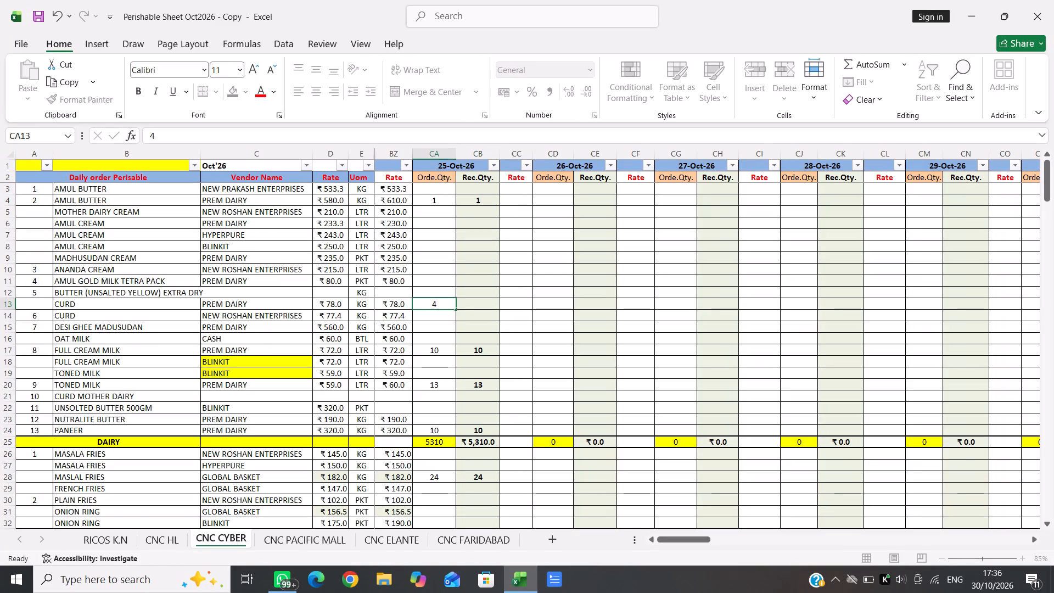
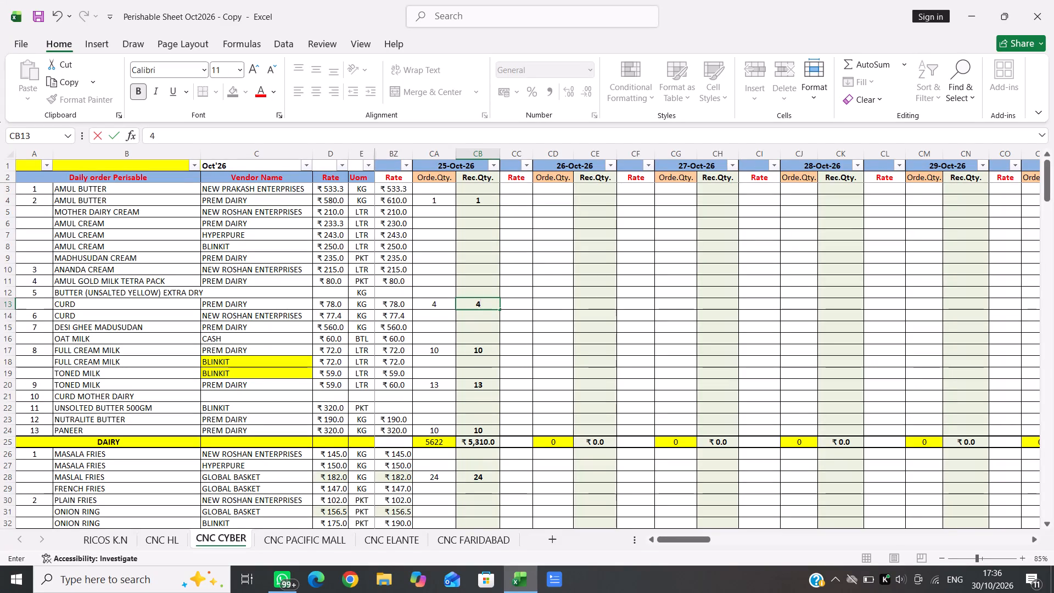
Select the 25-Oct-26 ordered quantity cell for PREM DAIRY's AMUL CREAM.
{"action": "left_click", "coordinate": [423, 225]}
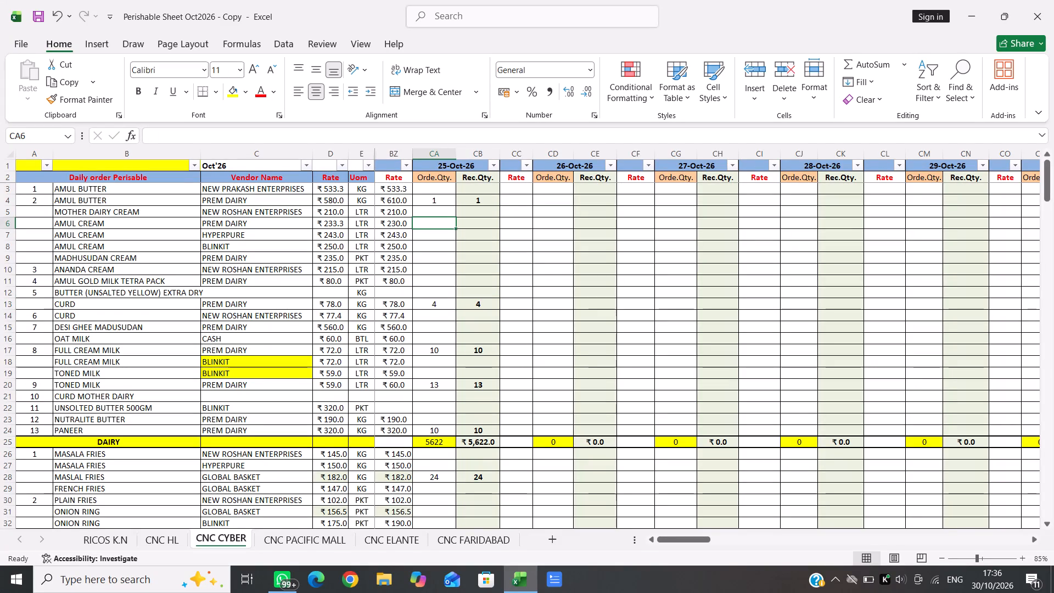
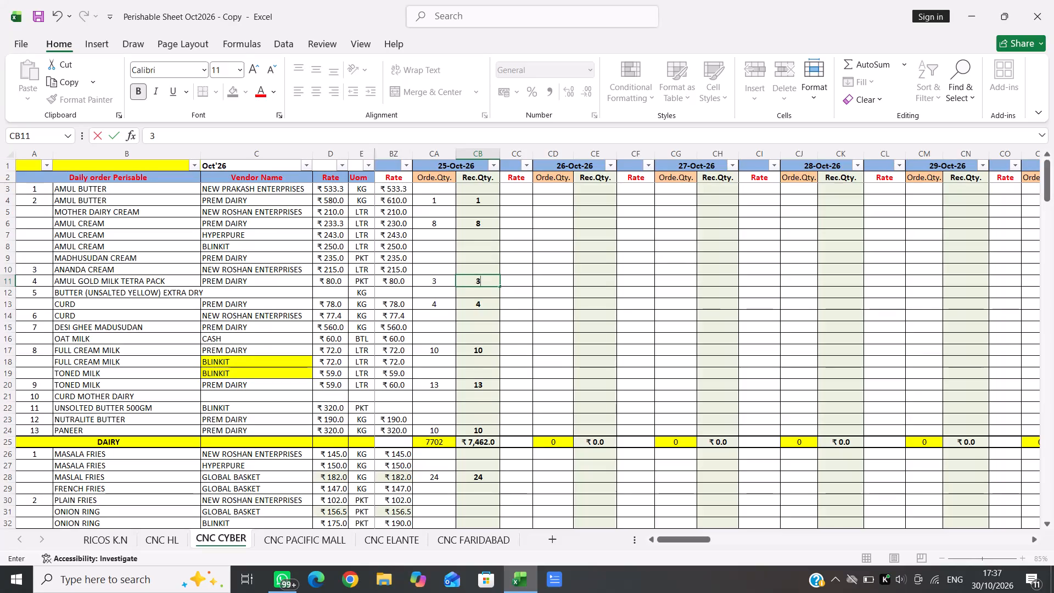
Enter 2 as both the ordered and received quantity for PREM DAIRY's DESI GHEE MADUSUDAN on 25-Oct-26.
{"action": "left_click", "coordinate": [425, 325]}
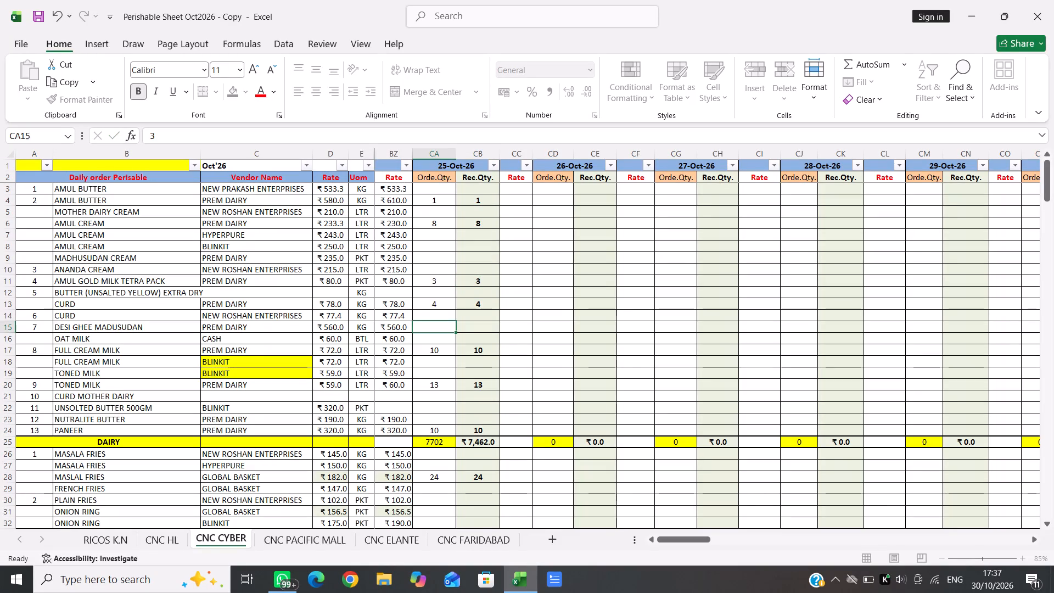
{"action": "key", "text": "2"}
{"action": "key", "text": "Right"}
{"action": "key", "text": "2"}
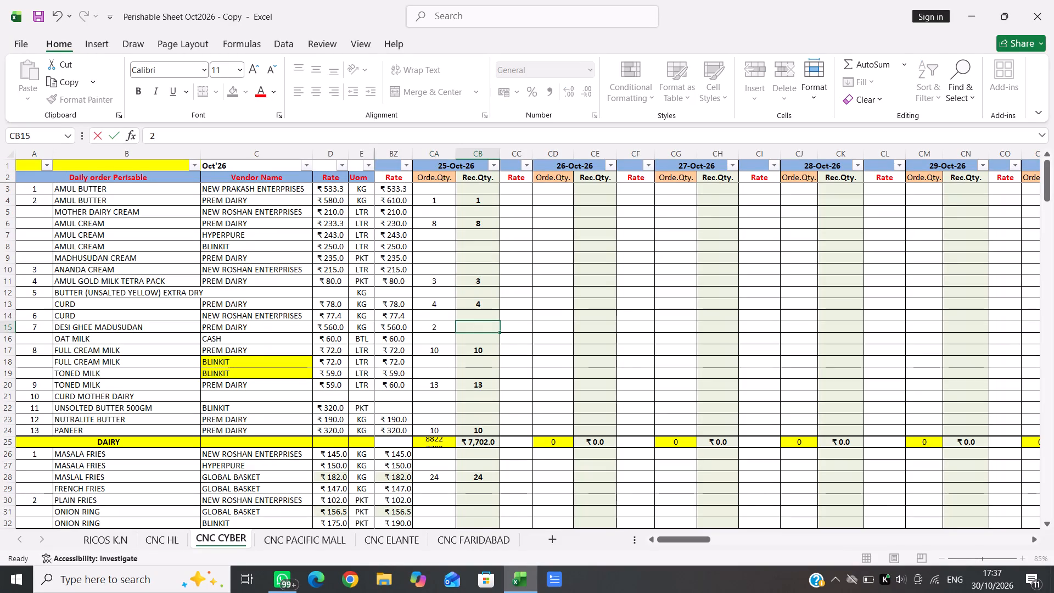
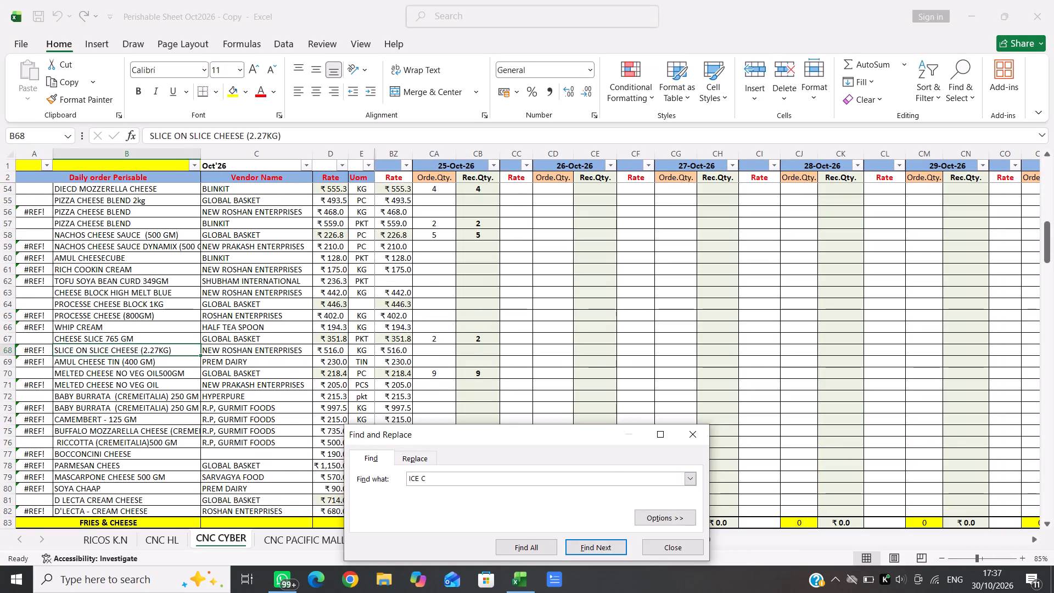
Find the ICE CUBE row for vendor FRESH ICE using the search text ICE C and go to its 25-Oct-26 ordered quantity cell.
{"action": "key", "text": "Return"}
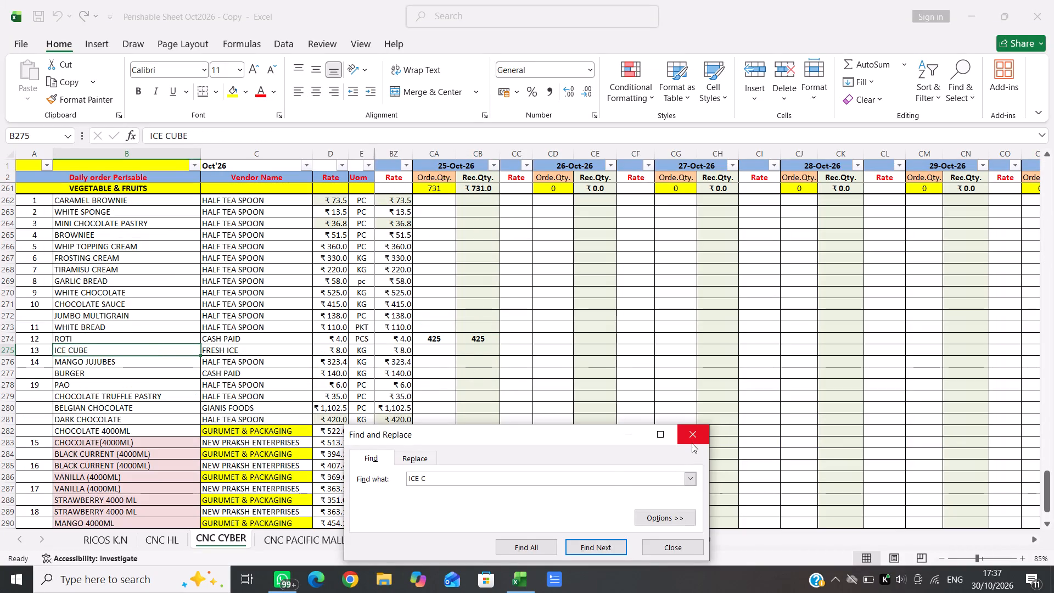
{"action": "left_click", "coordinate": [692, 433]}
{"action": "key", "text": "Right"}
{"action": "key", "text": "Right"}
{"action": "key", "text": "Right"}
{"action": "key", "text": "Right"}
{"action": "key", "text": "Right"}
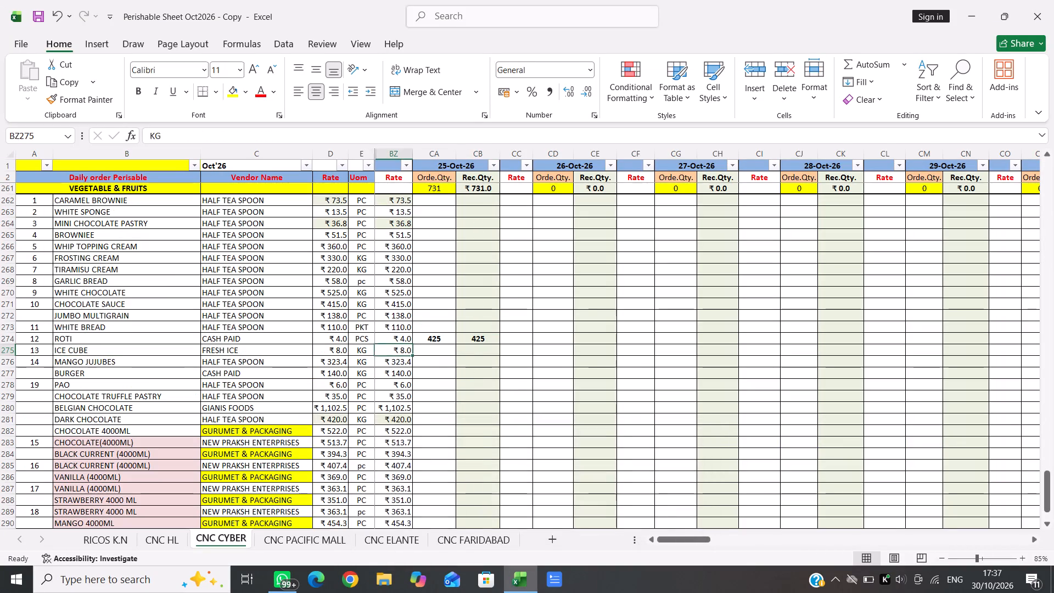
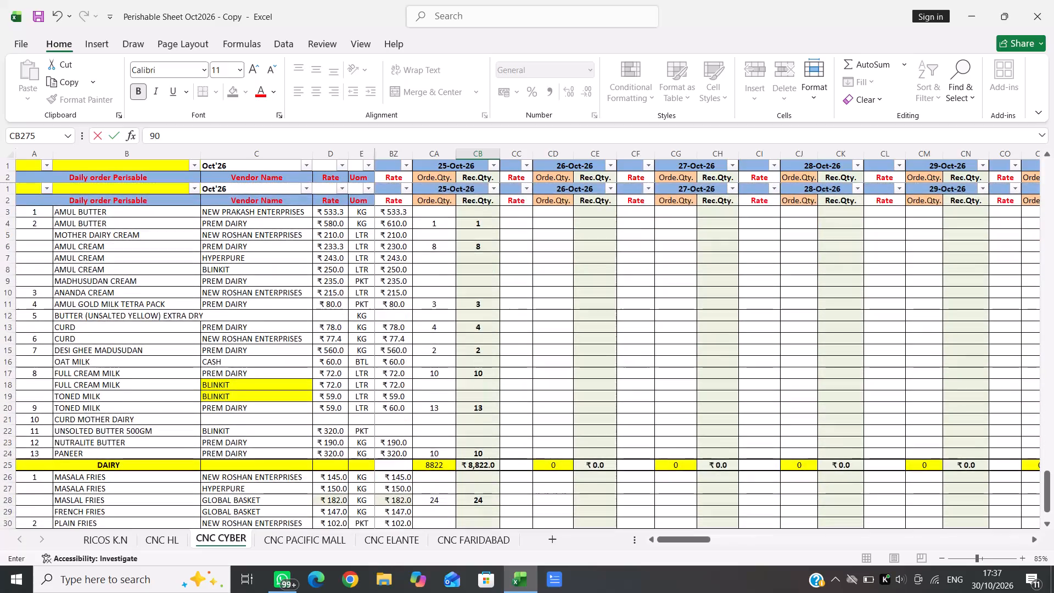
Hide the 25-Oct-26 ordered and received quantity columns, CA and CB.
{"action": "left_click", "coordinate": [439, 152]}
{"action": "key", "text": "shift+Right"}
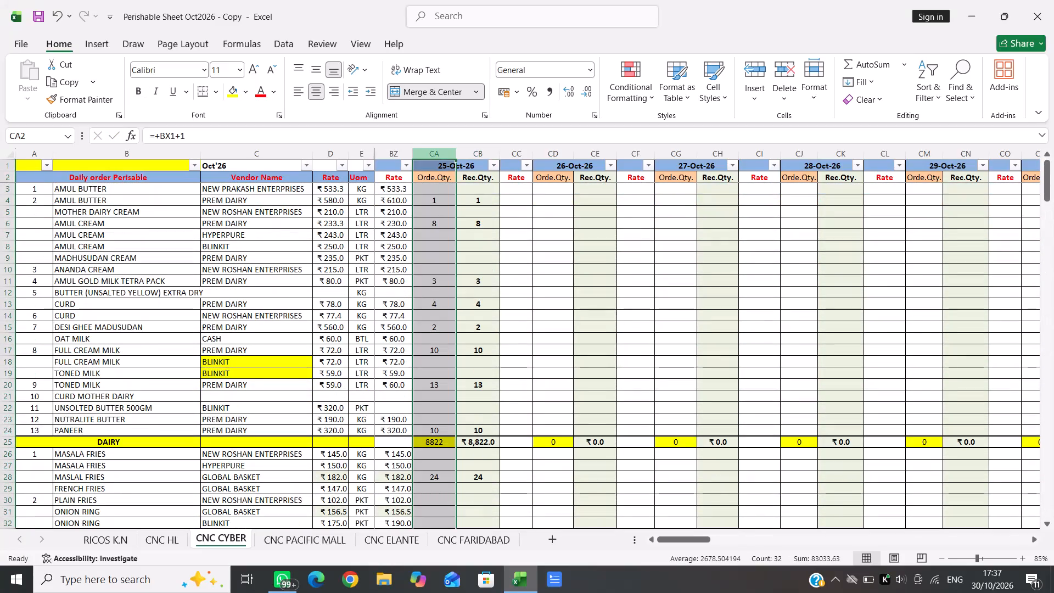
{"action": "key", "text": "shift+Left"}
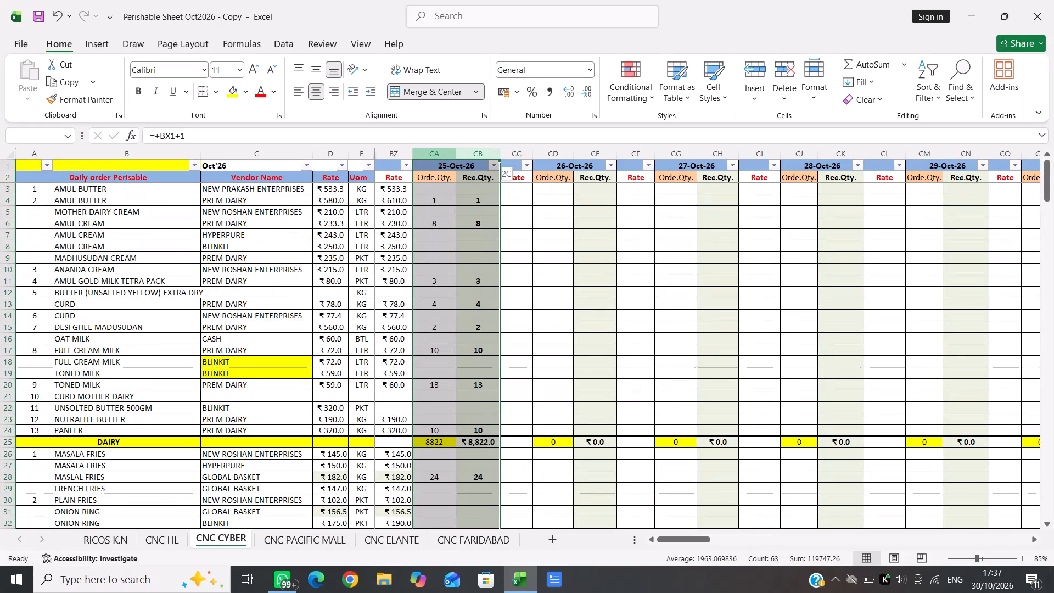
{"action": "right_click", "coordinate": [439, 152]}
{"action": "left_click", "coordinate": [478, 391]}
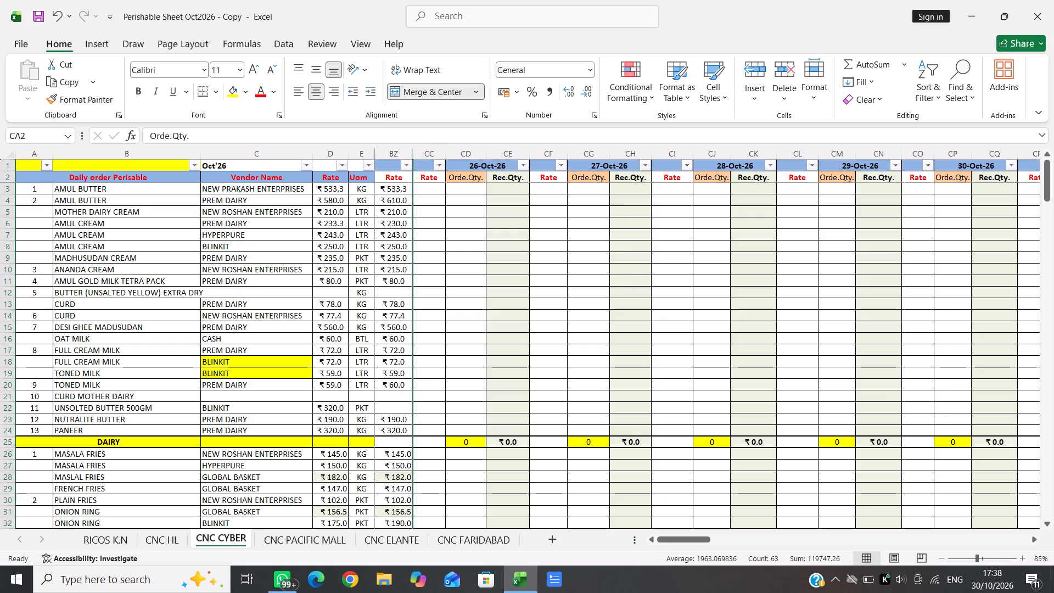
Widen the 26-Oct-26 Rate column CC slightly.
{"action": "left_click", "coordinate": [447, 152]}
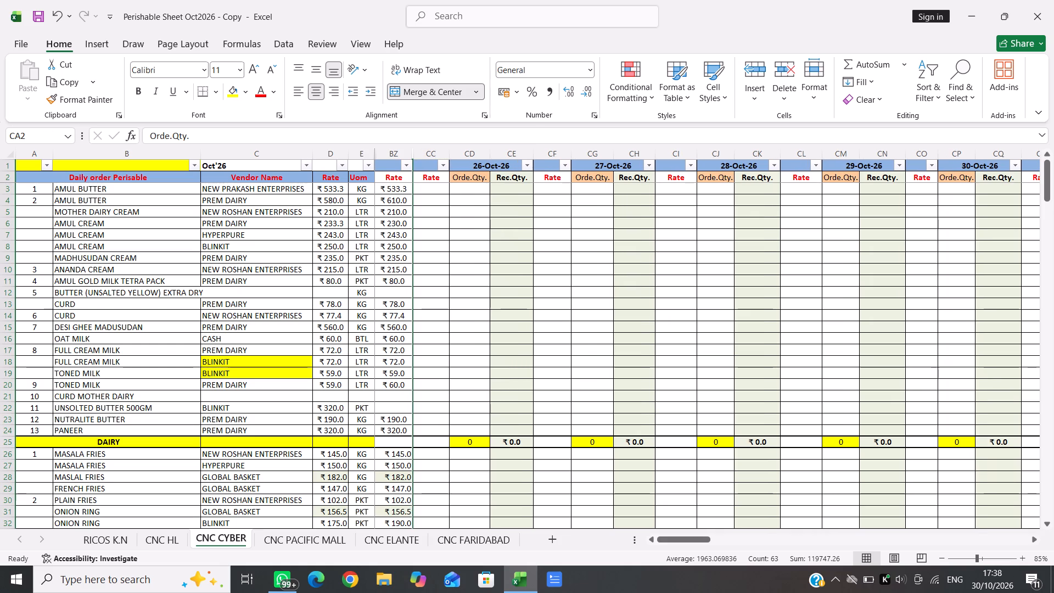
{"action": "left_click_drag", "start_coordinate": [451, 152], "coordinate": [456, 152]}
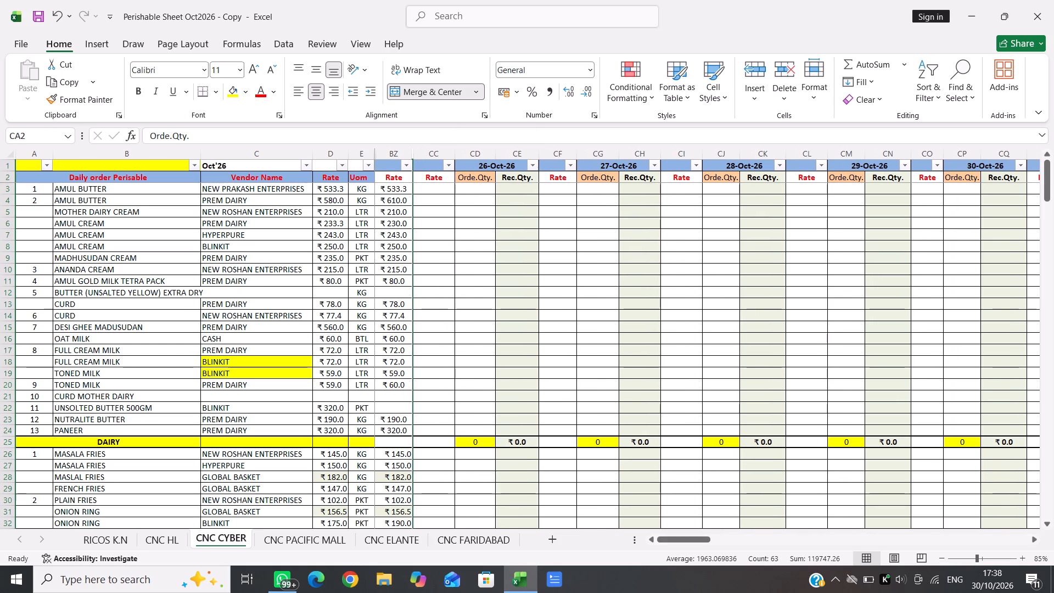
Copy the dairy rates from BZ3:BZ24 into the 26-Oct-26 Rate column, starting at CC3.
{"action": "left_click", "coordinate": [391, 153]}
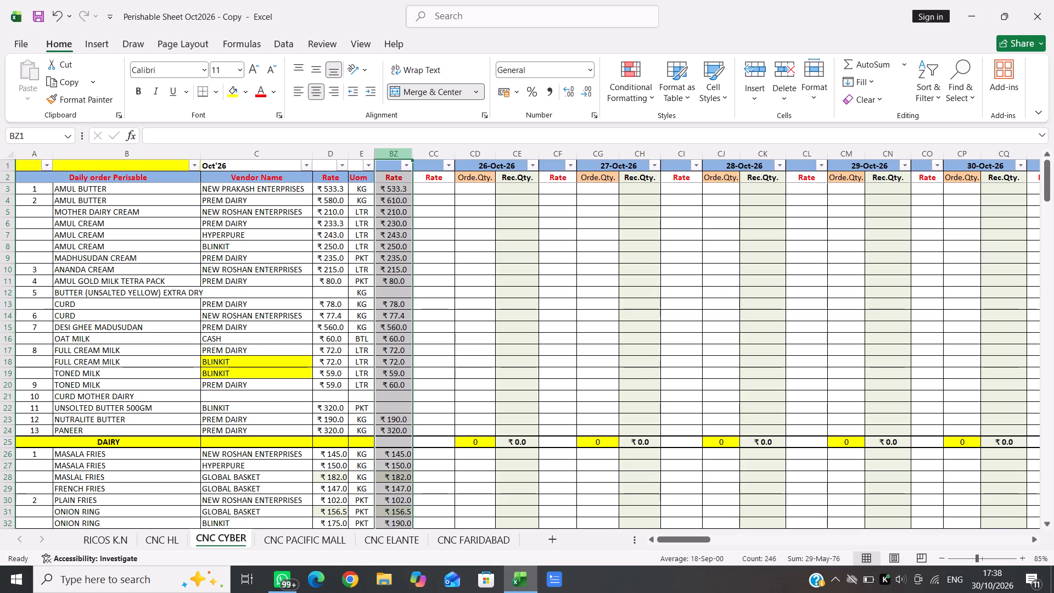
{"action": "left_click", "coordinate": [393, 197]}
{"action": "left_click", "coordinate": [393, 189]}
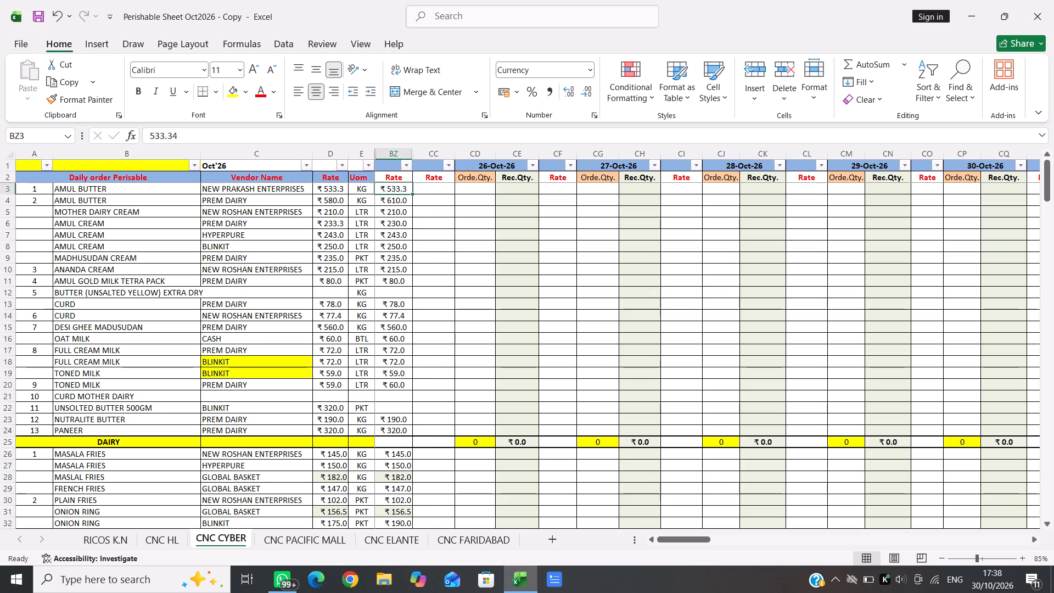
{"action": "key", "text": "shift+Down"}
{"action": "key", "text": "shift+Down"}
{"action": "key", "text": "shift+Down"}
{"action": "key", "text": "shift+Down"}
{"action": "key", "text": "shift+Down"}
{"action": "key", "text": "shift+Down"}
{"action": "key", "text": "shift+Down"}
{"action": "key", "text": "shift+Down"}
{"action": "key", "text": "shift+Down"}
{"action": "key", "text": "shift+Down"}
{"action": "key", "text": "shift+Down"}
{"action": "key", "text": "shift+Down"}
{"action": "key", "text": "shift+Down"}
{"action": "key", "text": "shift+Down"}
{"action": "key", "text": "shift+Down"}
{"action": "key", "text": "shift+Down"}
{"action": "key", "text": "shift+Down"}
{"action": "key", "text": "shift+Down"}
{"action": "key", "text": "shift+Down"}
{"action": "key", "text": "shift+Down"}
{"action": "key", "text": "shift+Down"}
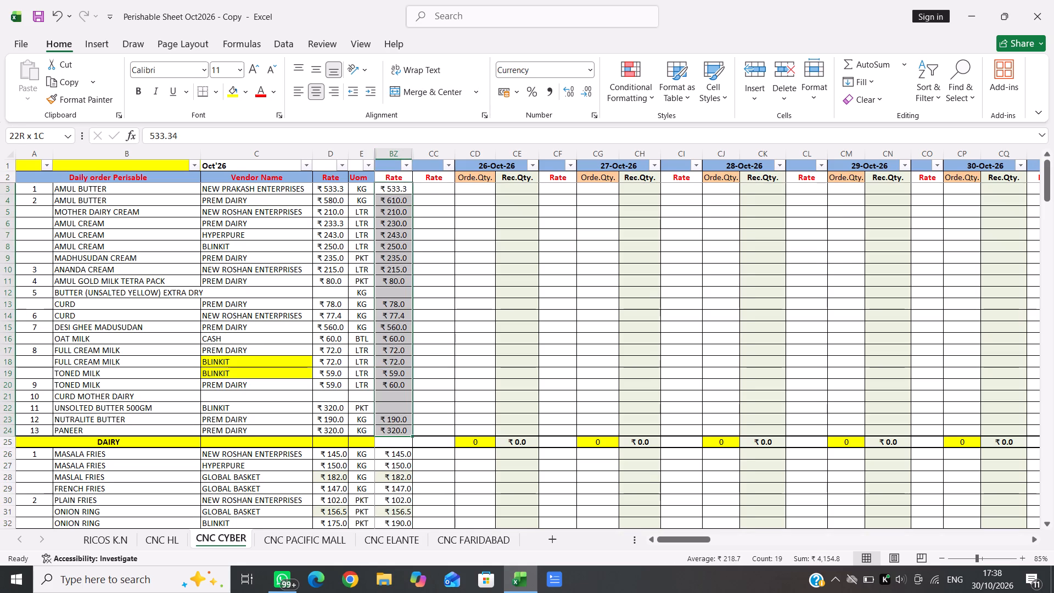
{"action": "key", "text": "ctrl+c"}
{"action": "key", "text": "Right"}
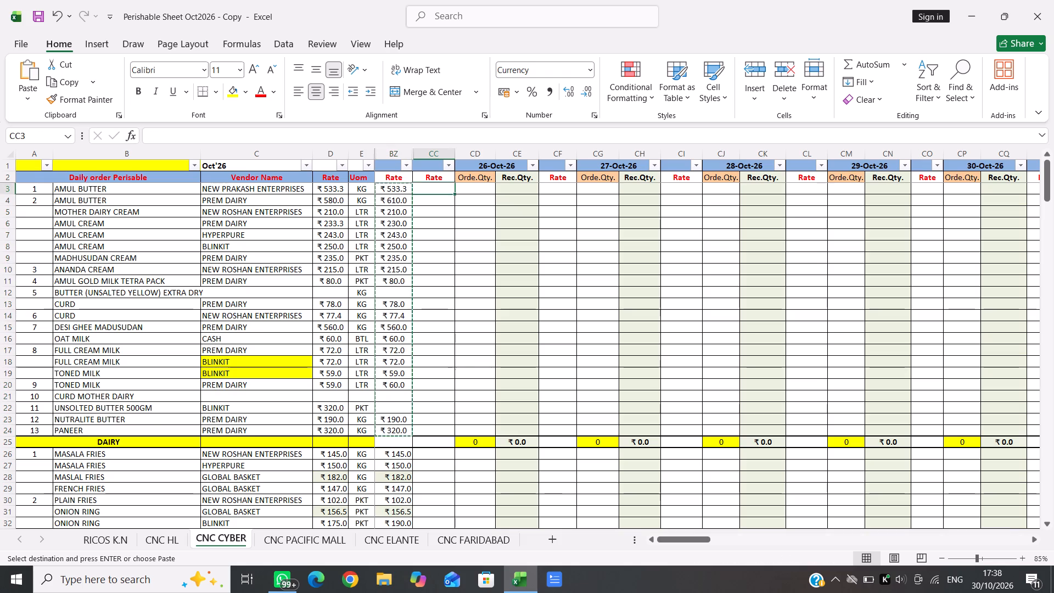
{"action": "key", "text": "Return"}
Copy the fries and cheese rates from BZ26:BZ82 into the 26-Oct-26 Rate column, starting at CC26.
{"action": "scroll", "coordinate": [462, 367], "scroll_direction": "down", "scroll_amount": 2}
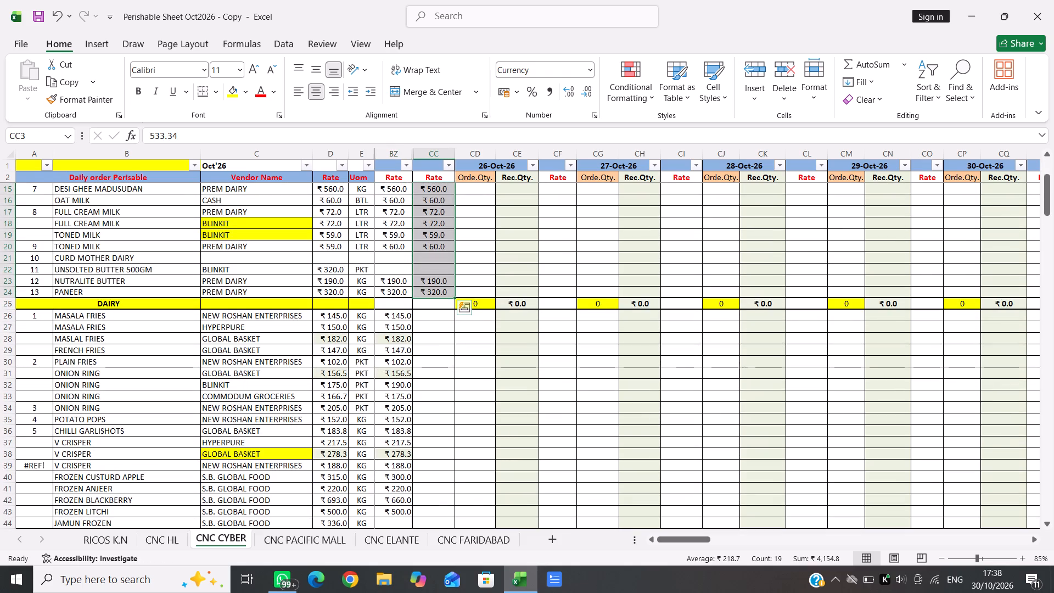
{"action": "left_click", "coordinate": [402, 314]}
{"action": "key", "text": "shift+Down"}
{"action": "key", "text": "shift+Down"}
{"action": "key", "text": "shift+Down"}
{"action": "key", "text": "shift+Down"}
{"action": "key", "text": "shift+Down"}
{"action": "key", "text": "shift+Down"}
{"action": "key", "text": "shift+Down"}
{"action": "key", "text": "shift+Down"}
{"action": "key", "text": "shift+Down"}
{"action": "key", "text": "shift+Down"}
{"action": "key", "text": "shift+Down"}
{"action": "key", "text": "shift+Down"}
{"action": "key", "text": "shift+Down"}
{"action": "key", "text": "shift+Down"}
{"action": "key", "text": "shift+Down"}
{"action": "key", "text": "shift+Down"}
{"action": "key", "text": "shift+Down"}
{"action": "key", "text": "shift+Down"}
{"action": "key", "text": "shift+Down"}
{"action": "key", "text": "shift+Down"}
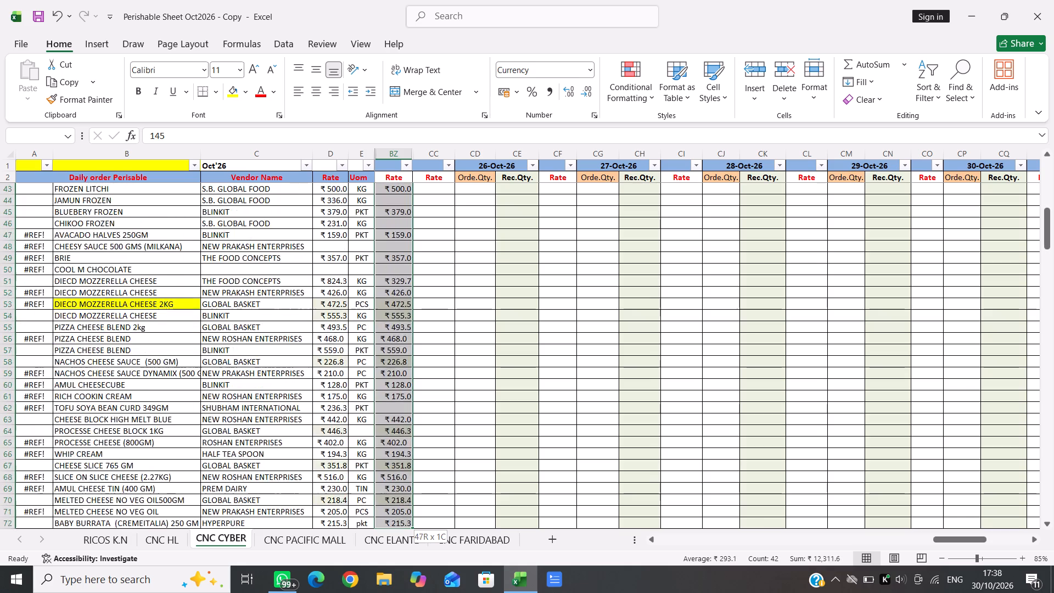
{"action": "key", "text": "shift+Up"}
{"action": "key", "text": "shift+Up"}
{"action": "key", "text": "shift+Up"}
{"action": "key", "text": "shift+Up"}
{"action": "key", "text": "shift+Up"}
{"action": "key", "text": "shift+Up"}
{"action": "key", "text": "shift+Up"}
{"action": "key", "text": "shift+Up"}
{"action": "key", "text": "shift+Up"}
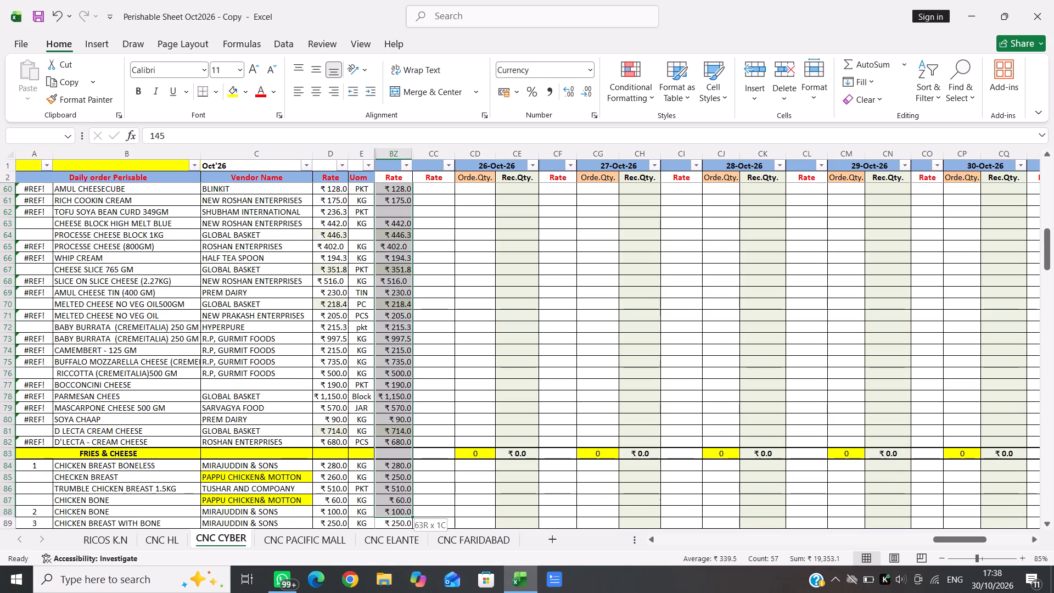
{"action": "key", "text": "shift+Down"}
{"action": "key", "text": "shift+Down"}
{"action": "key", "text": "ctrl+c"}
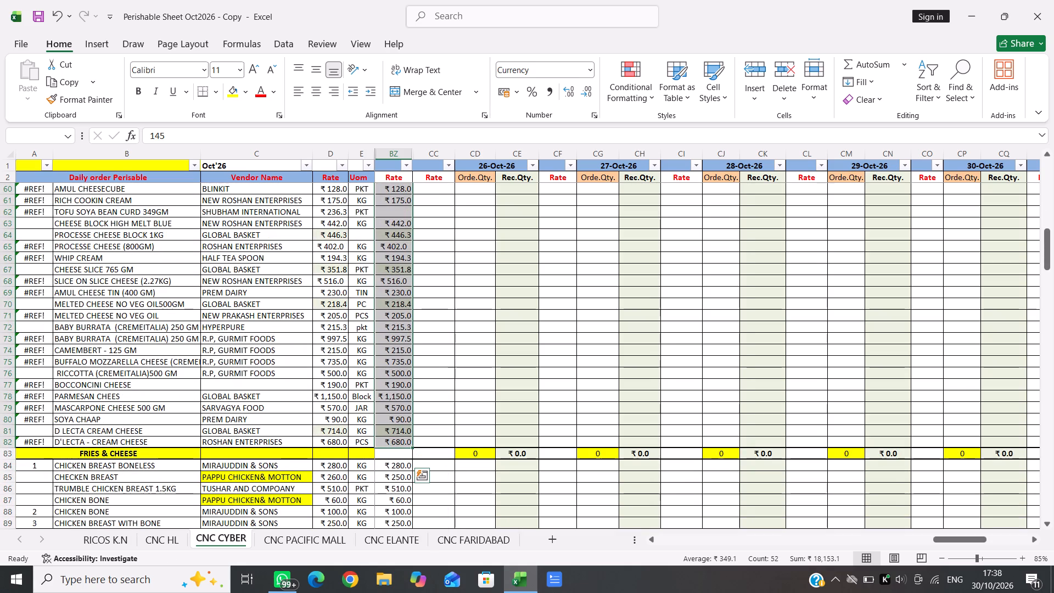
{"action": "key", "text": "Right"}
{"action": "key", "text": "Return"}
Copy the butchery rates from BZ84:BZ105 into the 26-Oct-26 Rate column, starting at CC84.
{"action": "scroll", "coordinate": [402, 314], "scroll_direction": "down", "scroll_amount": 2}
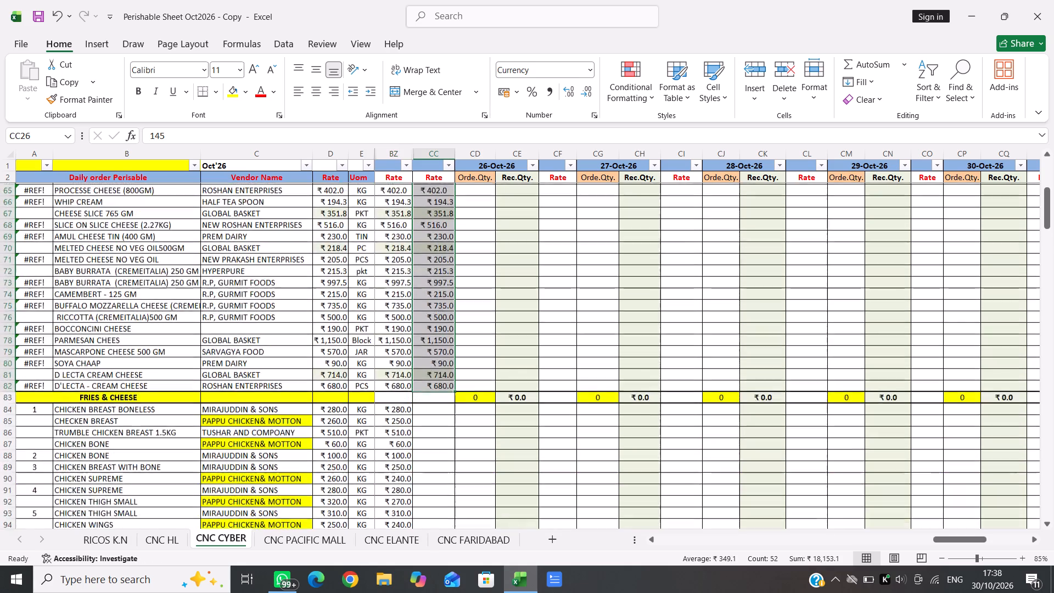
{"action": "scroll", "coordinate": [402, 314], "scroll_direction": "down", "scroll_amount": 4}
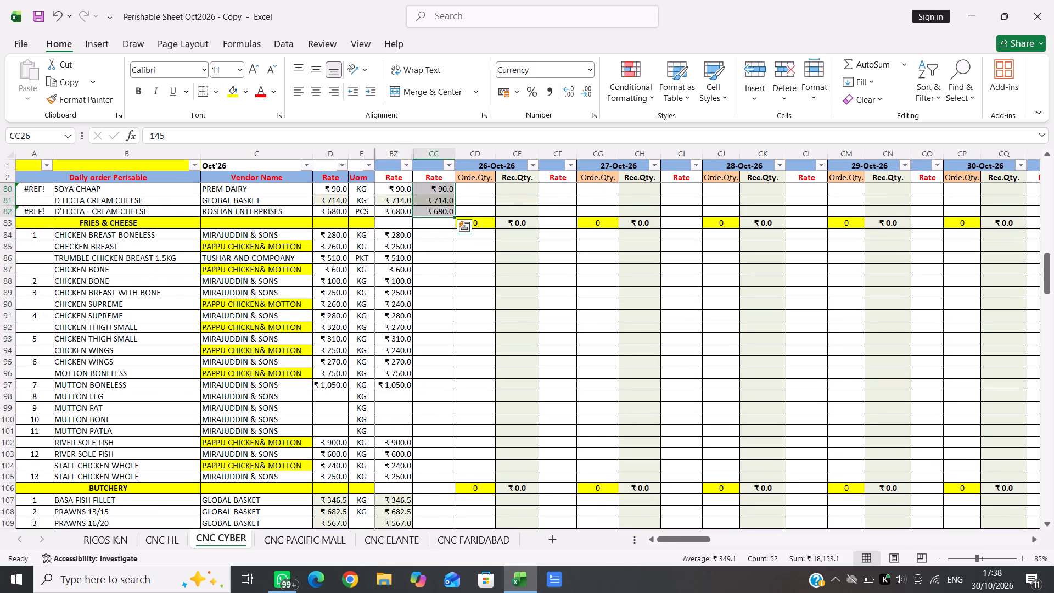
{"action": "left_click", "coordinate": [394, 234]}
{"action": "key", "text": "shift+Down"}
{"action": "key", "text": "shift+Down"}
{"action": "key", "text": "shift+Down"}
{"action": "key", "text": "shift+Down"}
{"action": "key", "text": "shift+Down"}
{"action": "key", "text": "shift+Down"}
{"action": "key", "text": "shift+Down"}
{"action": "key", "text": "shift+Down"}
{"action": "key", "text": "shift+Down"}
{"action": "key", "text": "shift+Down"}
{"action": "key", "text": "shift+Down"}
{"action": "key", "text": "shift+Down"}
{"action": "key", "text": "shift+Down"}
{"action": "key", "text": "shift+Down"}
{"action": "key", "text": "shift+Down"}
{"action": "key", "text": "shift+Down"}
{"action": "key", "text": "shift+Down"}
{"action": "key", "text": "shift+Down"}
{"action": "key", "text": "shift+Down"}
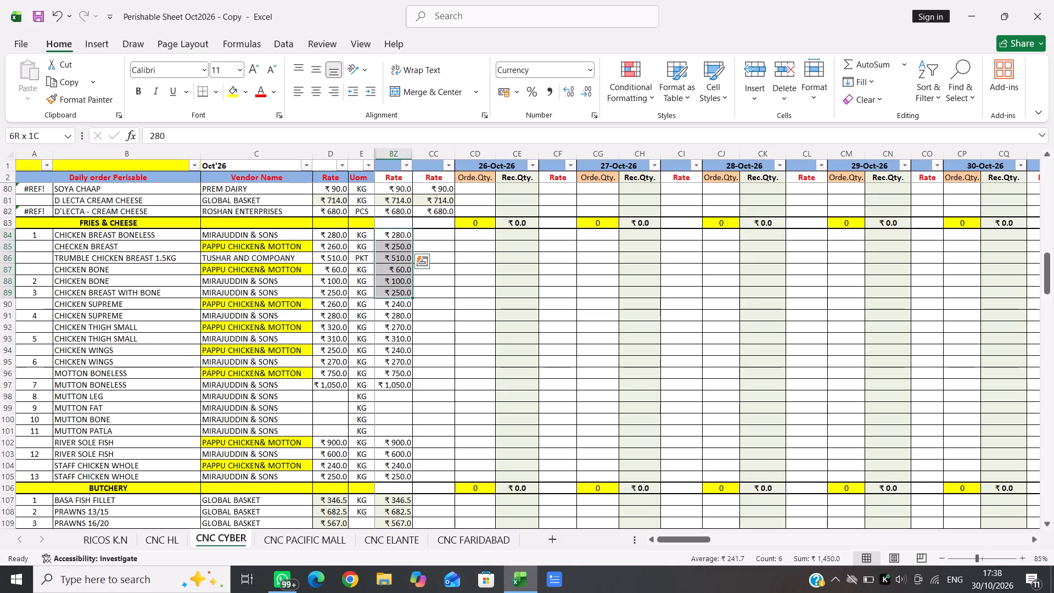
{"action": "key", "text": "shift+Down"}
{"action": "key", "text": "shift+Down"}
{"action": "key", "text": "shift+Down"}
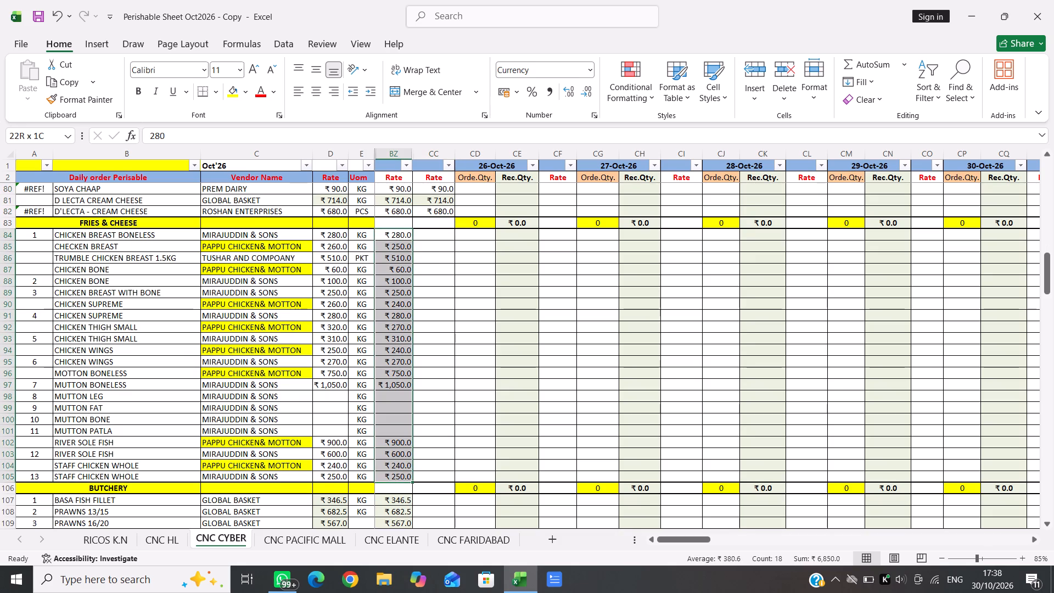
{"action": "key", "text": "ctrl+c"}
{"action": "key", "text": "Right"}
{"action": "key", "text": "Return"}
Copy the sea food and cold cut rates from BZ107:BZ119 into the 26-Oct-26 Rate column, starting at CC107.
{"action": "scroll", "coordinate": [394, 234], "scroll_direction": "down", "scroll_amount": 2}
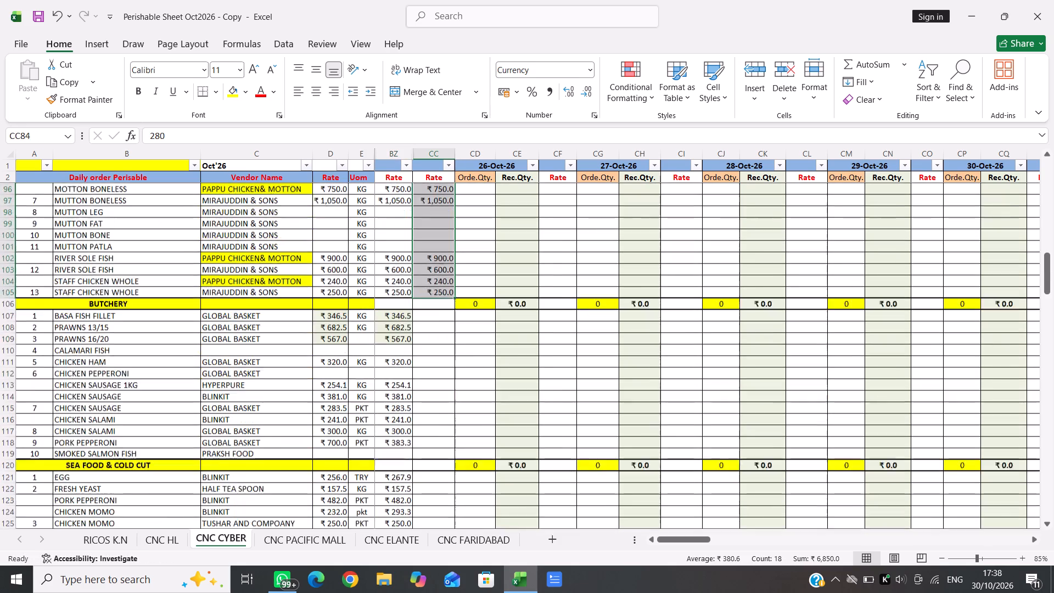
{"action": "scroll", "coordinate": [394, 234], "scroll_direction": "down", "scroll_amount": 1}
{"action": "left_click", "coordinate": [394, 234]}
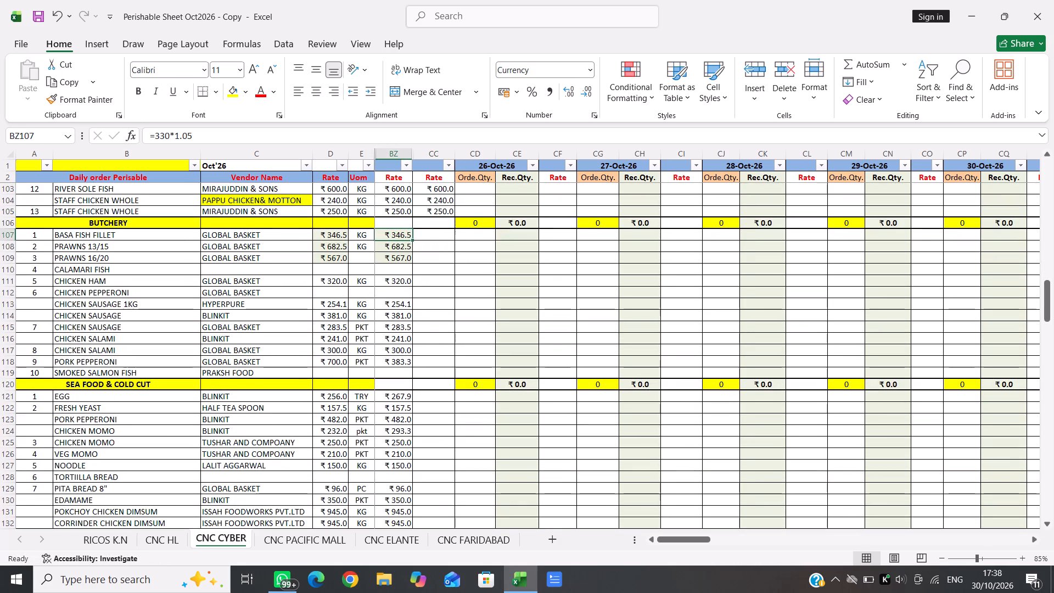
{"action": "key", "text": "shift+Down"}
{"action": "key", "text": "shift+Down"}
{"action": "key", "text": "shift+Down"}
{"action": "key", "text": "shift+Down"}
{"action": "key", "text": "shift+Down"}
{"action": "key", "text": "shift+Down"}
{"action": "key", "text": "shift+Down"}
{"action": "key", "text": "shift+Down"}
{"action": "key", "text": "shift+Down"}
{"action": "key", "text": "shift+Down"}
{"action": "key", "text": "shift+Down"}
{"action": "key", "text": "shift+Down"}
{"action": "key", "text": "shift+Down"}
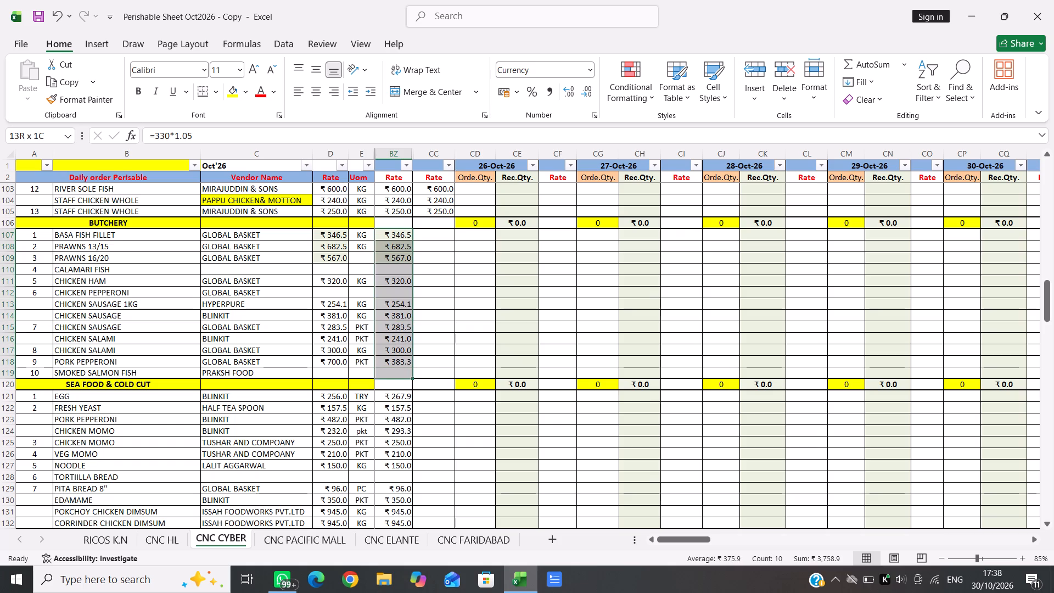
{"action": "key", "text": "ctrl+c"}
{"action": "key", "text": "Right"}
{"action": "key", "text": "Return"}
Copy the frozen item rates from BZ121:BZ138 into the 26-Oct-26 Rate column, starting at CC121.
{"action": "scroll", "coordinate": [394, 234], "scroll_direction": "down", "scroll_amount": 2}
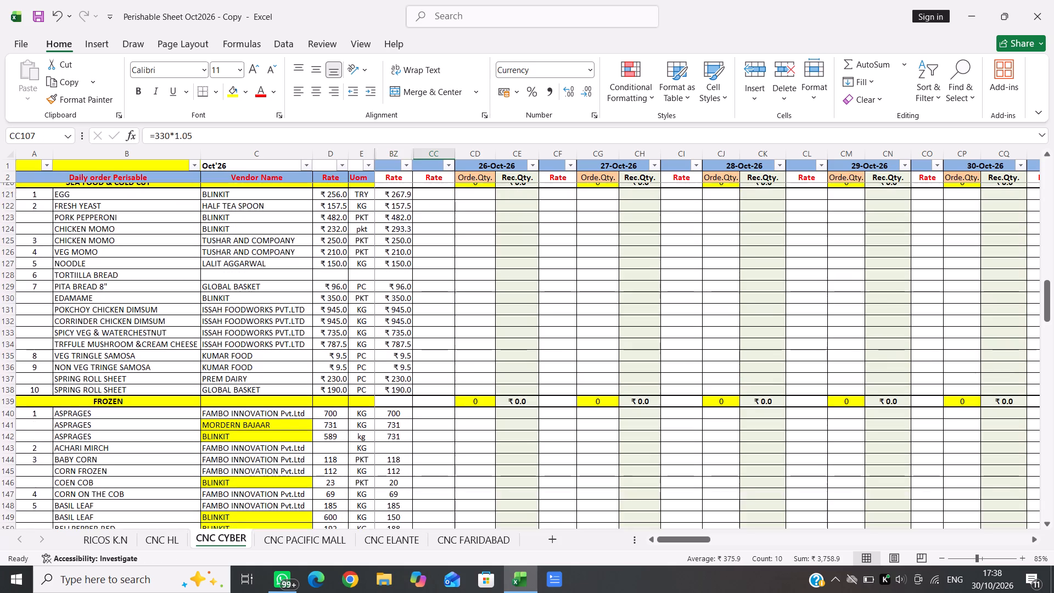
{"action": "scroll", "coordinate": [382, 320], "scroll_direction": "up", "scroll_amount": 1}
{"action": "left_click", "coordinate": [402, 224]}
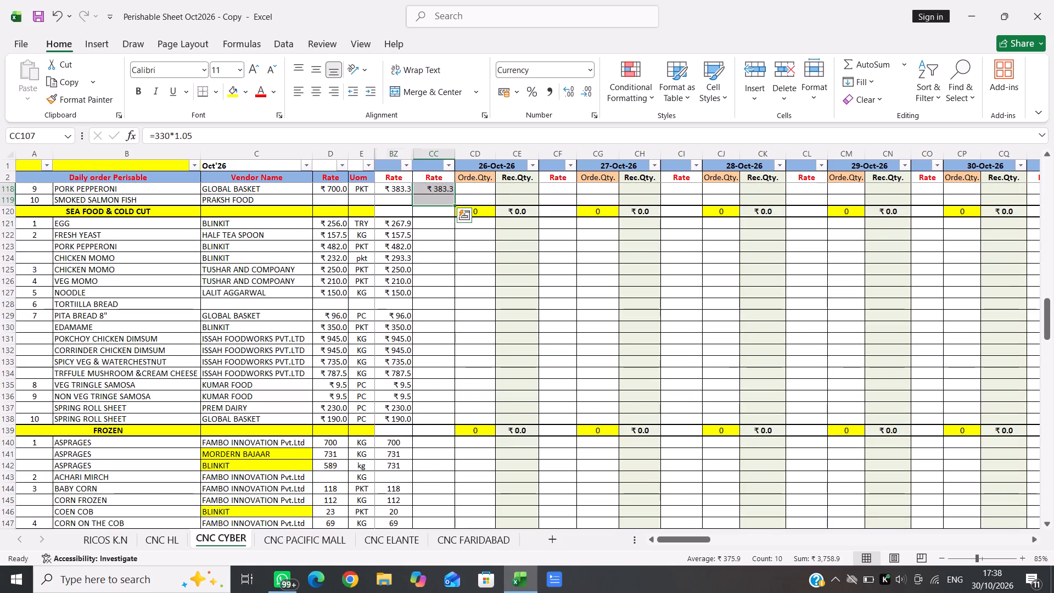
{"action": "key", "text": "shift+Down"}
{"action": "key", "text": "shift+Down"}
{"action": "key", "text": "shift+Down"}
{"action": "key", "text": "shift+Down"}
{"action": "key", "text": "shift+Down"}
{"action": "key", "text": "shift+Down"}
{"action": "key", "text": "shift+Down"}
{"action": "key", "text": "shift+Down"}
{"action": "key", "text": "shift+Down"}
{"action": "key", "text": "shift+Down"}
{"action": "key", "text": "shift+Down"}
{"action": "key", "text": "shift+Down"}
{"action": "key", "text": "shift+Down"}
{"action": "key", "text": "shift+Down"}
{"action": "key", "text": "shift+Down"}
{"action": "key", "text": "shift+Down"}
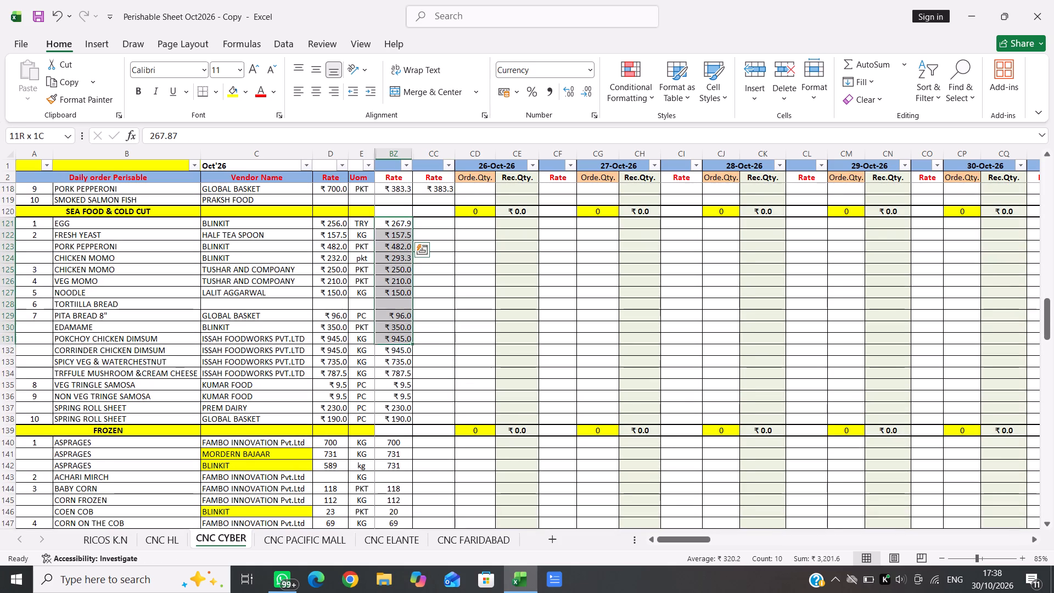
{"action": "key", "text": "shift+Down"}
{"action": "key", "text": "shift+Down"}
{"action": "key", "text": "ctrl+c"}
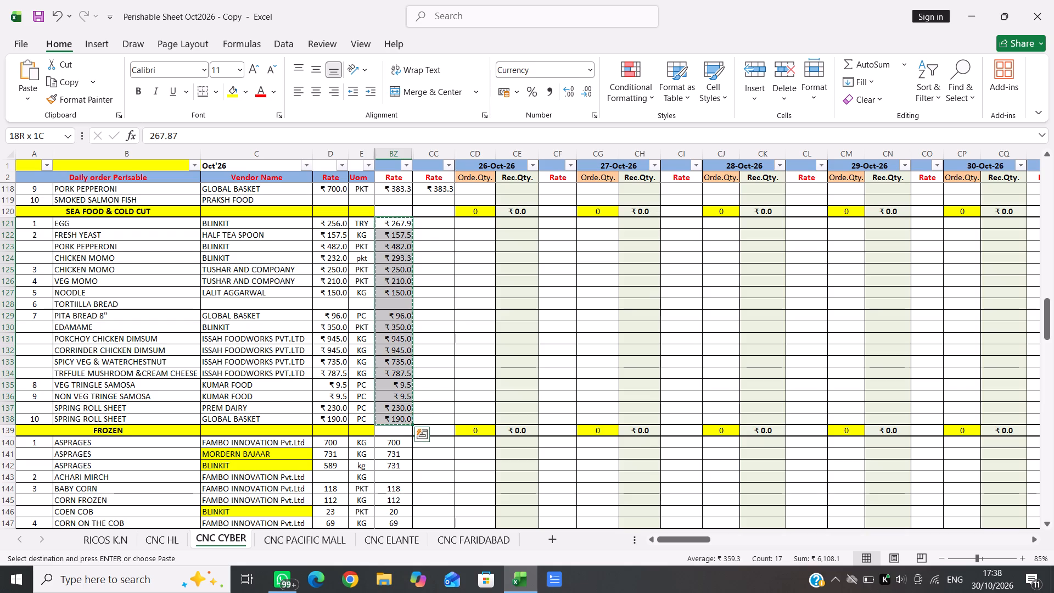
{"action": "key", "text": "Right"}
{"action": "key", "text": "Return"}
Copy the vegetable and fruit rates from BZ140:BZ260 into the 26-Oct-26 Rate column, starting at CC140.
{"action": "scroll", "coordinate": [444, 315], "scroll_direction": "down", "scroll_amount": 2}
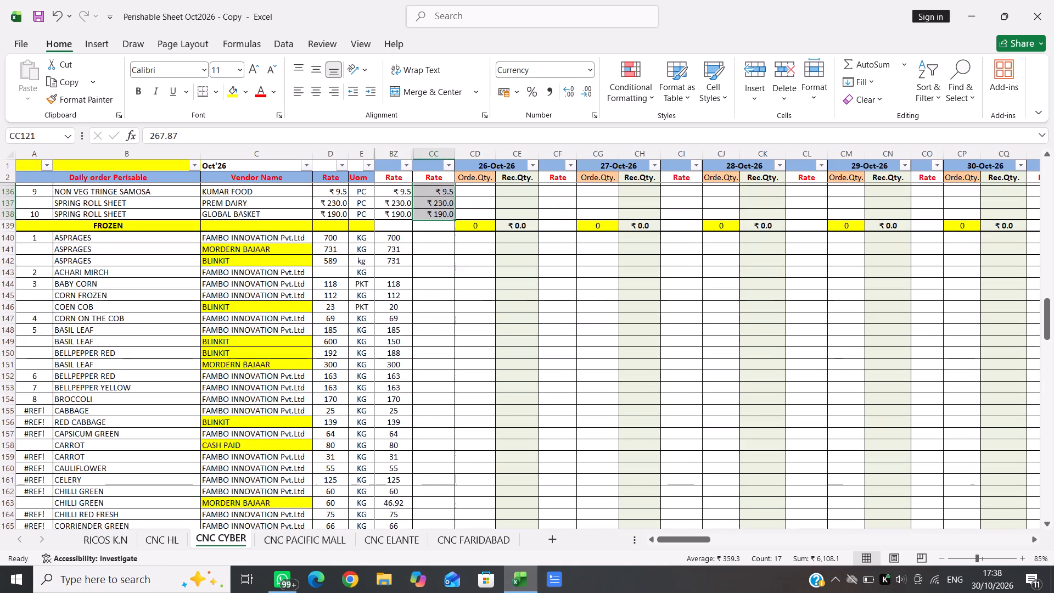
{"action": "left_click", "coordinate": [393, 234]}
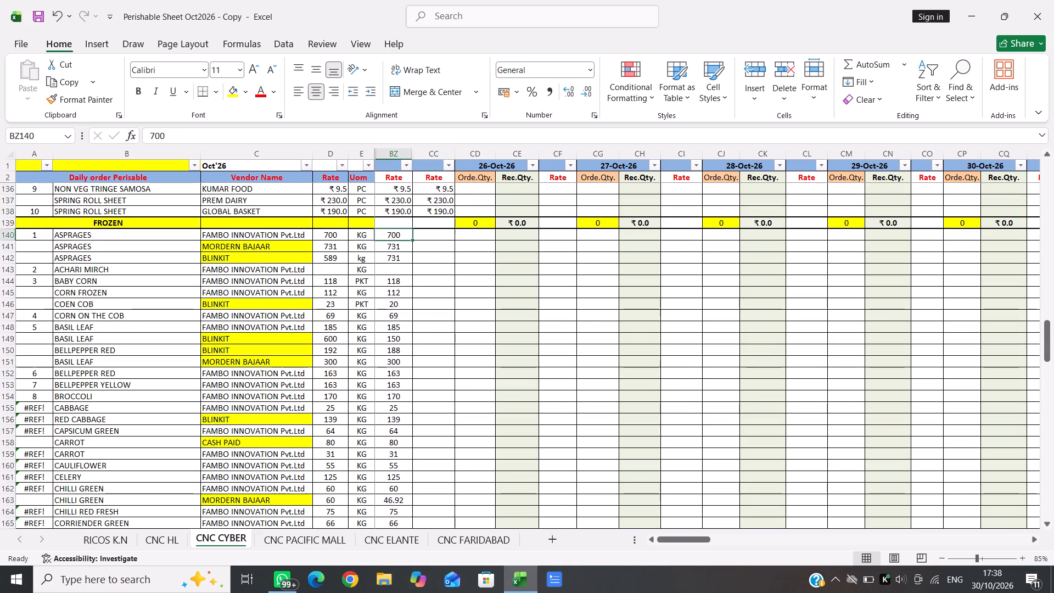
{"action": "key", "text": "shift+Down"}
{"action": "key", "text": "shift+Down"}
{"action": "key", "text": "shift+Down"}
{"action": "key", "text": "shift+Down"}
{"action": "key", "text": "shift+Down"}
{"action": "key", "text": "shift+Down"}
{"action": "key", "text": "shift+Down"}
{"action": "key", "text": "shift+Down"}
{"action": "key", "text": "shift+Down"}
{"action": "key", "text": "shift+Down"}
{"action": "key", "text": "shift+Down"}
{"action": "key", "text": "shift+Down"}
{"action": "key", "text": "shift+Down"}
{"action": "key", "text": "shift+Down"}
{"action": "key", "text": "shift+Down"}
{"action": "key", "text": "shift+Down"}
{"action": "key", "text": "shift+Down"}
{"action": "key", "text": "shift+Down"}
{"action": "key", "text": "shift+Down"}
{"action": "key", "text": "shift+Down"}
{"action": "key", "text": "shift+Down"}
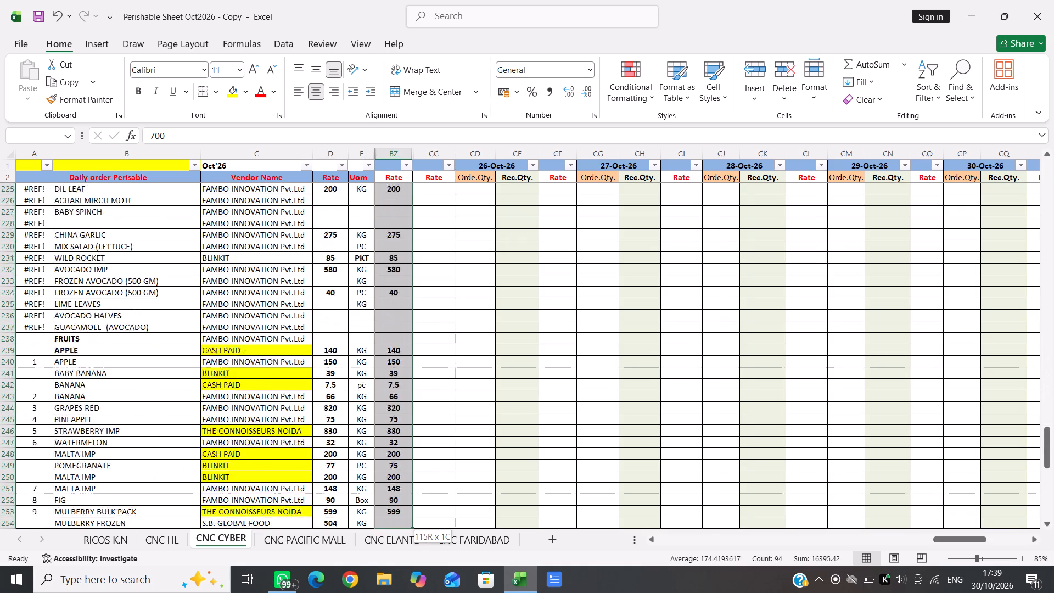
{"action": "key", "text": "shift+Up"}
{"action": "key", "text": "shift+Up"}
{"action": "key", "text": "shift+Up"}
{"action": "key", "text": "shift+Up"}
{"action": "key", "text": "shift+Up"}
{"action": "key", "text": "shift+Up"}
{"action": "key", "text": "shift+Up"}
{"action": "key", "text": "shift+Up"}
{"action": "key", "text": "shift+Up"}
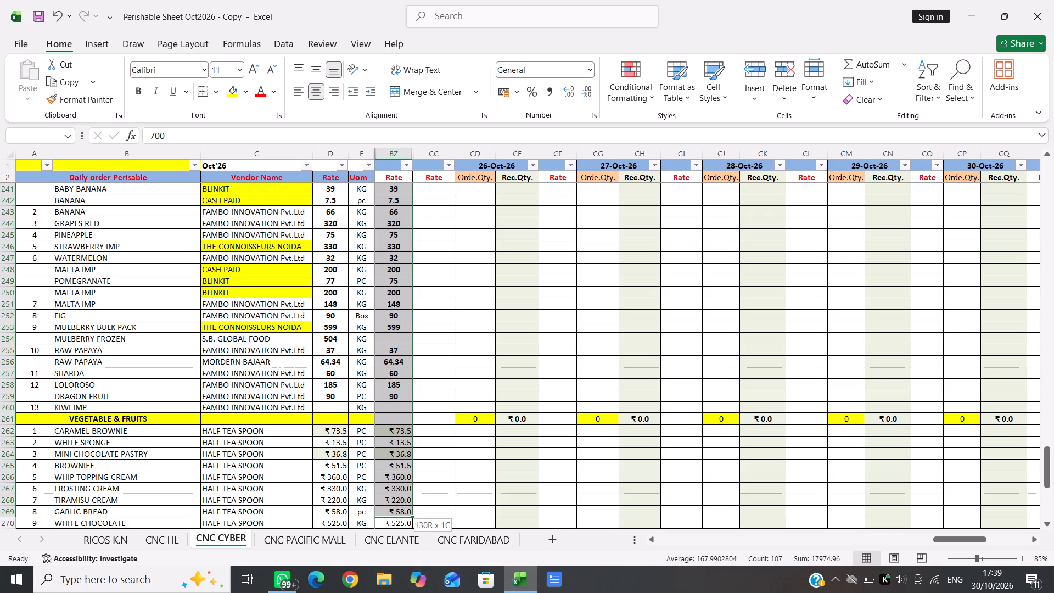
{"action": "key", "text": "shift+Down"}
{"action": "key", "text": "shift+Up"}
{"action": "key", "text": "shift+Up"}
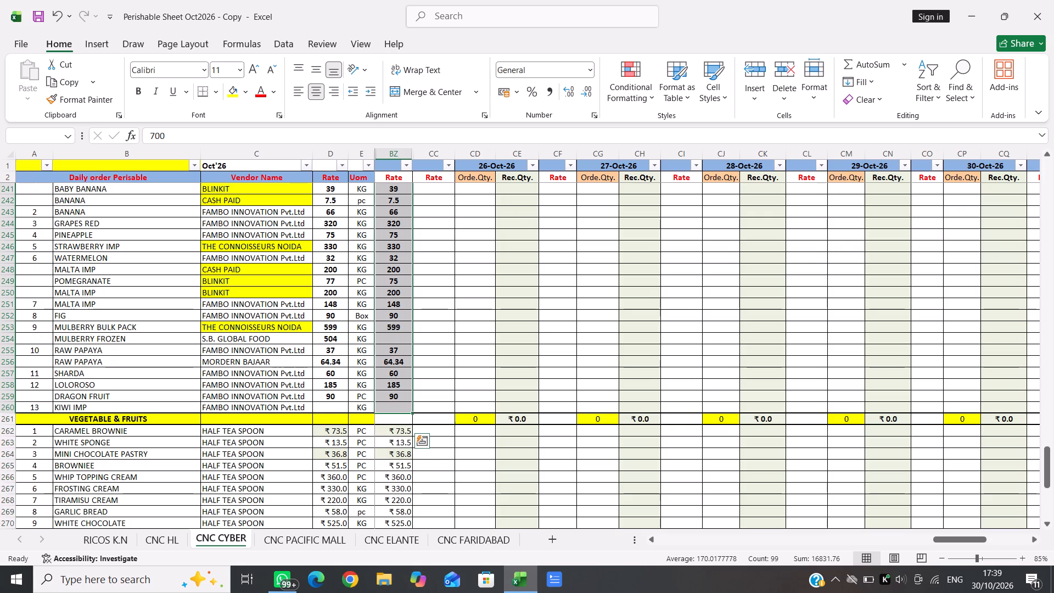
{"action": "key", "text": "ctrl+c"}
{"action": "key", "text": "Right"}
{"action": "key", "text": "Return"}
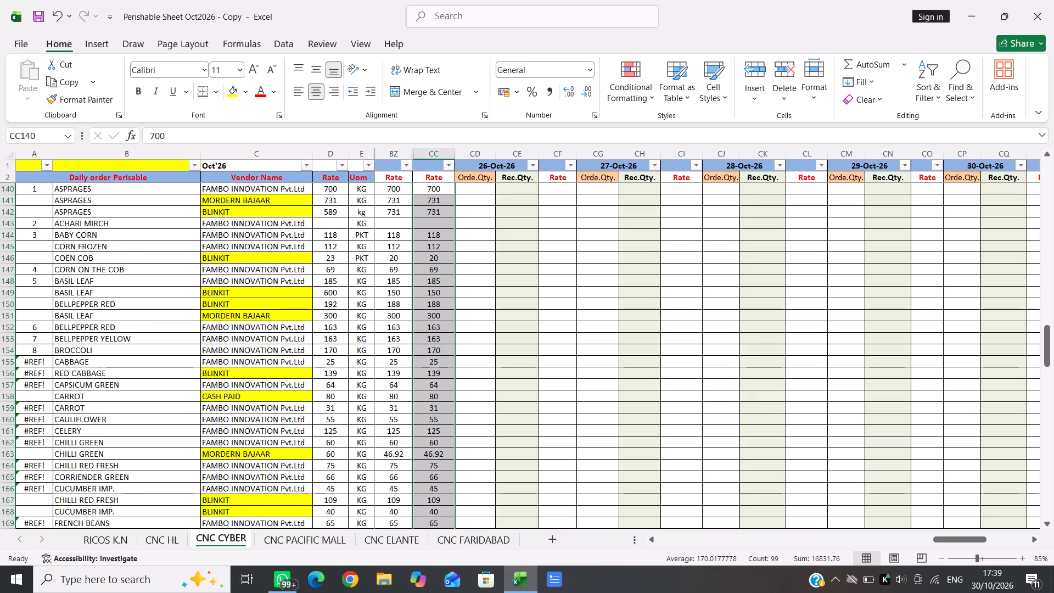
Copy the bakery rates from BZ262:BZ291 into the 26-Oct-26 Rate column, starting at CC262.
{"action": "scroll", "coordinate": [462, 325], "scroll_direction": "down", "scroll_amount": 7}
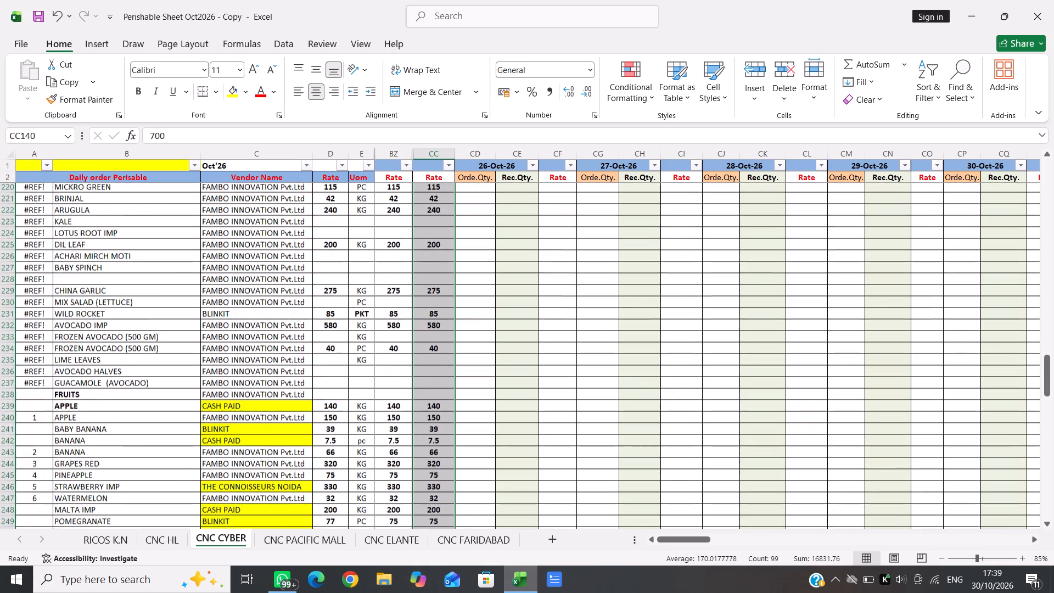
{"action": "scroll", "coordinate": [462, 325], "scroll_direction": "down", "scroll_amount": 4}
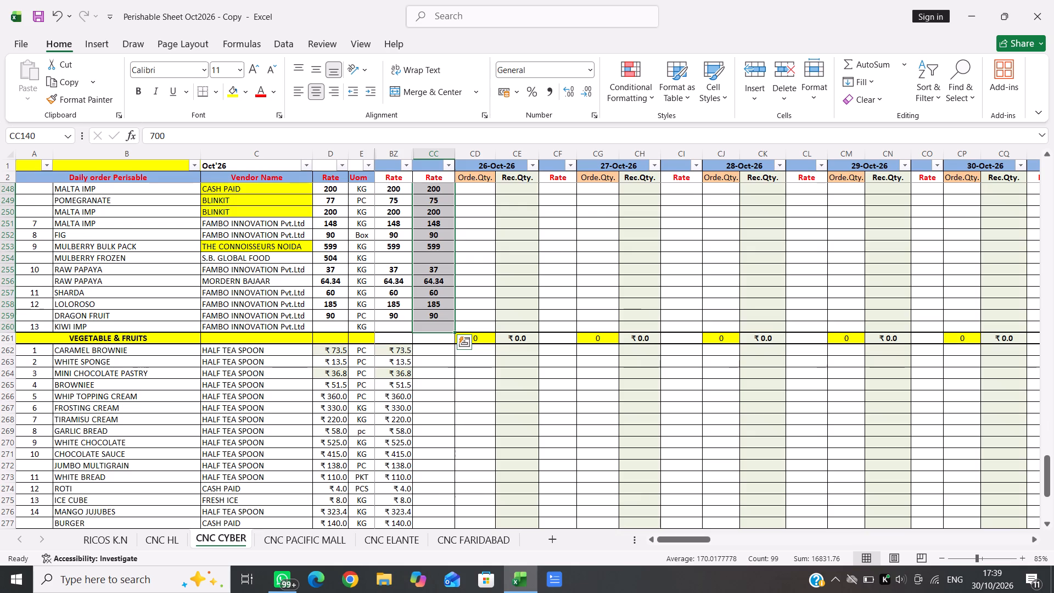
{"action": "left_click", "coordinate": [402, 347]}
{"action": "key", "text": "shift+Down"}
{"action": "key", "text": "shift+Down"}
{"action": "key", "text": "shift+Down"}
{"action": "key", "text": "shift+Down"}
{"action": "key", "text": "shift+Down"}
{"action": "key", "text": "shift+Down"}
{"action": "key", "text": "shift+Down"}
{"action": "key", "text": "shift+Down"}
{"action": "key", "text": "shift+Down"}
{"action": "key", "text": "shift+Down"}
{"action": "key", "text": "shift+Down"}
{"action": "key", "text": "shift+Down"}
{"action": "key", "text": "shift+Down"}
{"action": "key", "text": "shift+Down"}
{"action": "key", "text": "shift+Down"}
{"action": "key", "text": "shift+Down"}
{"action": "key", "text": "shift+Down"}
{"action": "key", "text": "shift+Down"}
{"action": "key", "text": "shift+Down"}
{"action": "key", "text": "shift+Down"}
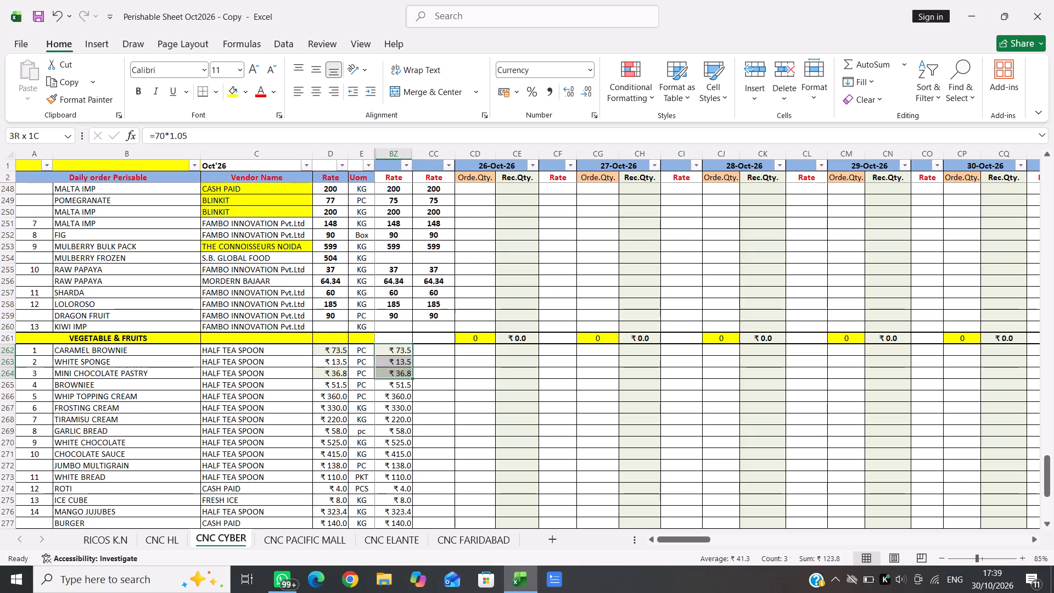
{"action": "key", "text": "shift+Down"}
{"action": "key", "text": "shift+Down"}
{"action": "key", "text": "shift+Down"}
{"action": "key", "text": "shift+Down"}
{"action": "key", "text": "shift+Down"}
{"action": "key", "text": "shift+Down"}
{"action": "key", "text": "shift+Down"}
{"action": "key", "text": "shift+Down"}
{"action": "key", "text": "shift+Down"}
{"action": "key", "text": "shift+Down"}
{"action": "key", "text": "shift+Down"}
{"action": "key", "text": "shift+Down"}
{"action": "key", "text": "shift+Down"}
{"action": "key", "text": "shift+Down"}
{"action": "key", "text": "shift+Down"}
{"action": "key", "text": "shift+Down"}
{"action": "key", "text": "shift+Down"}
{"action": "key", "text": "shift+Down"}
{"action": "key", "text": "shift+Down"}
{"action": "key", "text": "shift+Down"}
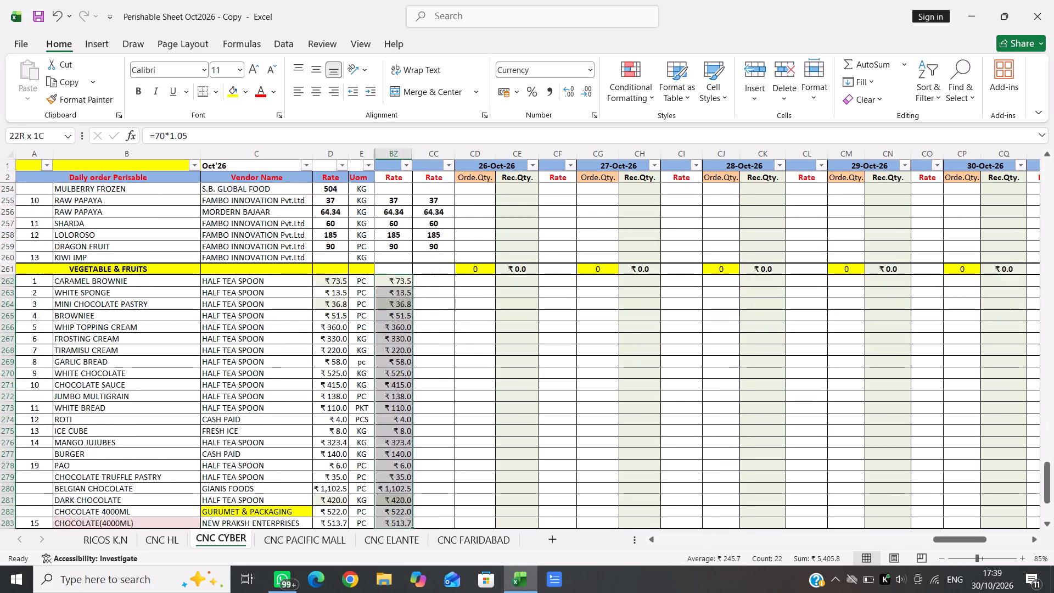
{"action": "key", "text": "shift+Up"}
{"action": "key", "text": "shift+Up"}
{"action": "key", "text": "shift+Up"}
{"action": "key", "text": "shift+Up"}
{"action": "key", "text": "shift+Up"}
{"action": "key", "text": "shift+Up"}
{"action": "key", "text": "shift+Up"}
{"action": "key", "text": "shift+Up"}
{"action": "key", "text": "shift+Up"}
{"action": "key", "text": "shift+Up"}
{"action": "key", "text": "shift+Up"}
{"action": "key", "text": "shift+Up"}
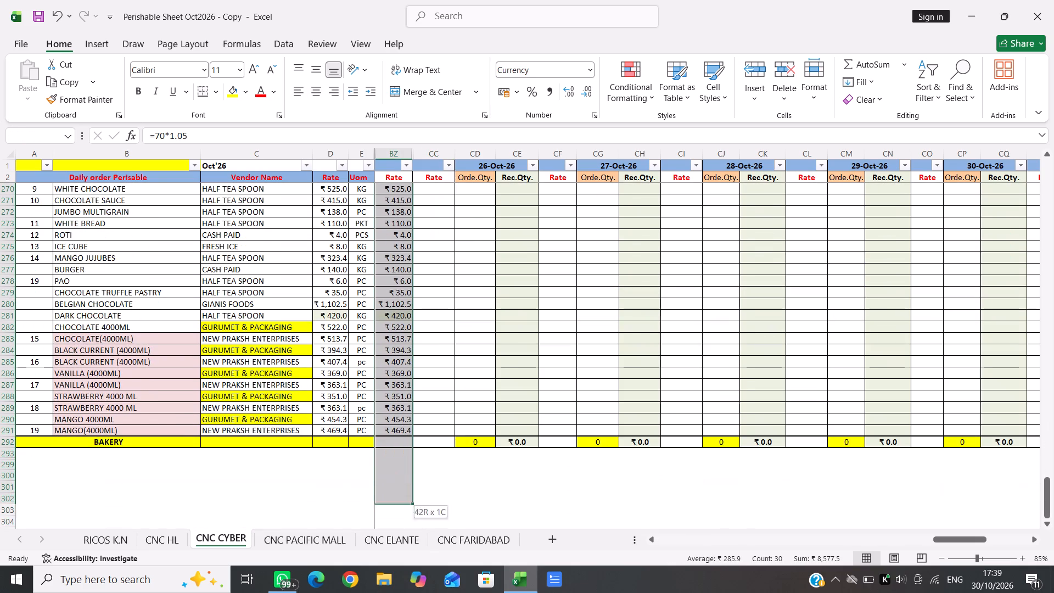
{"action": "key", "text": "shift+Down"}
{"action": "key", "text": "shift+Down"}
{"action": "key", "text": "shift+Down"}
{"action": "key", "text": "shift+Down"}
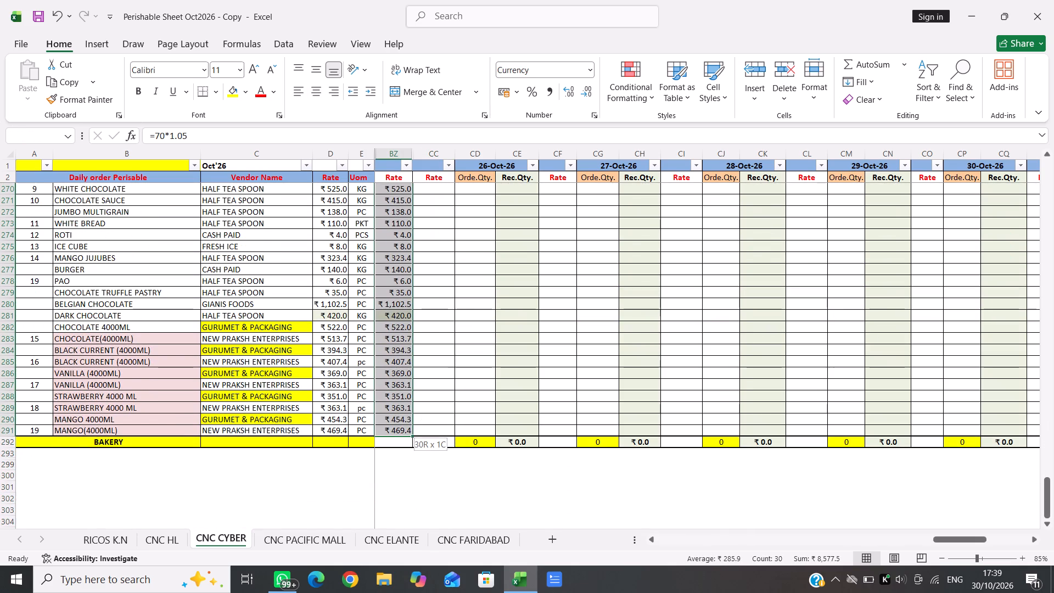
{"action": "key", "text": "ctrl+c"}
{"action": "key", "text": "Right"}
{"action": "key", "text": "Return"}
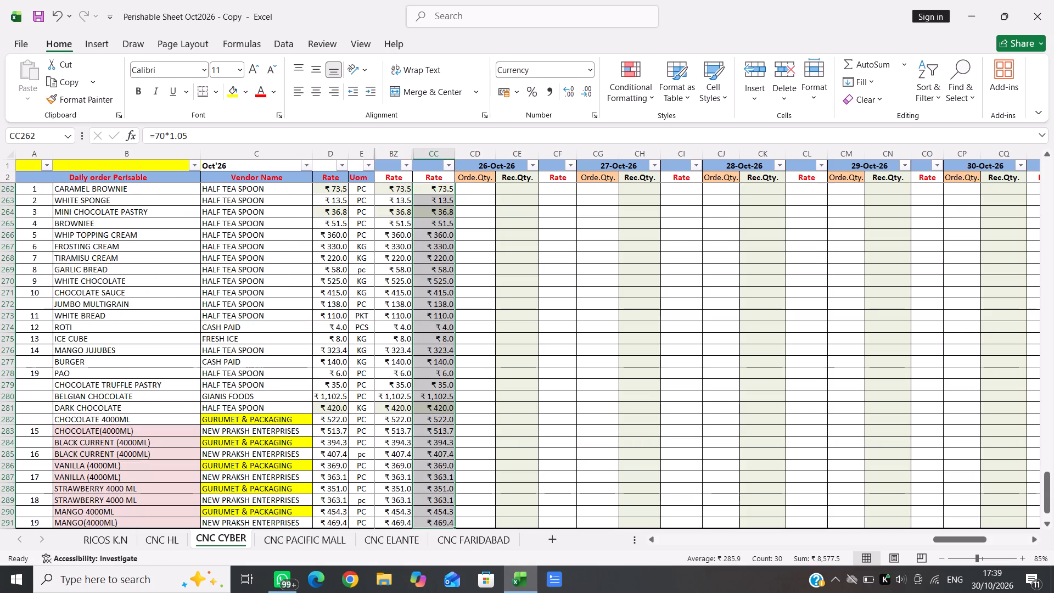
Hide the previous day's Rate column BZ.
{"action": "scroll", "coordinate": [443, 331], "scroll_direction": "up", "scroll_amount": 8}
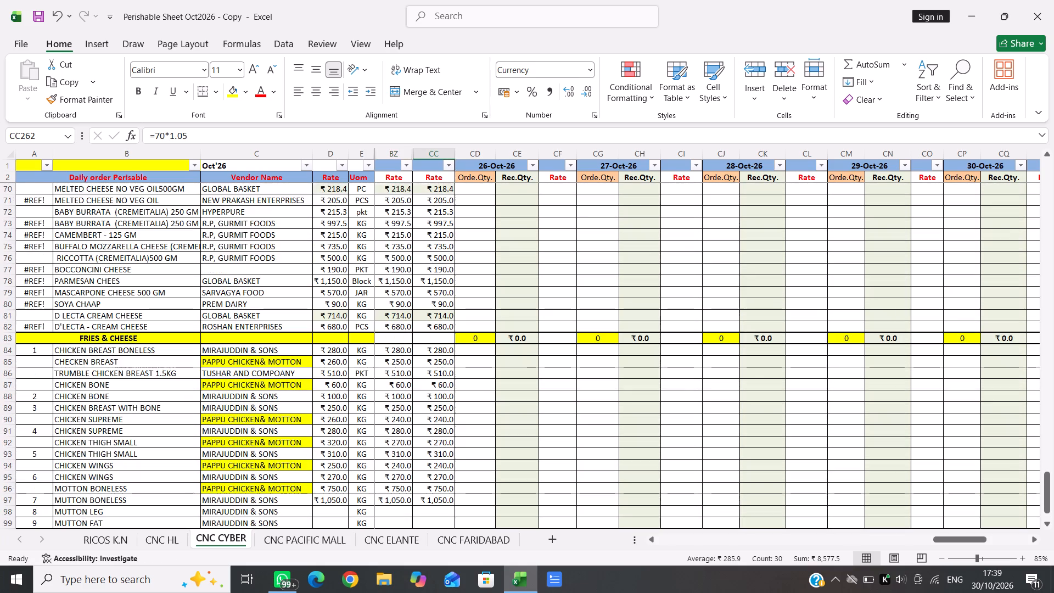
{"action": "left_click", "coordinate": [399, 153]}
{"action": "right_click", "coordinate": [399, 153]}
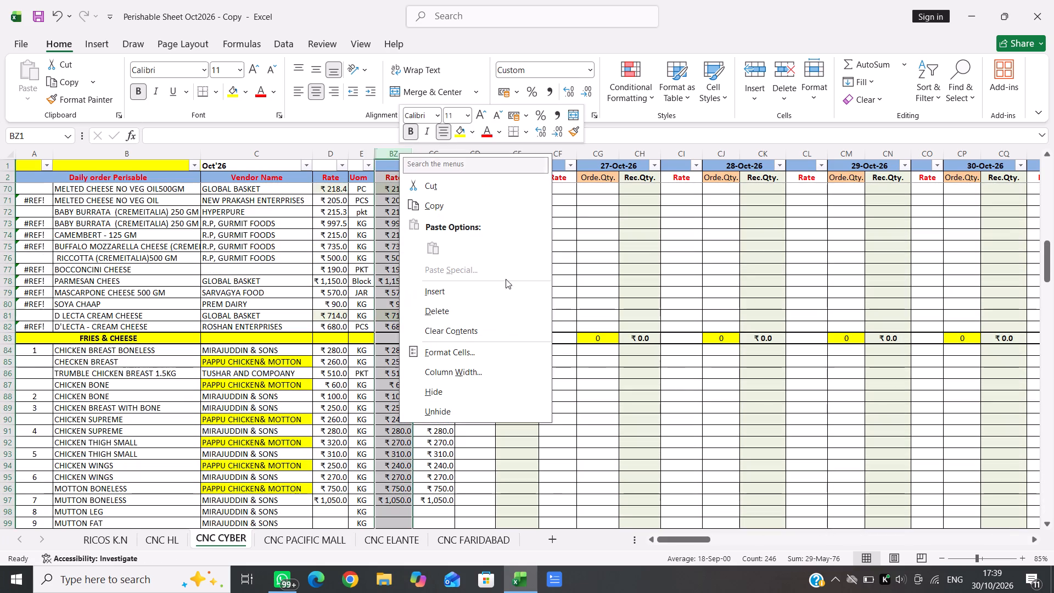
{"action": "left_click", "coordinate": [452, 391]}
{"action": "left_click", "coordinate": [442, 264]}
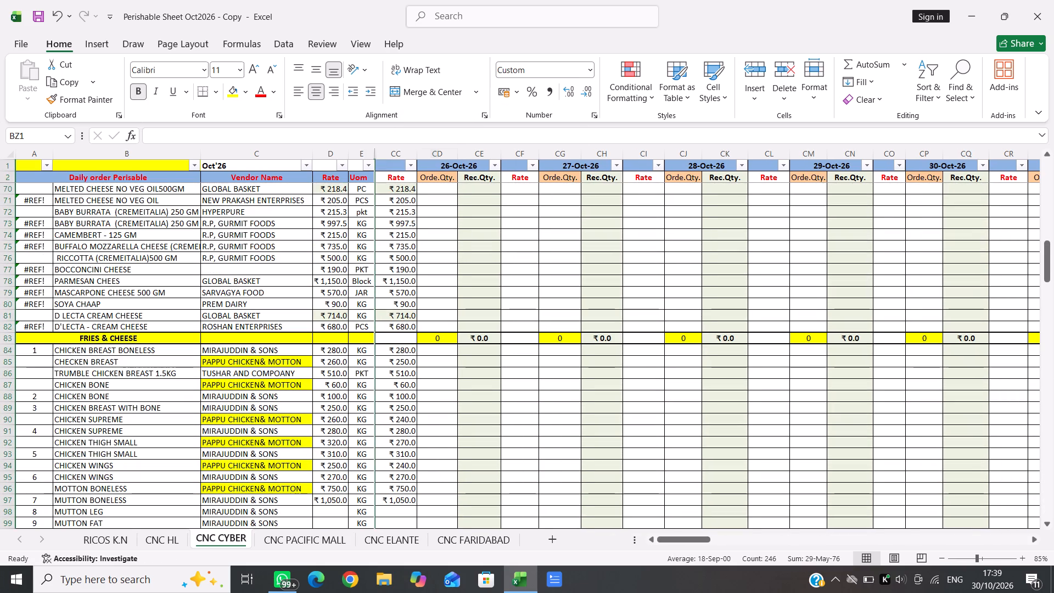
Narrow the Rate columns D and CC and the Uom column E to fit their contents closely.
{"action": "left_click_drag", "start_coordinate": [417, 149], "coordinate": [412, 150]}
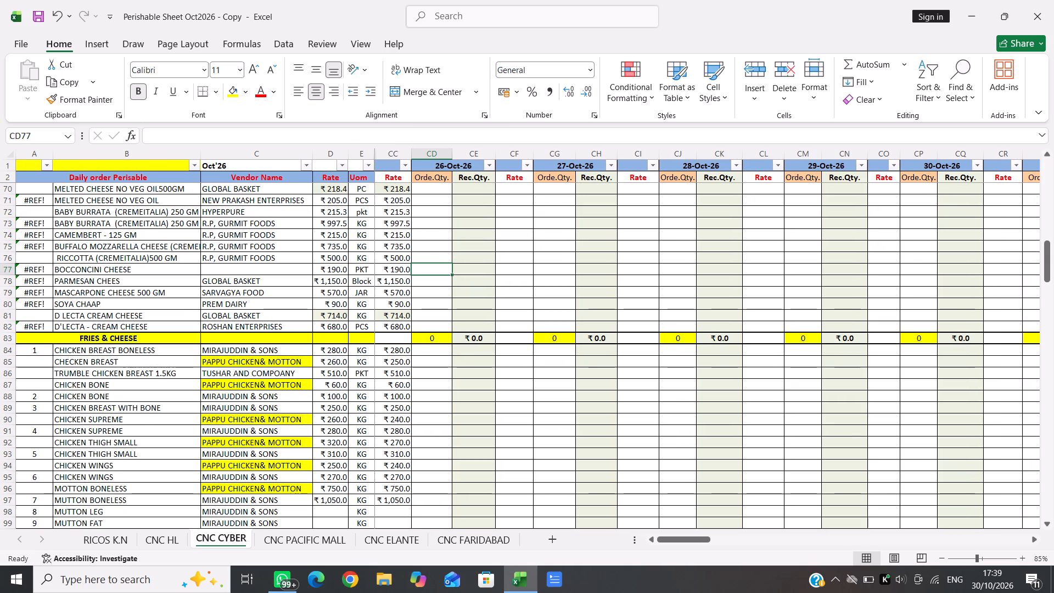
{"action": "left_click_drag", "start_coordinate": [348, 152], "coordinate": [339, 152]}
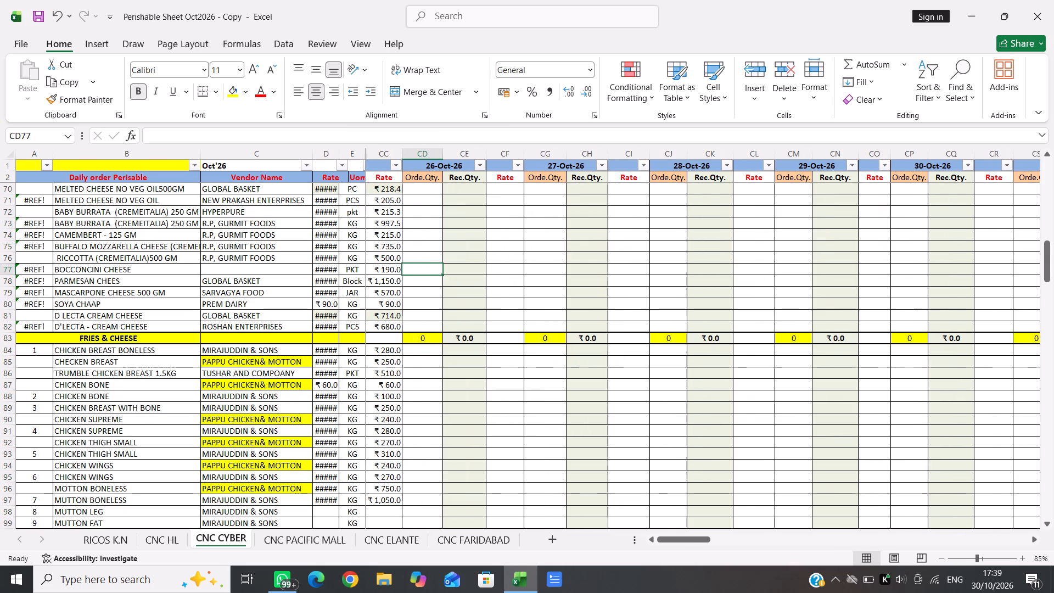
{"action": "left_click", "coordinate": [339, 152]}
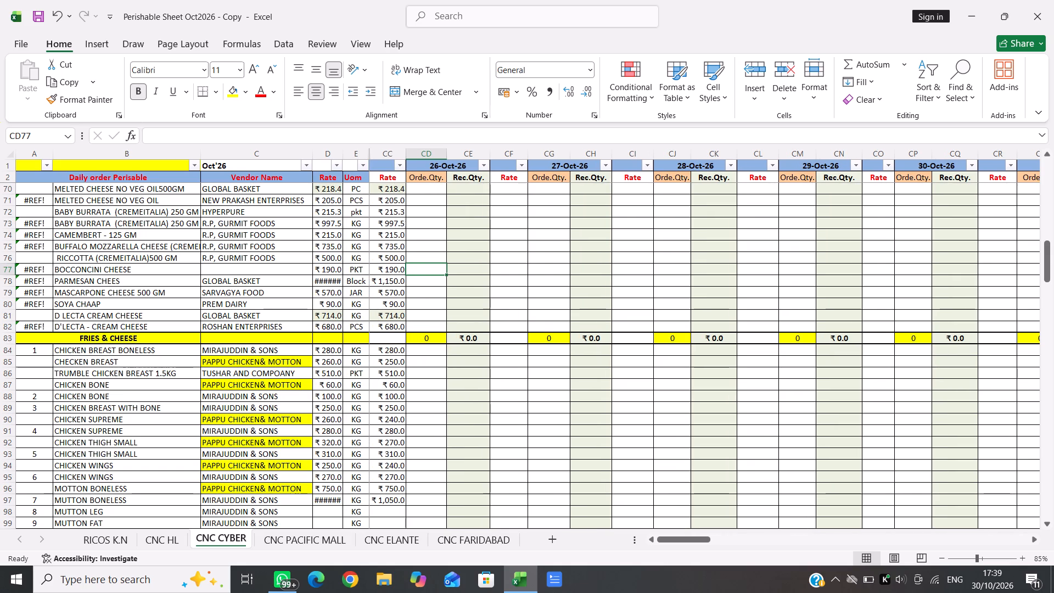
{"action": "left_click", "coordinate": [404, 152]}
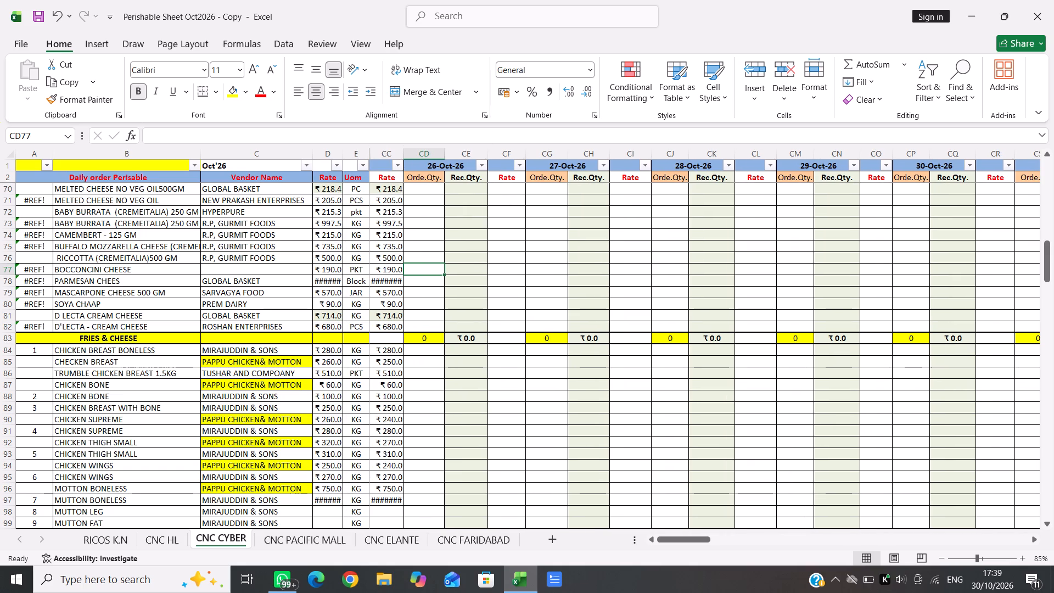
{"action": "left_click", "coordinate": [402, 152]}
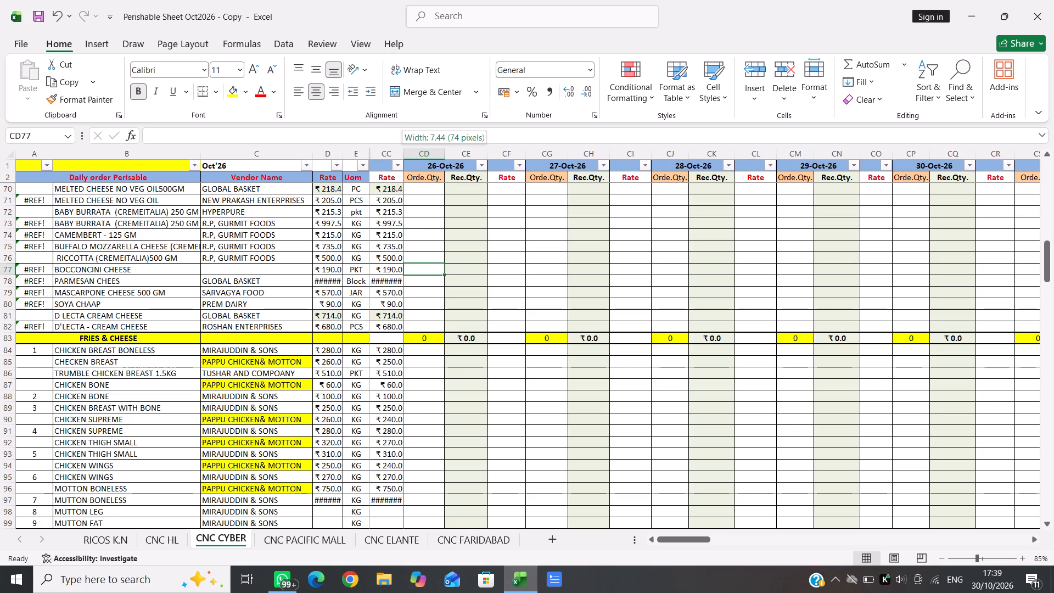
{"action": "left_click", "coordinate": [369, 152]}
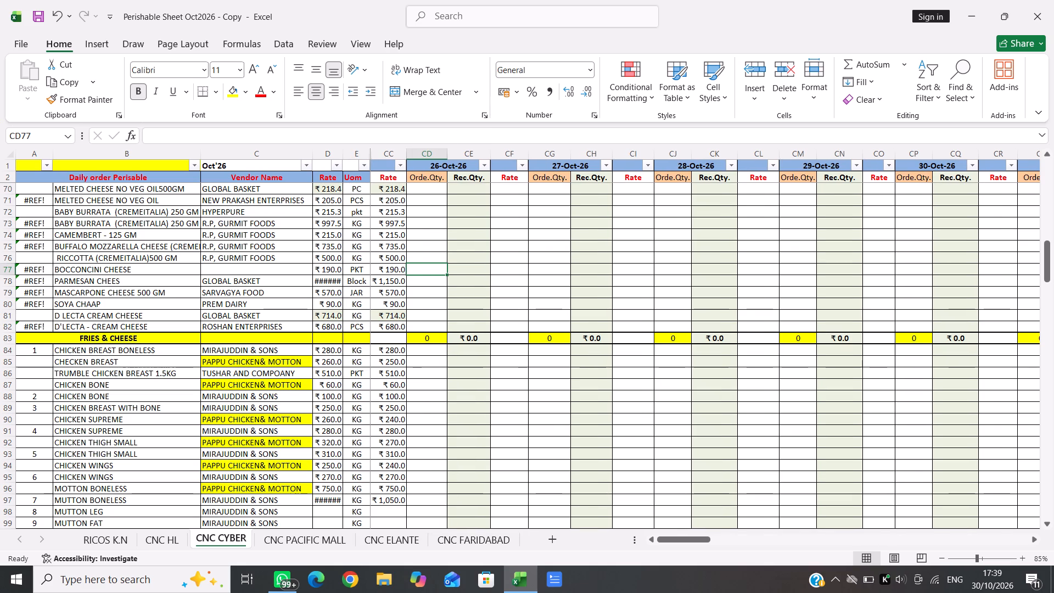
{"action": "left_click", "coordinate": [370, 153]}
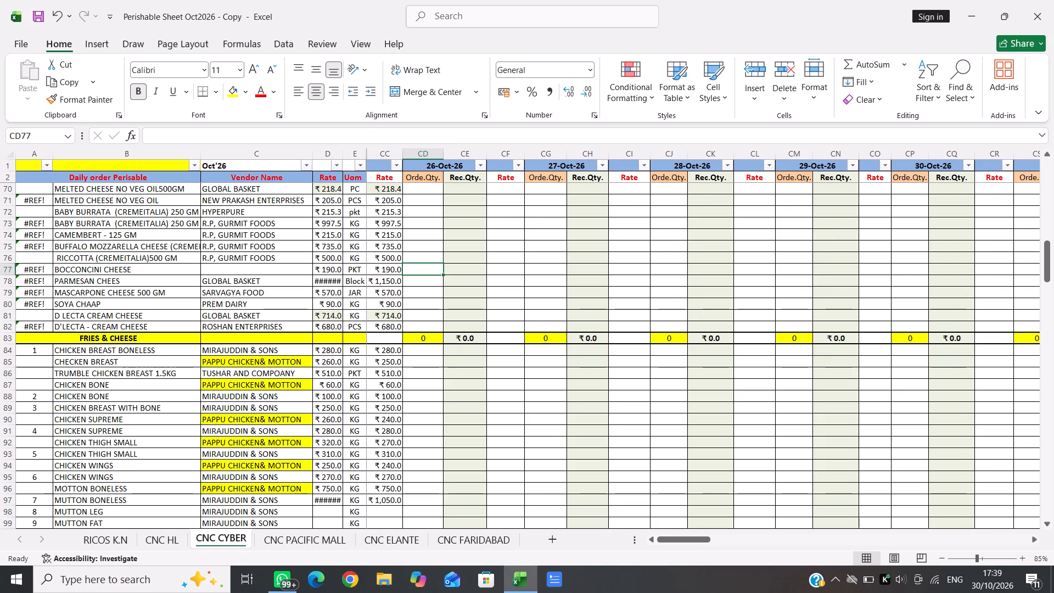
{"action": "left_click", "coordinate": [344, 152]}
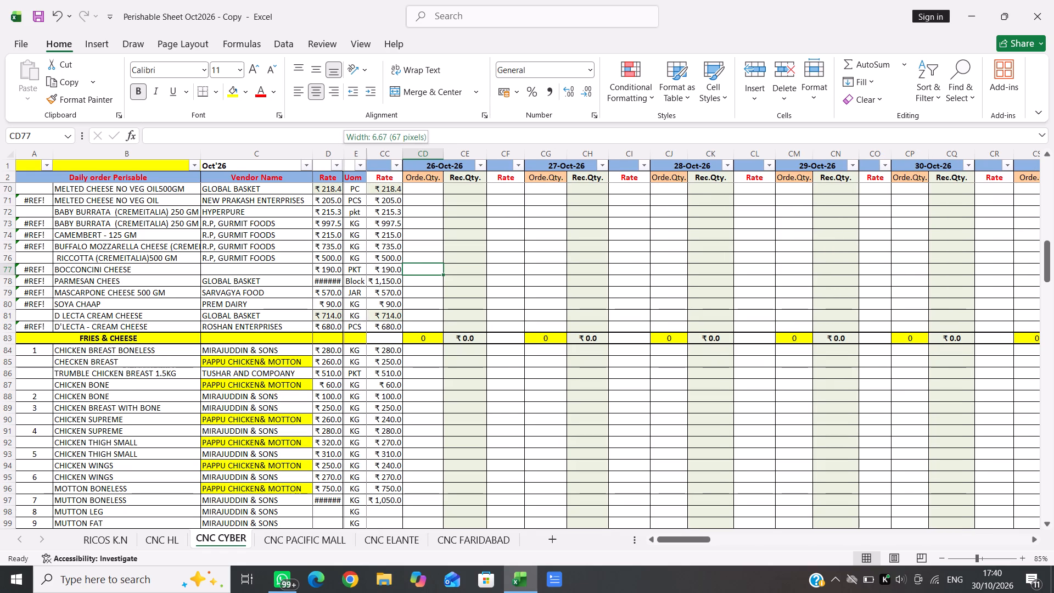
{"action": "left_click", "coordinate": [345, 152]}
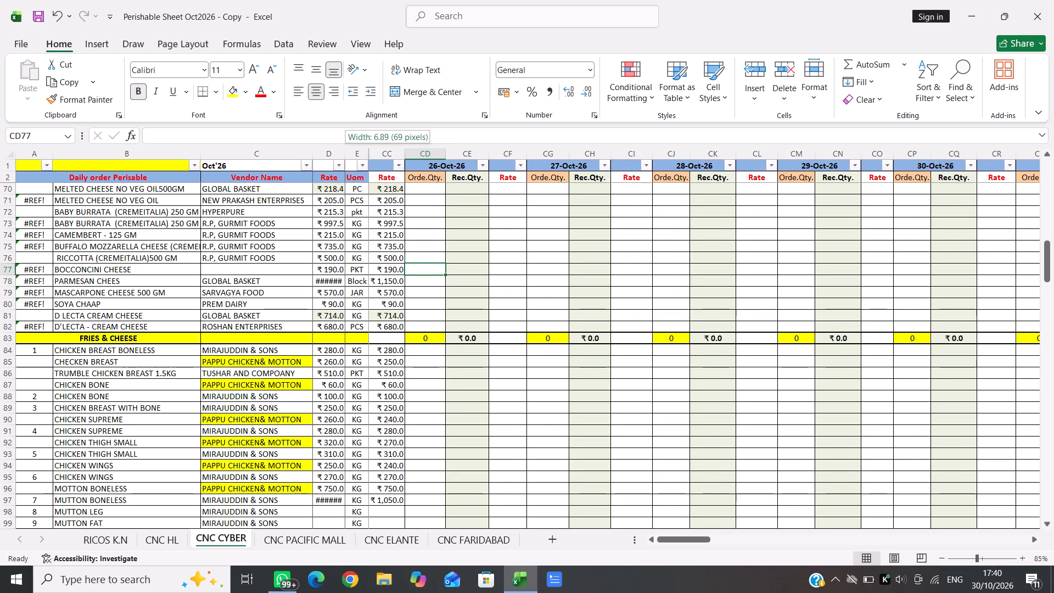